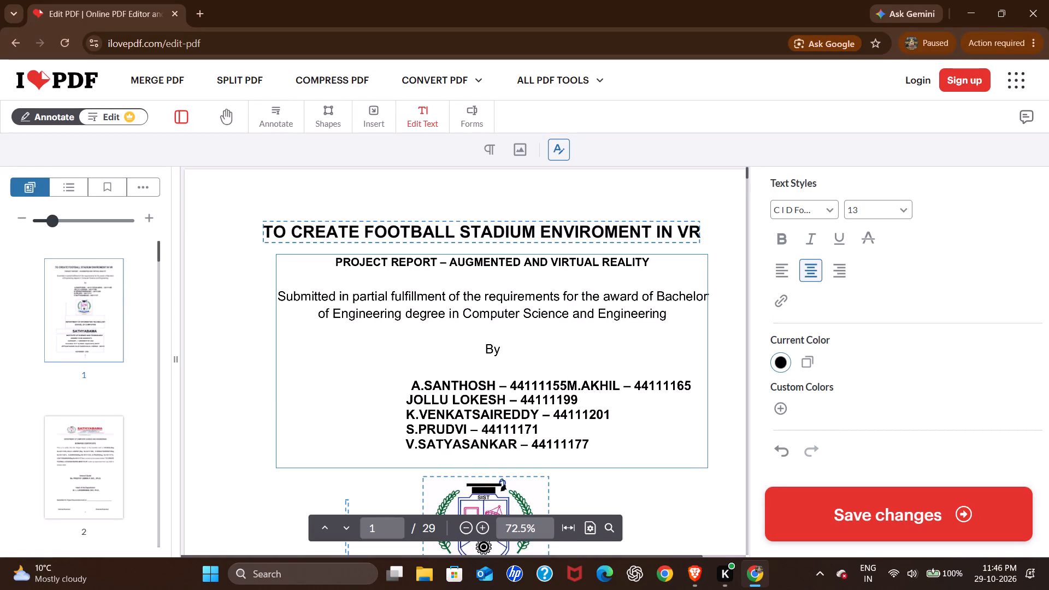
Split the joined first and second student entries on the cover page so that each has its own line.
{"action": "key", "text": "shift+Return"}
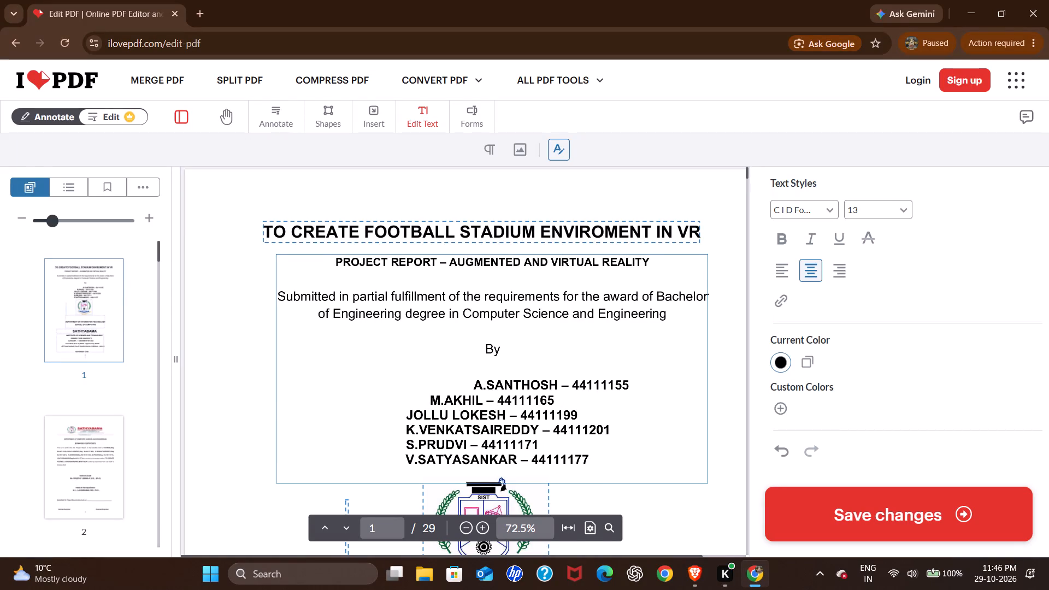
{"action": "key", "text": "BackSpace"}
{"action": "key", "text": "shift+Return"}
Delete the leading spaces before the first student's name on the cover page.
{"action": "left_click", "coordinate": [476, 382]}
{"action": "key", "text": "BackSpace"}
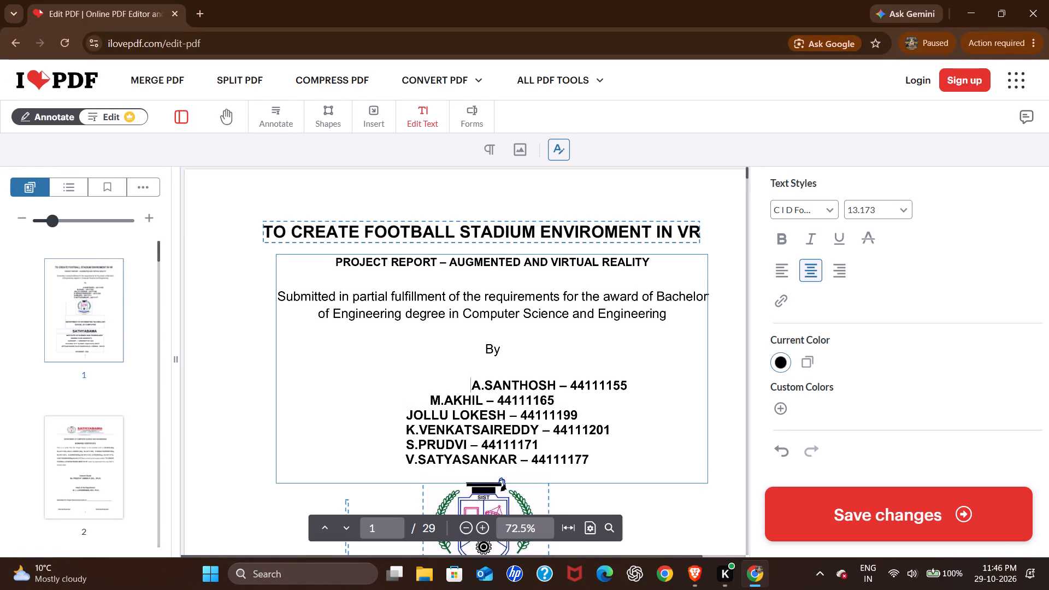
{"action": "key", "text": "BackSpace"}
{"action": "key", "text": "BackSpace"}
{"action": "key", "text": "BackSpace"}
{"action": "key", "text": "BackSpace"}
{"action": "key", "text": "BackSpace"}
{"action": "key", "text": "BackSpace"}
{"action": "key", "text": "BackSpace"}
{"action": "key", "text": "BackSpace"}
{"action": "key", "text": "BackSpace"}
{"action": "key", "text": "BackSpace"}
{"action": "key", "text": "BackSpace"}
{"action": "key", "text": "BackSpace"}
{"action": "key", "text": "BackSpace"}
{"action": "key", "text": "BackSpace"}
{"action": "key", "text": "BackSpace"}
{"action": "key", "text": "BackSpace"}
{"action": "key", "text": "BackSpace"}
{"action": "key", "text": "BackSpace"}
{"action": "key", "text": "BackSpace"}
{"action": "key", "text": "BackSpace"}
{"action": "key", "text": "BackSpace"}
{"action": "key", "text": "BackSpace"}
{"action": "key", "text": "BackSpace"}
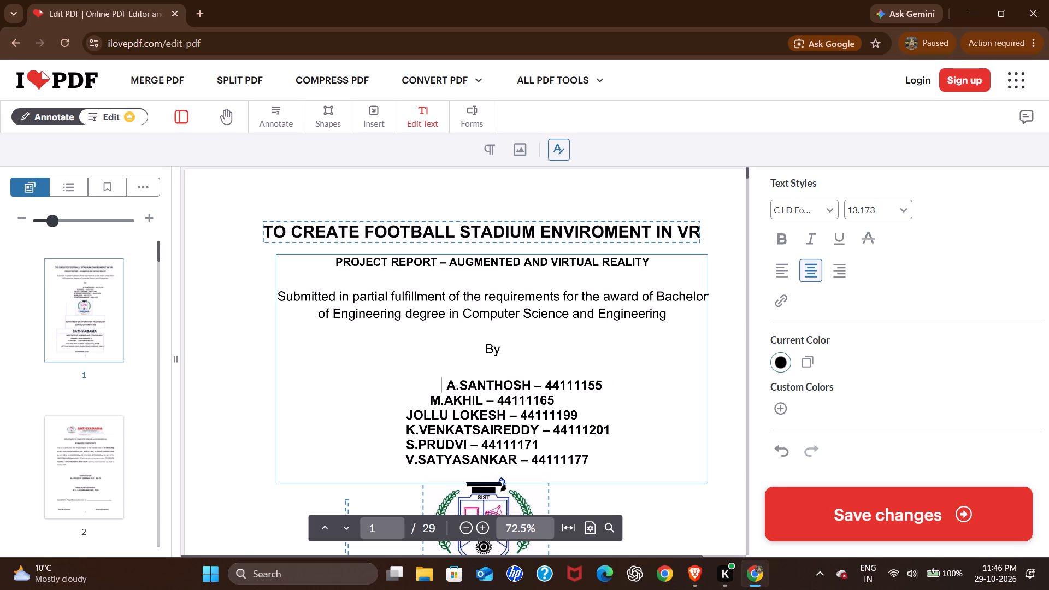
{"action": "key", "text": "BackSpace"}
{"action": "key", "text": "BackSpace"}
{"action": "key", "text": "BackSpace"}
{"action": "key", "text": "BackSpace"}
{"action": "key", "text": "BackSpace"}
{"action": "key", "text": "BackSpace"}
{"action": "key", "text": "BackSpace"}
{"action": "key", "text": "BackSpace"}
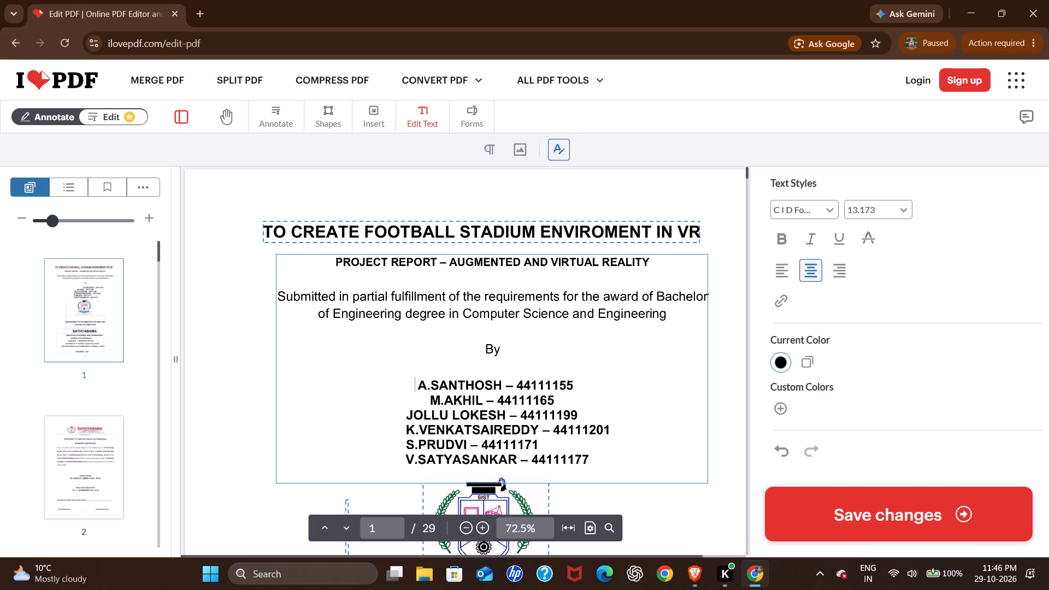
{"action": "key", "text": "BackSpace"}
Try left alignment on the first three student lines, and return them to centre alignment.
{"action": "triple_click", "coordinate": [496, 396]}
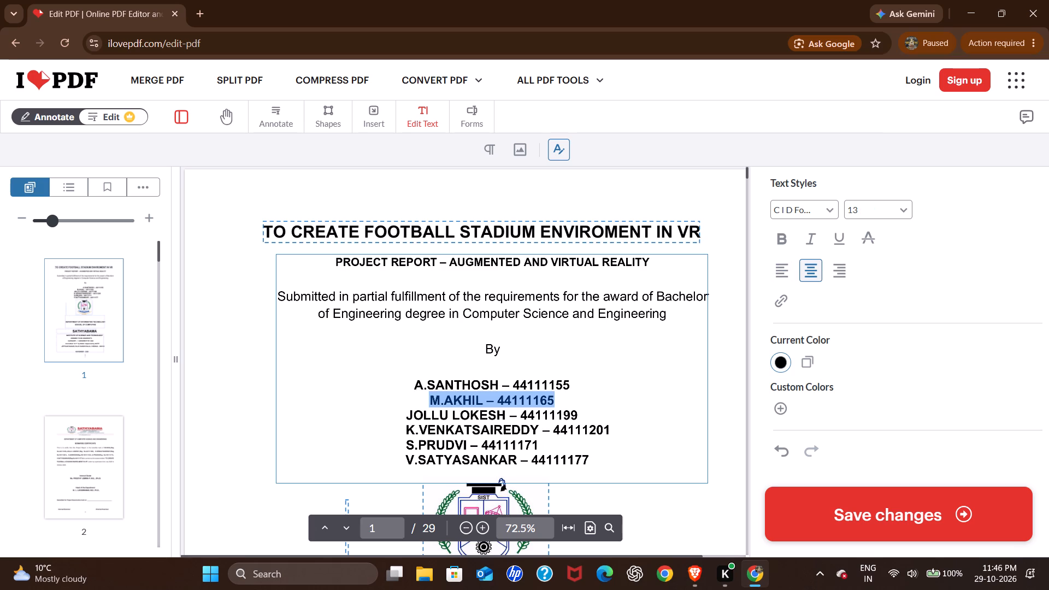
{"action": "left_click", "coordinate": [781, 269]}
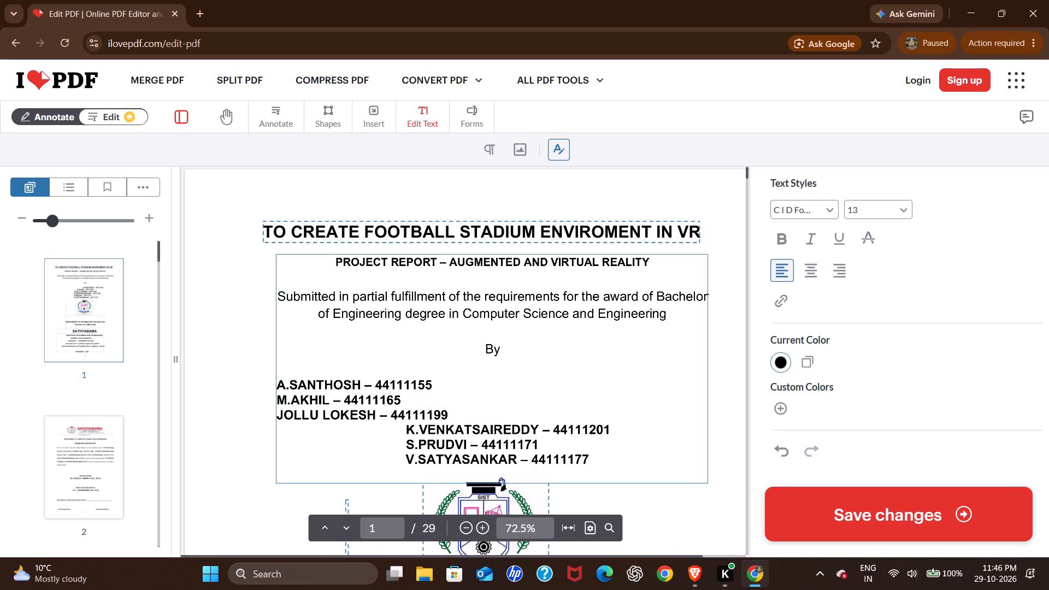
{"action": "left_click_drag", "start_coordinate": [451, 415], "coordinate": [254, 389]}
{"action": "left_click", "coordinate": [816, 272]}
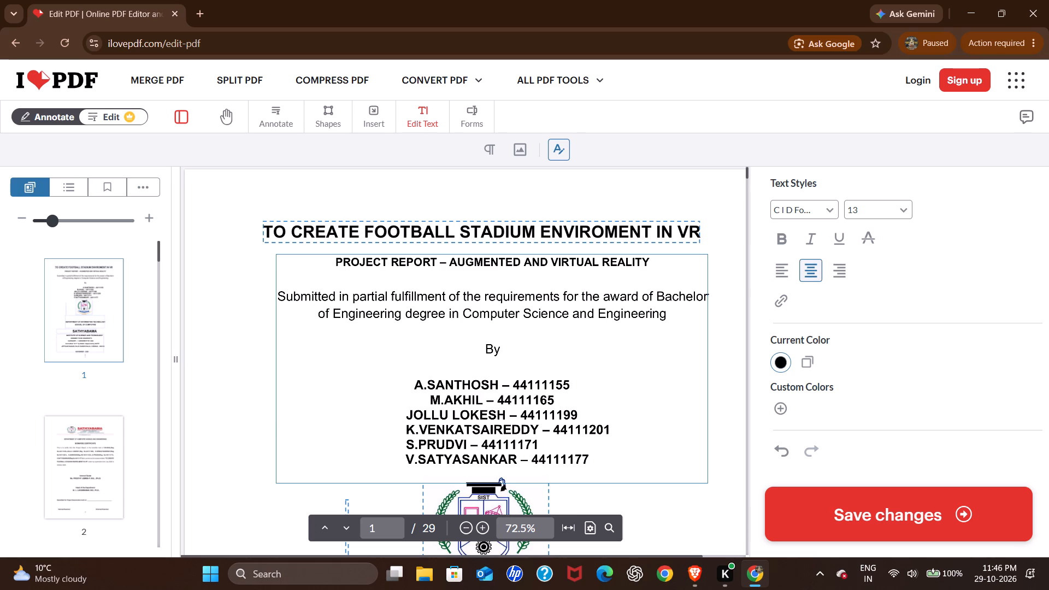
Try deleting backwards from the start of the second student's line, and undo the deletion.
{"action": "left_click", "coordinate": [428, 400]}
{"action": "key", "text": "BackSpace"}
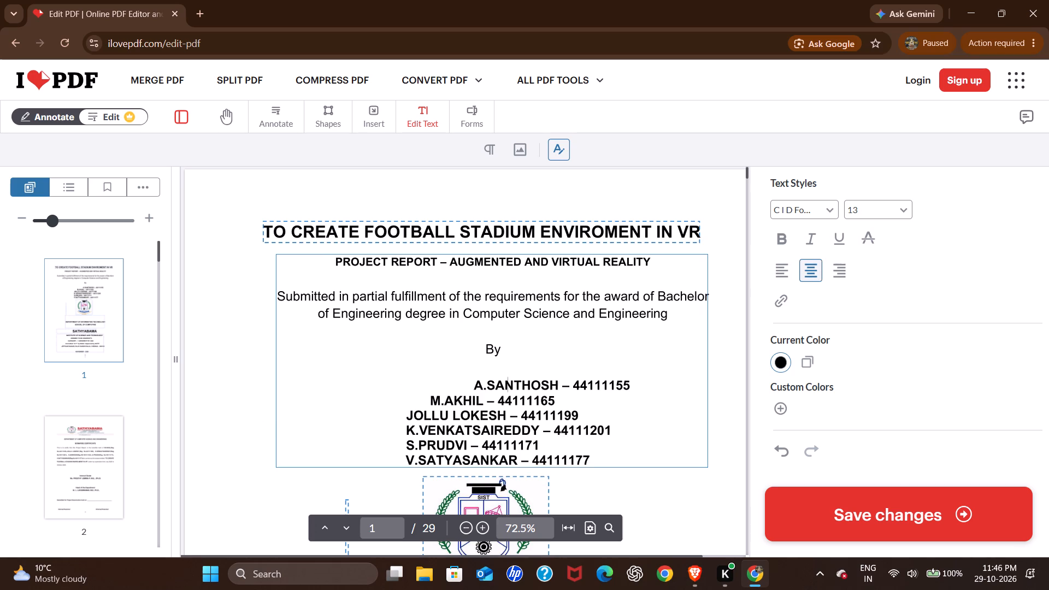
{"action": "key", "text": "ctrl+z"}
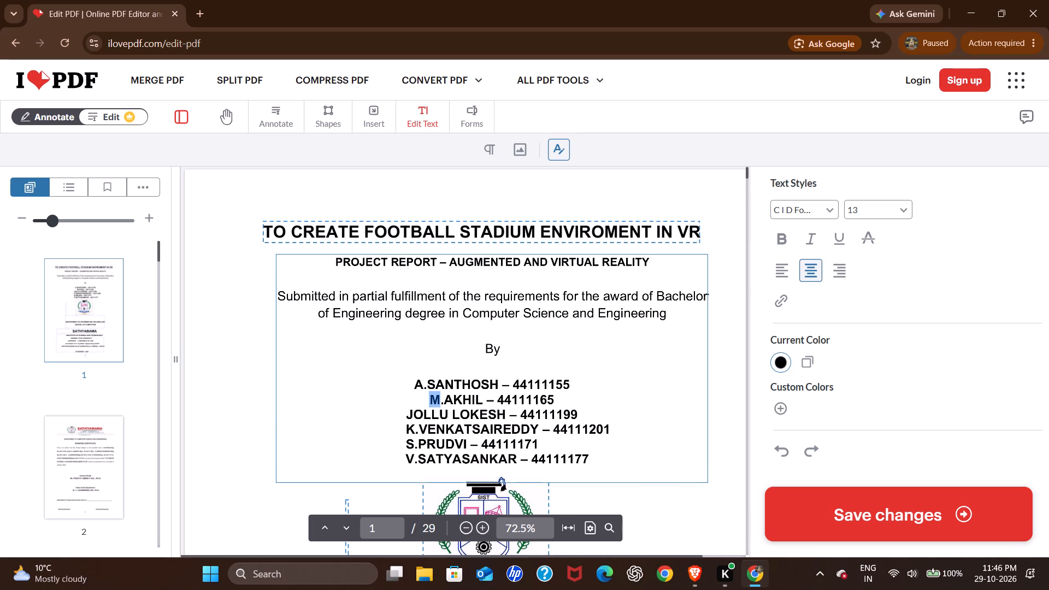
Set the second student's line in the cover page list to left alignment.
{"action": "left_click", "coordinate": [433, 398]}
{"action": "left_click_drag", "start_coordinate": [558, 400], "coordinate": [472, 402]}
{"action": "left_click", "coordinate": [486, 391]}
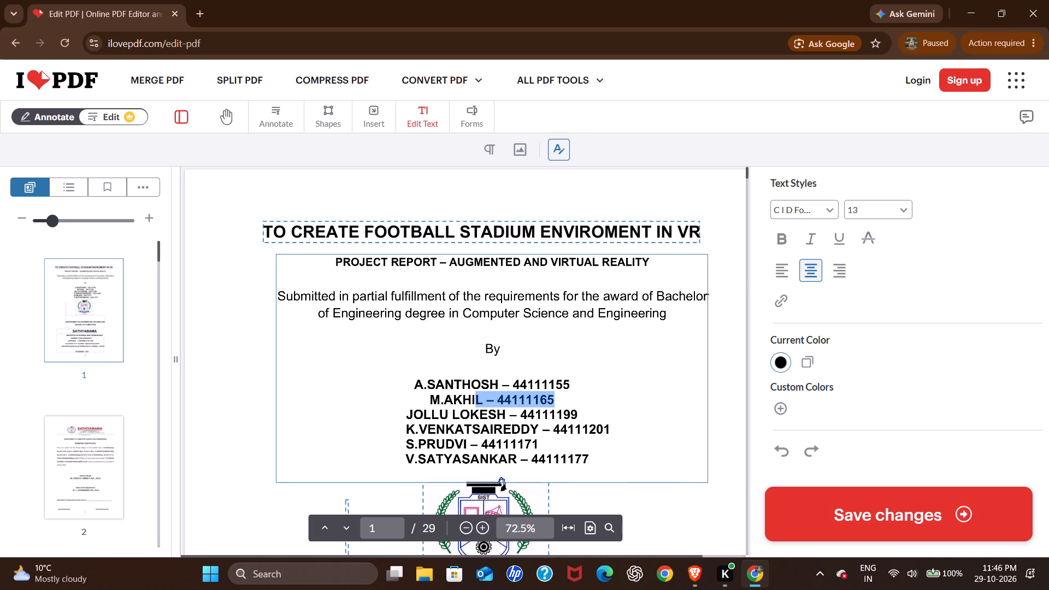
{"action": "double_click", "coordinate": [551, 401]}
{"action": "left_click", "coordinate": [551, 400]}
{"action": "left_click_drag", "start_coordinate": [552, 399], "coordinate": [461, 401]}
{"action": "left_click_drag", "start_coordinate": [461, 401], "coordinate": [429, 403]}
{"action": "left_click", "coordinate": [786, 272]}
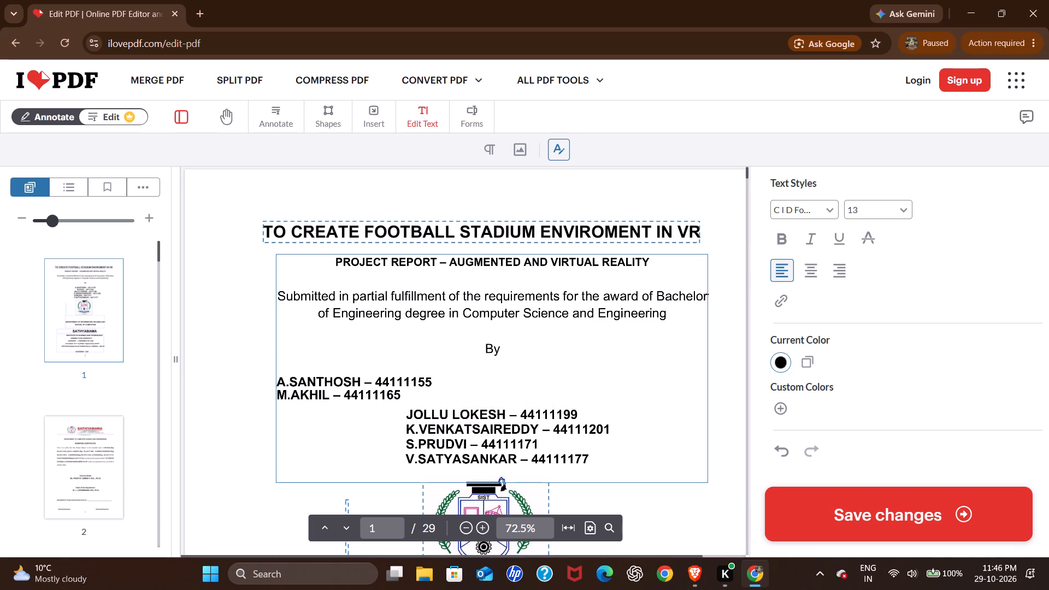
Indent the second student's line with spaces to line it up with the student entries below.
{"action": "left_click", "coordinate": [282, 397]}
{"action": "key", "text": "Left"}
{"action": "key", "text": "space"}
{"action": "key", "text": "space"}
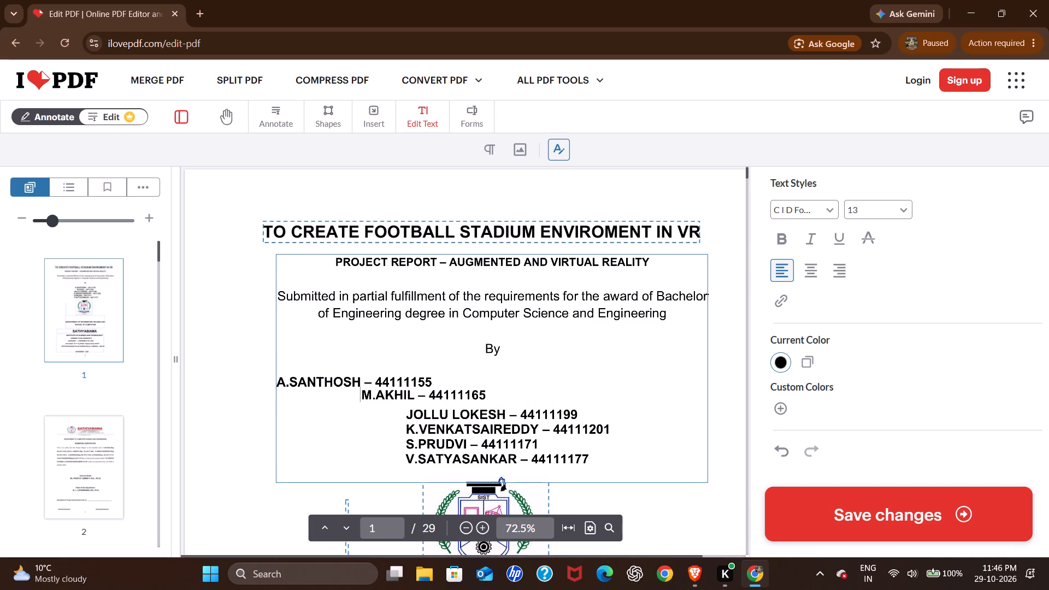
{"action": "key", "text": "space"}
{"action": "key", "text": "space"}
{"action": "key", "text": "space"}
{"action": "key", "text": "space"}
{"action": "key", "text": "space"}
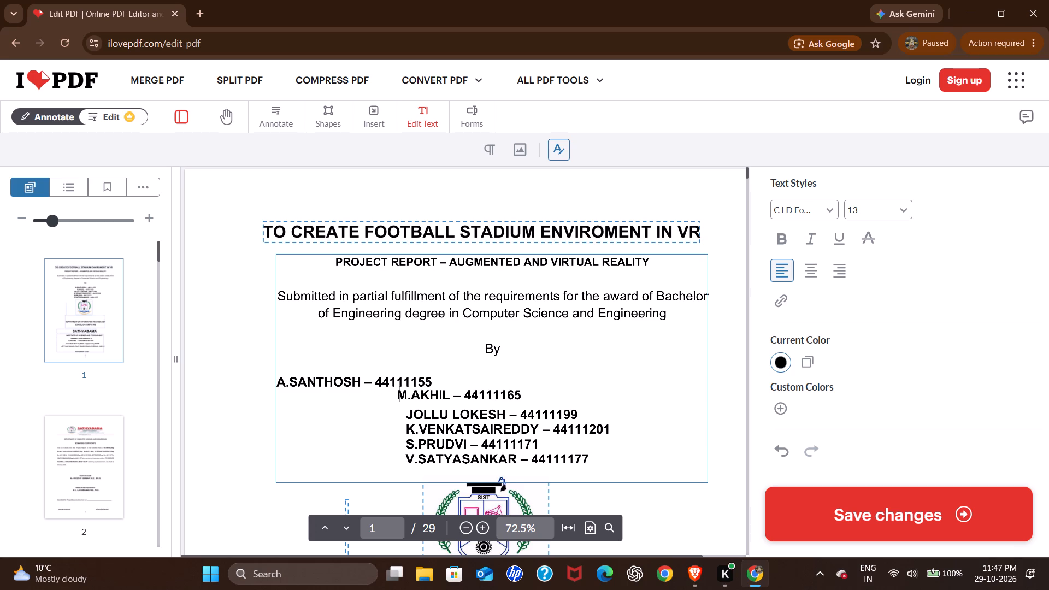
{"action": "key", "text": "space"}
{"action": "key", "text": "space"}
Indent the first student's line with spaces to line it up with the second student's entry.
{"action": "key", "text": "Up"}
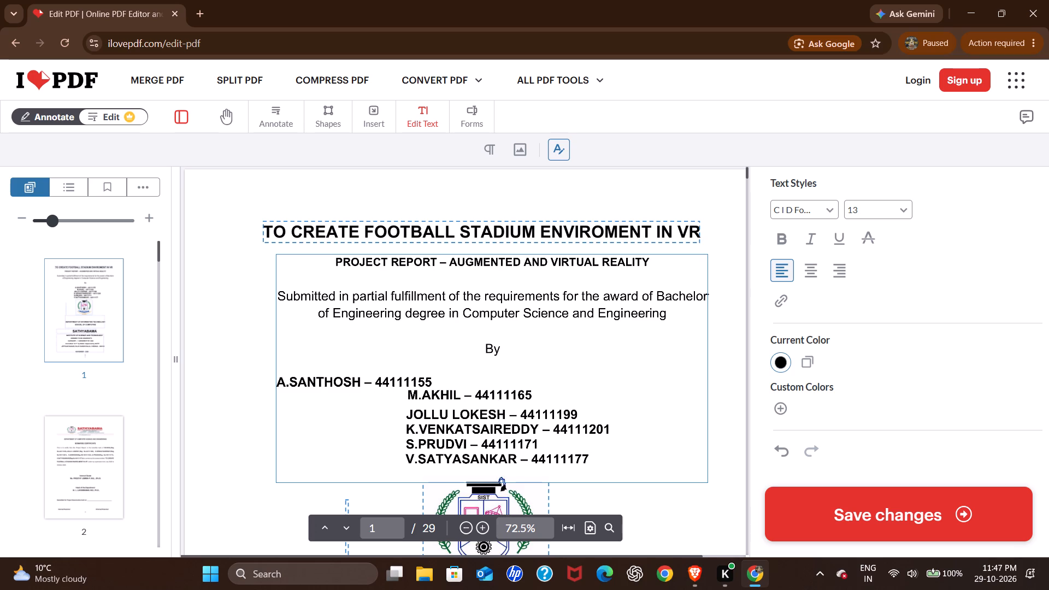
{"action": "key", "text": "Left"}
{"action": "key", "text": "Left"}
{"action": "key", "text": "Left"}
{"action": "key", "text": "Left"}
{"action": "key", "text": "Left"}
{"action": "key", "text": "Left"}
{"action": "key", "text": "Left"}
{"action": "key", "text": "Left"}
{"action": "key", "text": "Left"}
{"action": "key", "text": "Left"}
{"action": "key", "text": "Left"}
{"action": "key", "text": "Left"}
{"action": "key", "text": "Left"}
{"action": "key", "text": "Left"}
{"action": "key", "text": "Left"}
{"action": "key", "text": "Left"}
{"action": "key", "text": "Left"}
{"action": "key", "text": "Left"}
{"action": "key", "text": "Left"}
{"action": "key", "text": "Left"}
{"action": "key", "text": "Right"}
{"action": "left_click", "coordinate": [284, 380]}
{"action": "key", "text": "Left"}
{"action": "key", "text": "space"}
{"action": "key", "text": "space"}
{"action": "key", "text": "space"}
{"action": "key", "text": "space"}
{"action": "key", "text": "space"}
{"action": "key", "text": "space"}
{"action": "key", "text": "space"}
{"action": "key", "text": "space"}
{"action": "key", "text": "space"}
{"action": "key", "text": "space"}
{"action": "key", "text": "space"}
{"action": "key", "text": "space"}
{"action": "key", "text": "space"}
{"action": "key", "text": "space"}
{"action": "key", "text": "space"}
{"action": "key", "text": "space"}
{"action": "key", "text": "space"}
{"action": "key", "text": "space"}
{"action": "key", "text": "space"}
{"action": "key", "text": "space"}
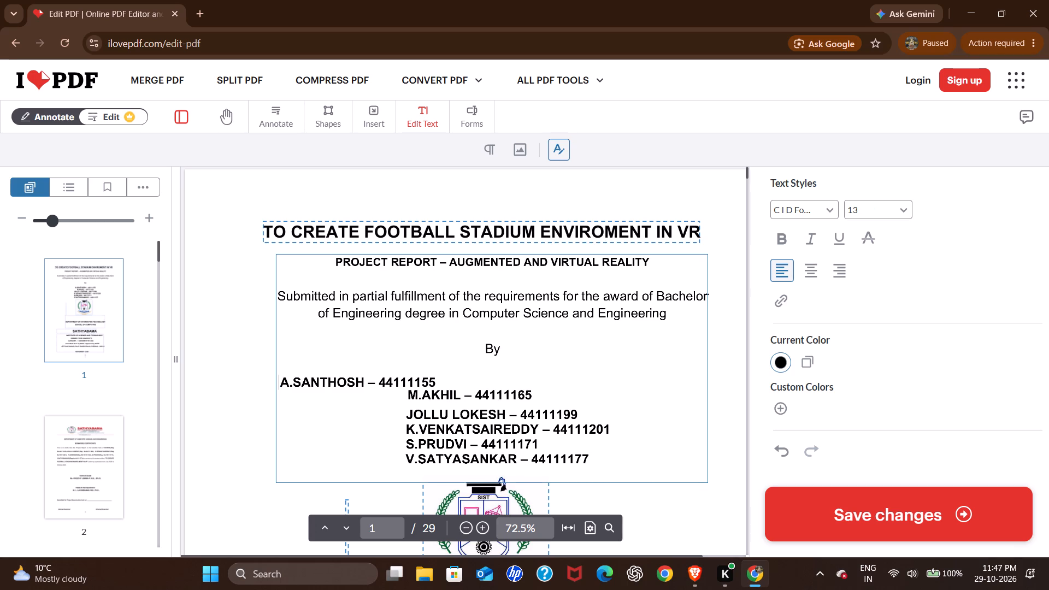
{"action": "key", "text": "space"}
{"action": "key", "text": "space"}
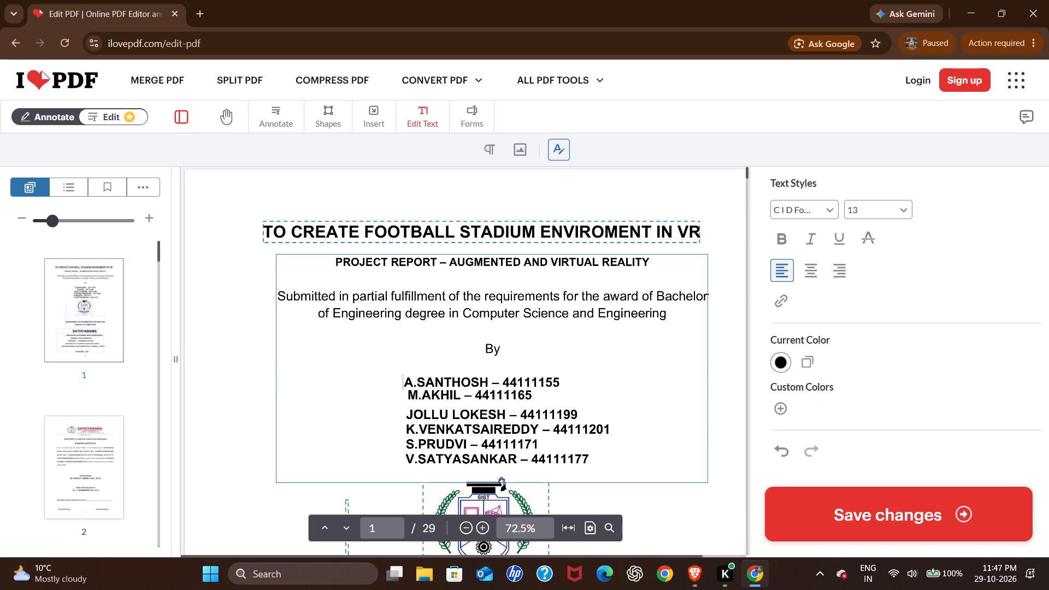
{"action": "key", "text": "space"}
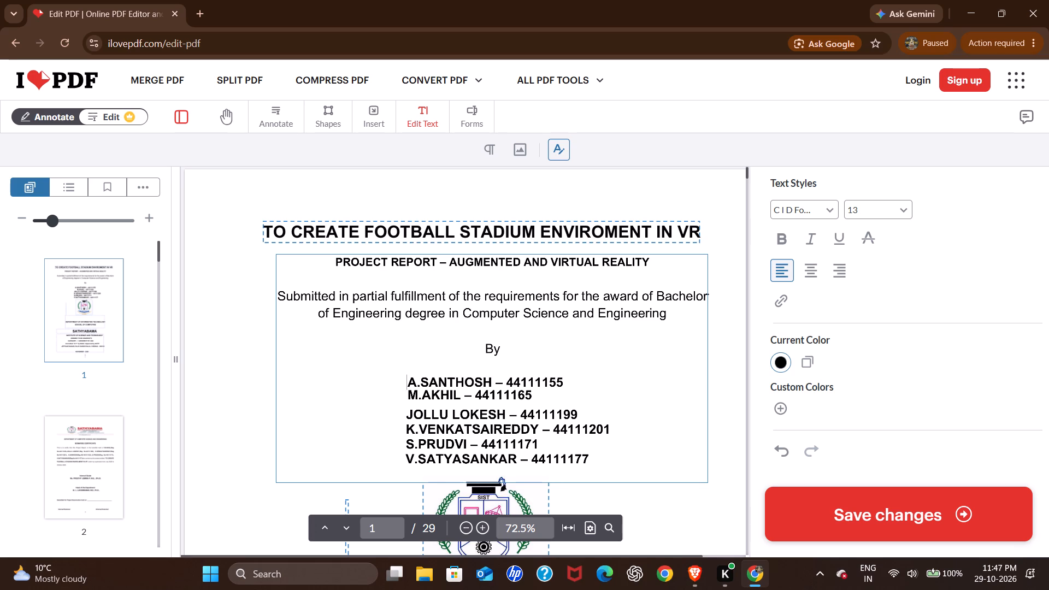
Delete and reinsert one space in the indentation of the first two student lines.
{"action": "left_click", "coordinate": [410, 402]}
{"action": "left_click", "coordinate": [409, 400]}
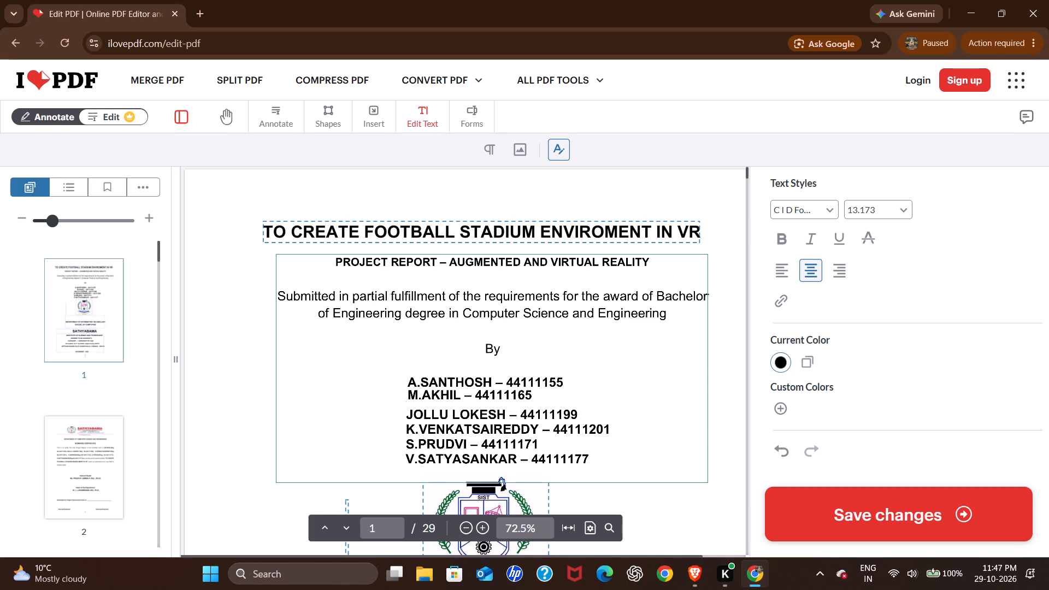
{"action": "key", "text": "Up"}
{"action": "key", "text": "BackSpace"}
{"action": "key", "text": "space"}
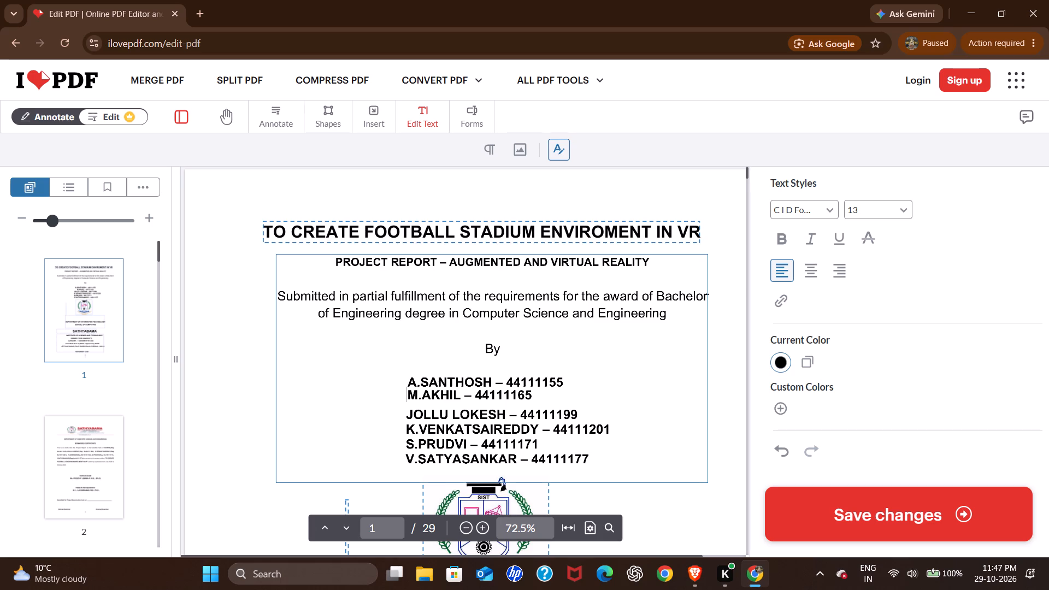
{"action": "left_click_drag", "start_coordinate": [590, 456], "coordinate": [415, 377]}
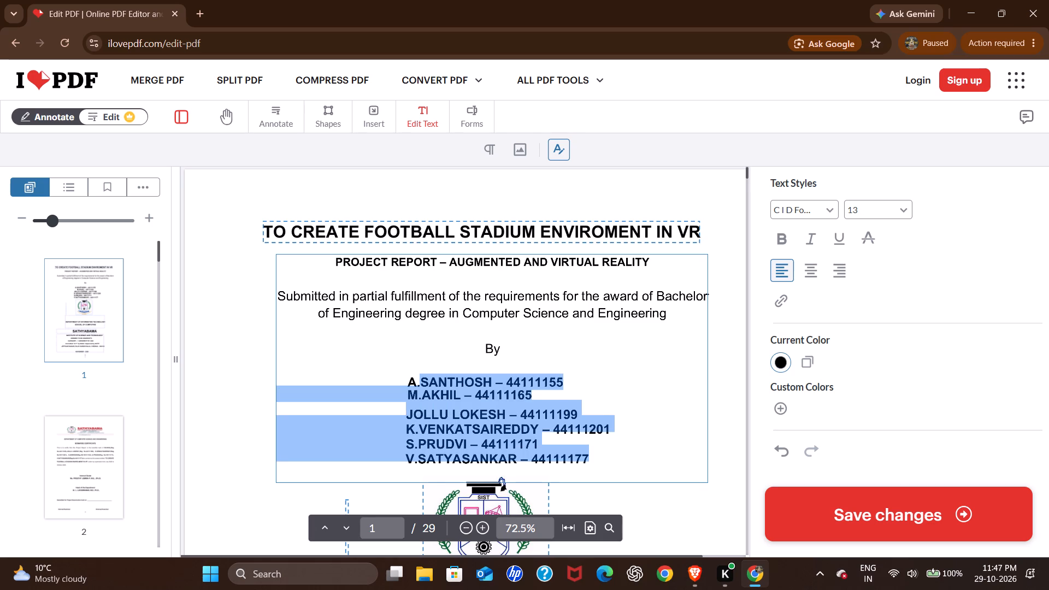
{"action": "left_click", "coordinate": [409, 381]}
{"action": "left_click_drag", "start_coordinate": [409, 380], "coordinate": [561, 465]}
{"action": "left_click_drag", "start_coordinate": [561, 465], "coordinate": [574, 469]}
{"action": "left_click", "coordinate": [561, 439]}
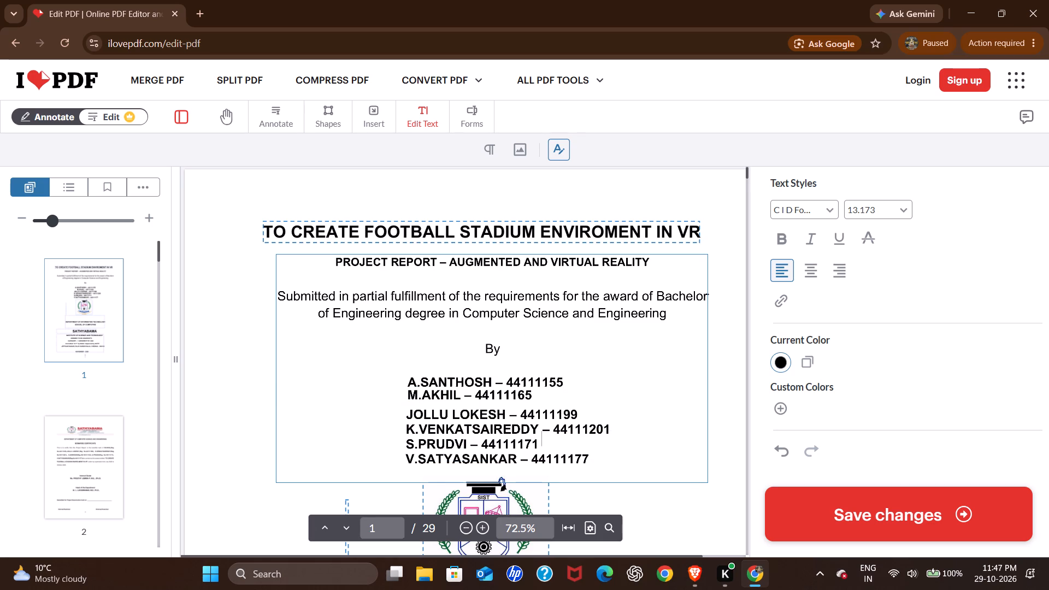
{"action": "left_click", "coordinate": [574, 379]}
Copy the first student's name and register number from the cover page list.
{"action": "scroll", "coordinate": [473, 416], "scroll_direction": "down", "scroll_amount": 1}
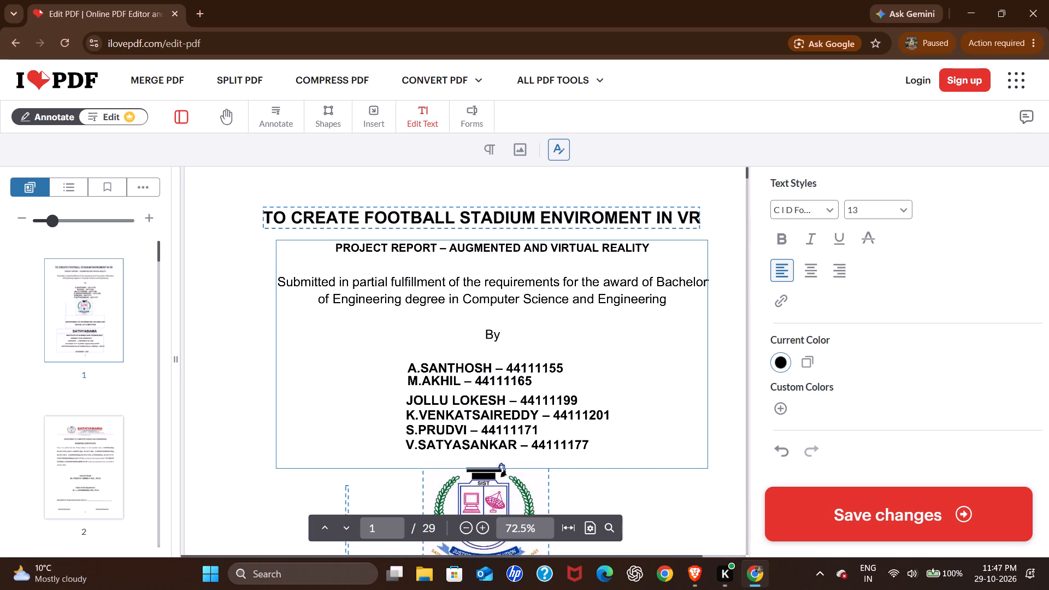
{"action": "scroll", "coordinate": [473, 416], "scroll_direction": "down", "scroll_amount": 3}
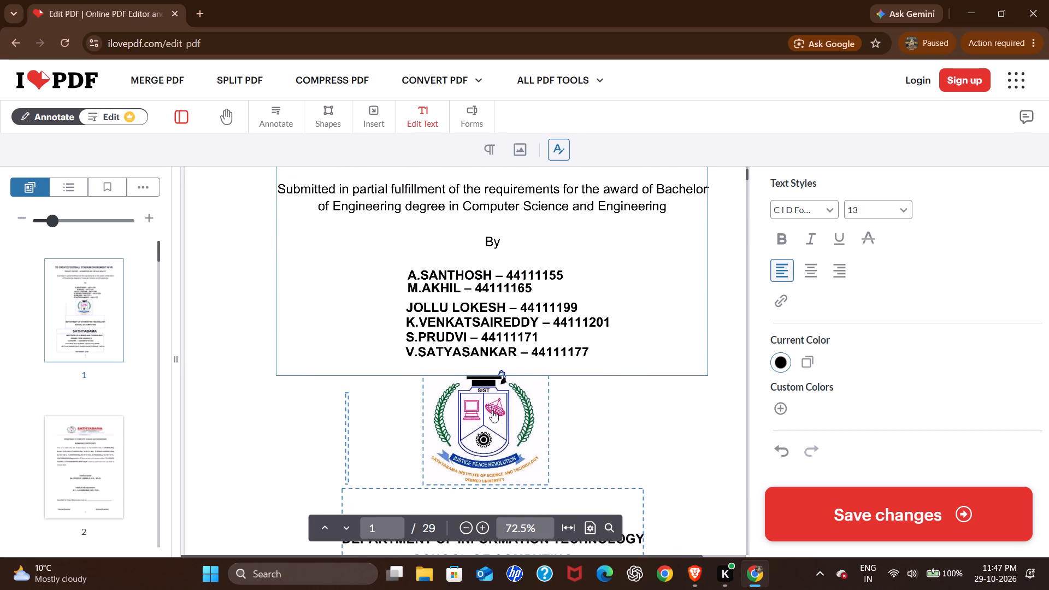
{"action": "scroll", "coordinate": [492, 410], "scroll_direction": "down", "scroll_amount": 2}
{"action": "scroll", "coordinate": [497, 412], "scroll_direction": "up", "scroll_amount": 2}
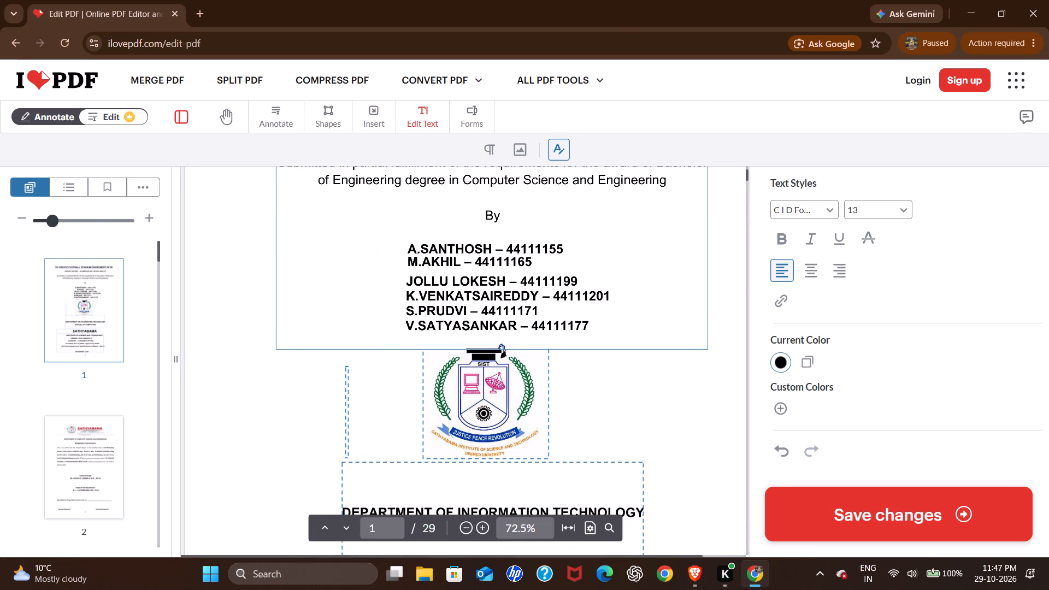
{"action": "triple_click", "coordinate": [441, 251]}
{"action": "left_click", "coordinate": [441, 249]}
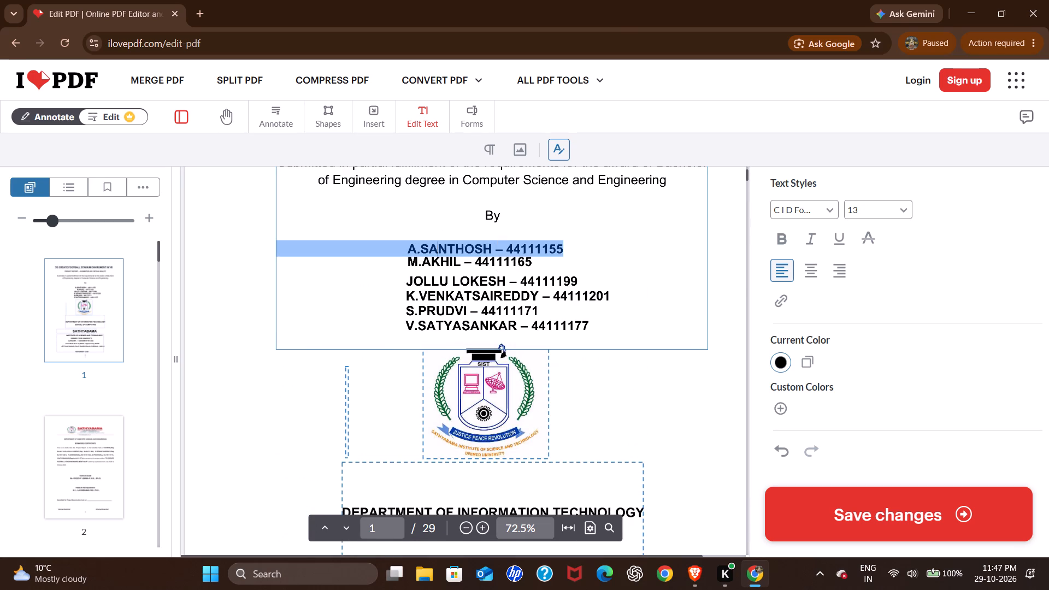
{"action": "left_click_drag", "start_coordinate": [410, 246], "coordinate": [590, 241]}
{"action": "key", "text": "ctrl+c"}
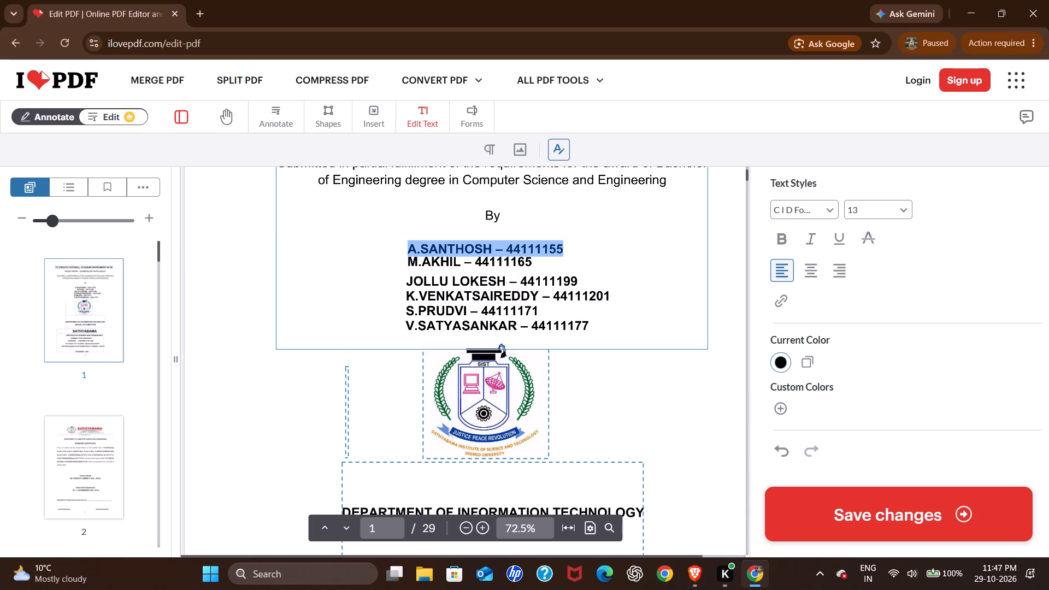
Copy the fourth student's entry in the Bonafide Certificate paragraph on page 2 and delete it with its extra spaces and comma.
{"action": "scroll", "coordinate": [574, 339], "scroll_direction": "down", "scroll_amount": 7}
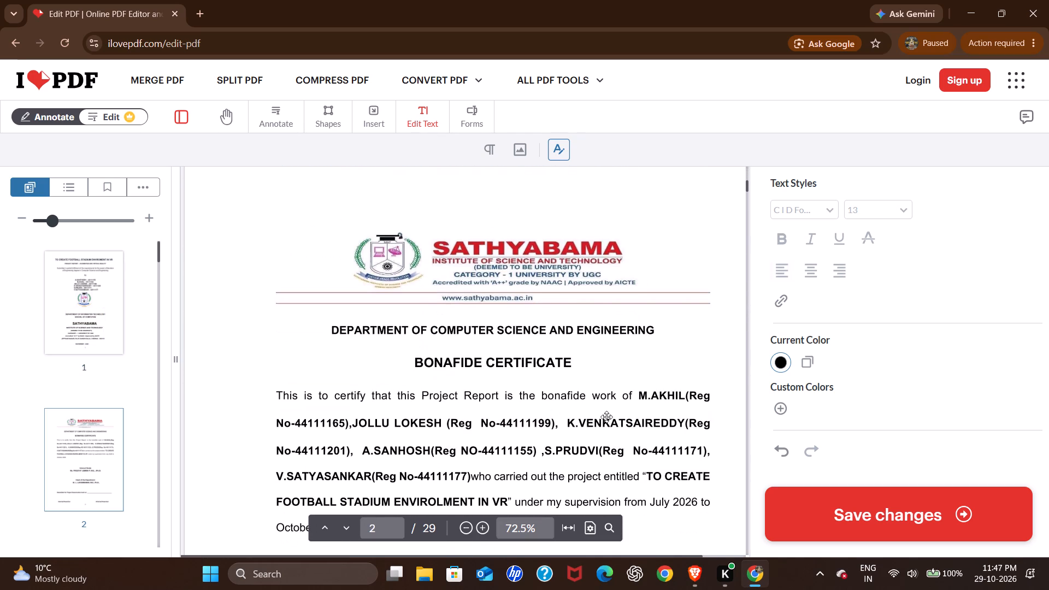
{"action": "left_click", "coordinate": [639, 402]}
{"action": "left_click", "coordinate": [644, 396]}
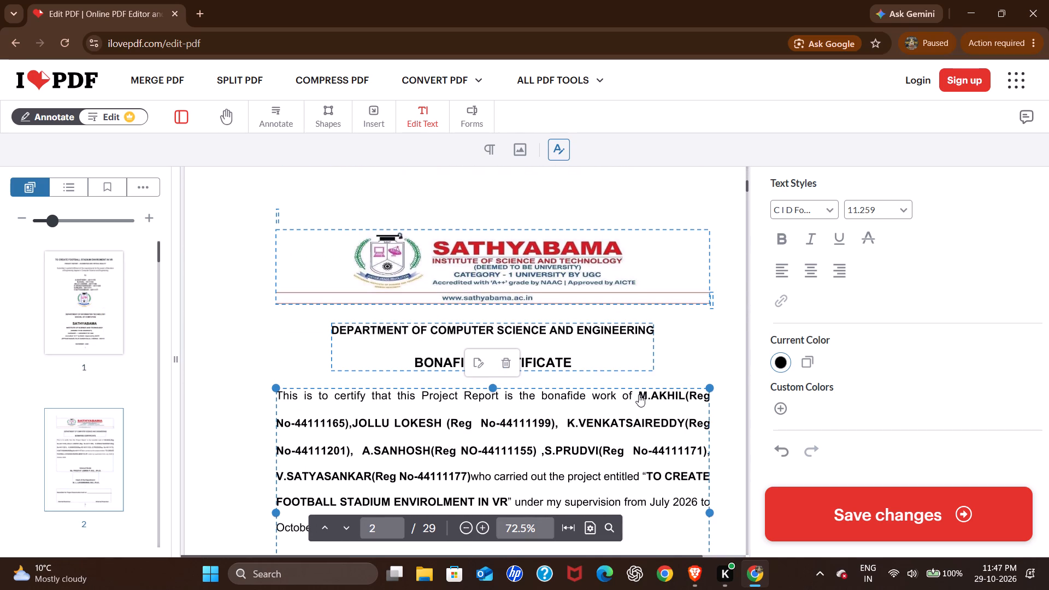
{"action": "left_click", "coordinate": [639, 394]}
{"action": "triple_click", "coordinate": [635, 393]}
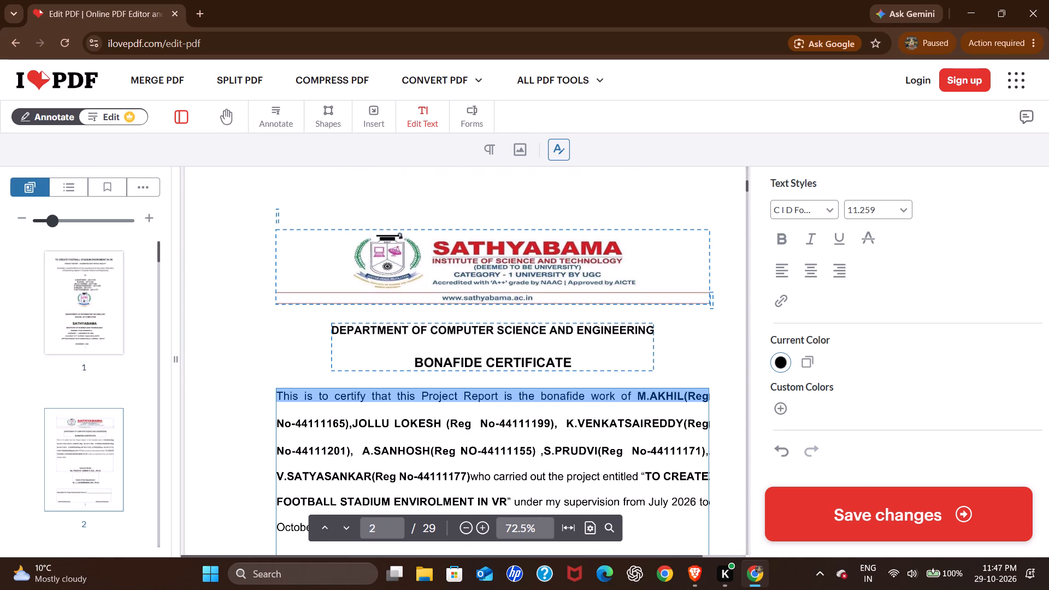
{"action": "left_click", "coordinate": [637, 399]}
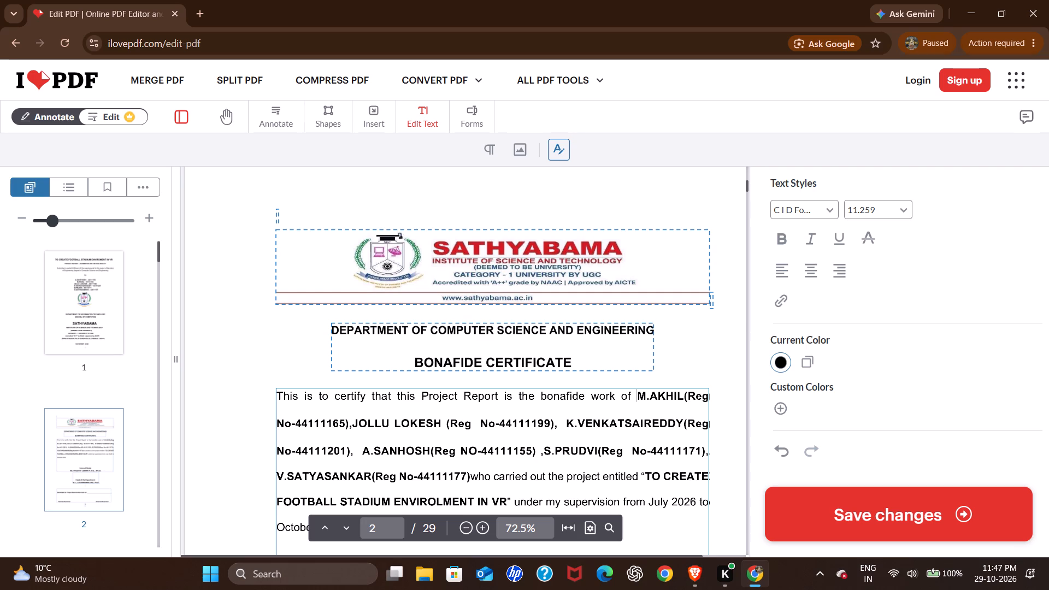
{"action": "left_click_drag", "start_coordinate": [360, 450], "coordinate": [538, 453]}
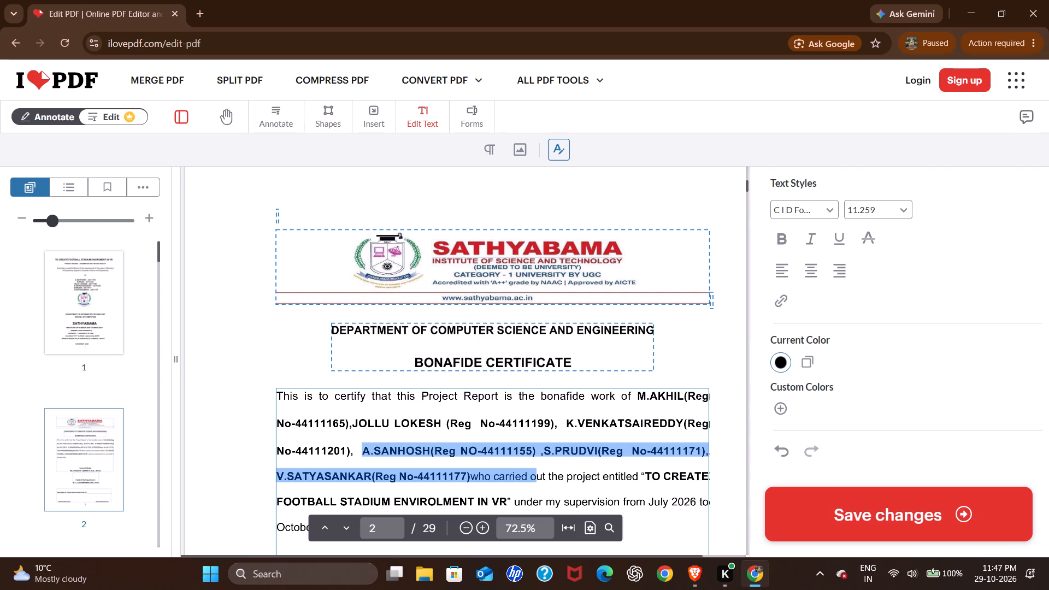
{"action": "left_click_drag", "start_coordinate": [538, 453], "coordinate": [542, 451]}
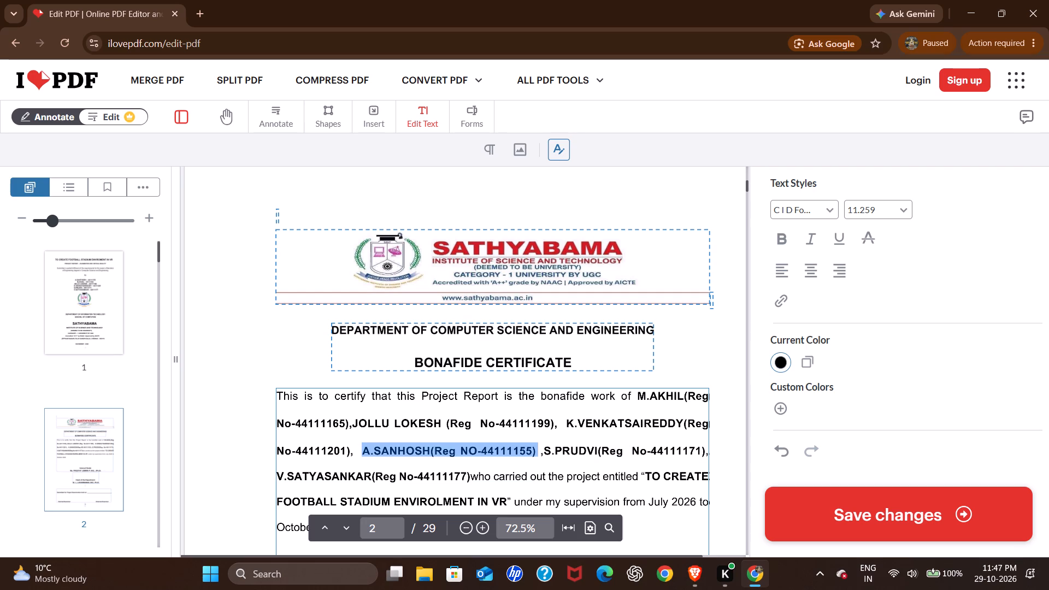
{"action": "left_click_drag", "start_coordinate": [542, 451], "coordinate": [541, 451]}
{"action": "key", "text": "ctrl+c"}
{"action": "key", "text": "BackSpace"}
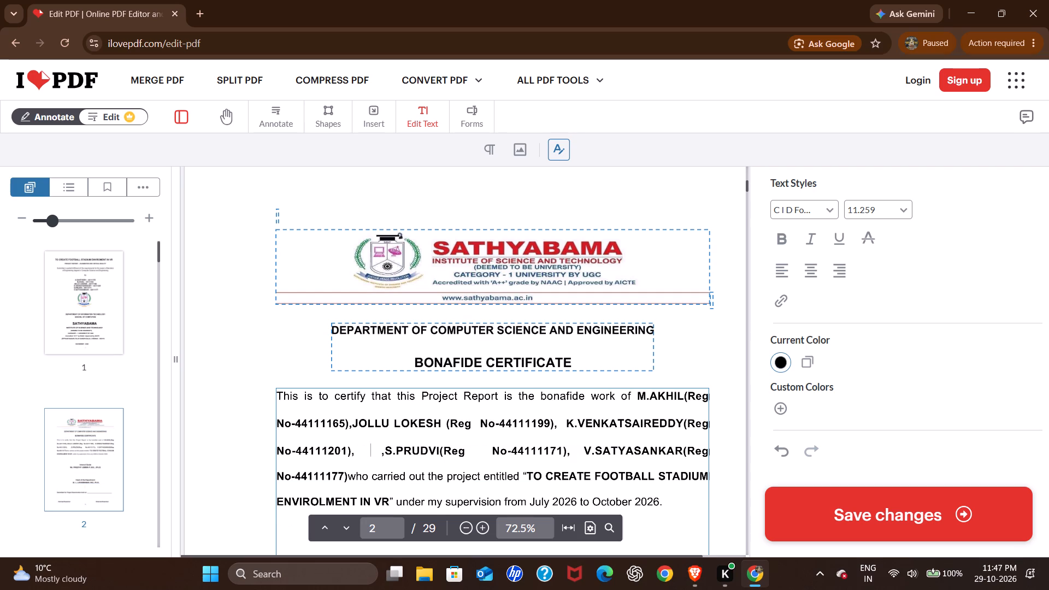
{"action": "key", "text": "BackSpace"}
{"action": "key", "text": "BackSpace"}
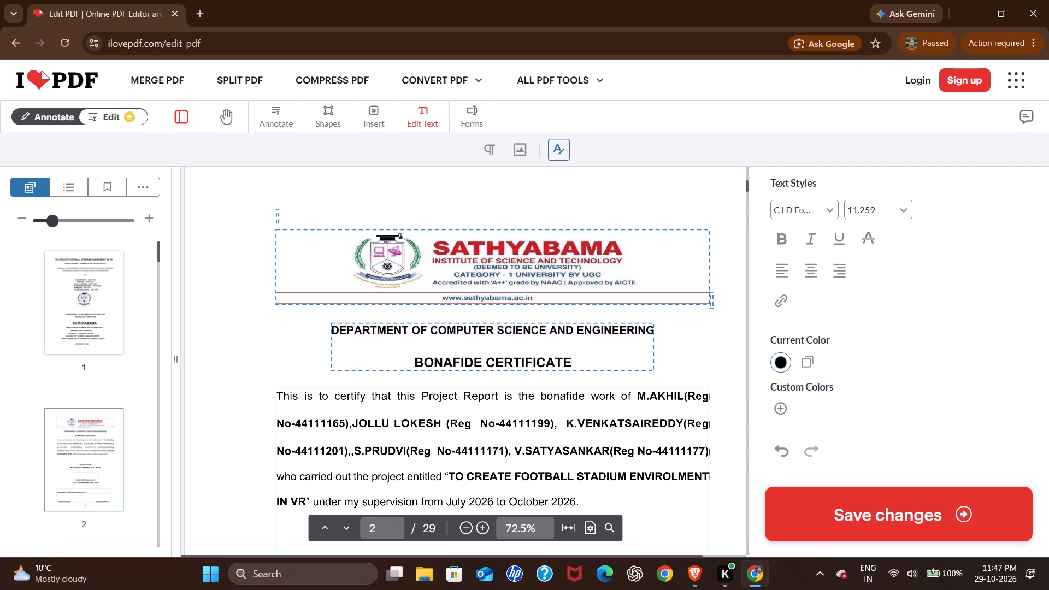
{"action": "key", "text": "BackSpace"}
Paste the copied student entry at the start of the certificate's student list and separate it from the following entry with a comma.
{"action": "left_click", "coordinate": [634, 396]}
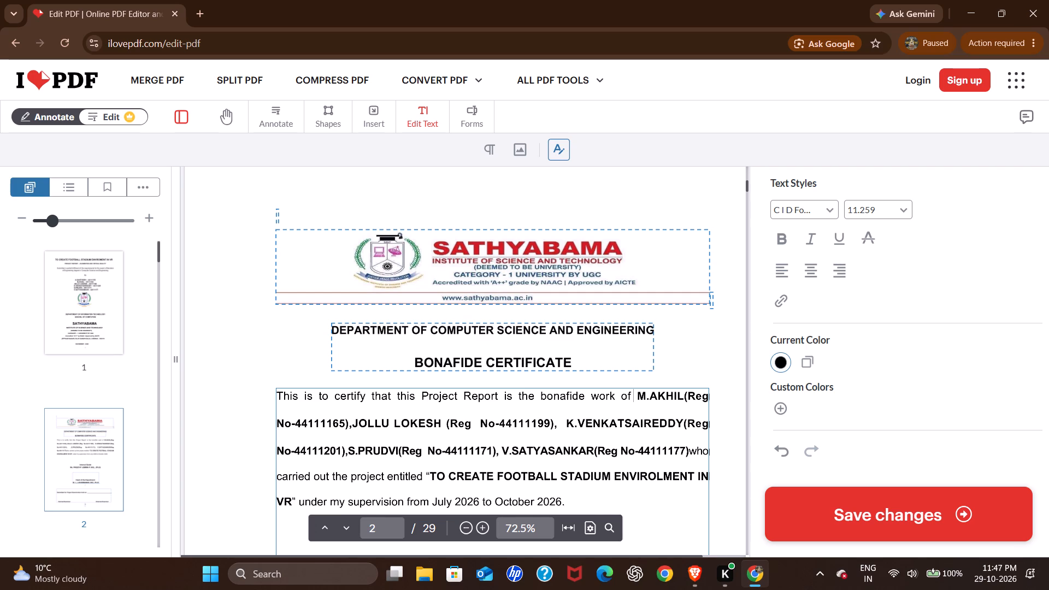
{"action": "key", "text": "ctrl+v"}
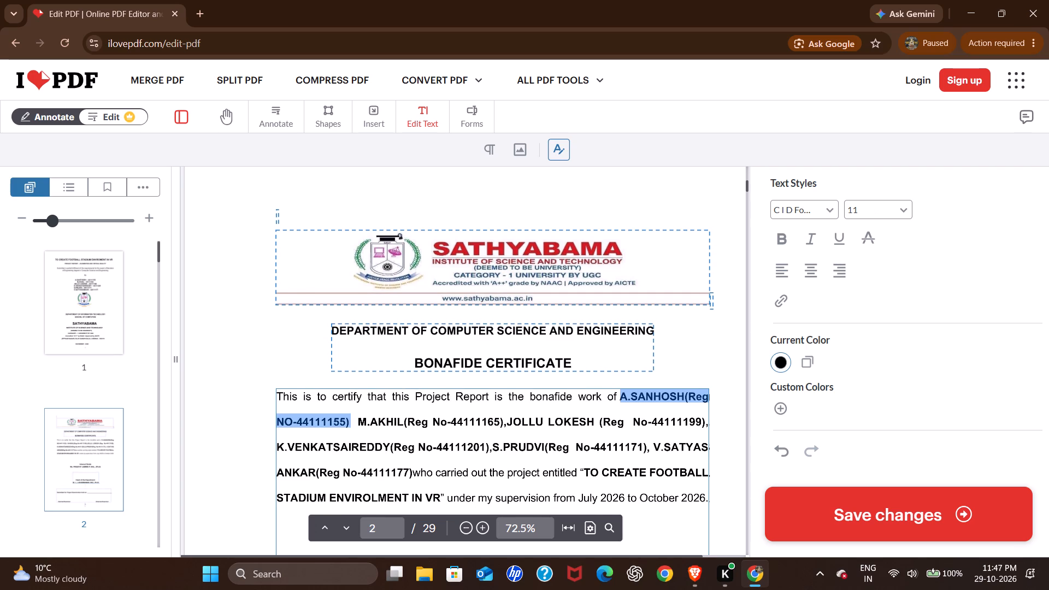
{"action": "left_click", "coordinate": [676, 405]}
{"action": "scroll", "coordinate": [415, 456], "scroll_direction": "down", "scroll_amount": 1}
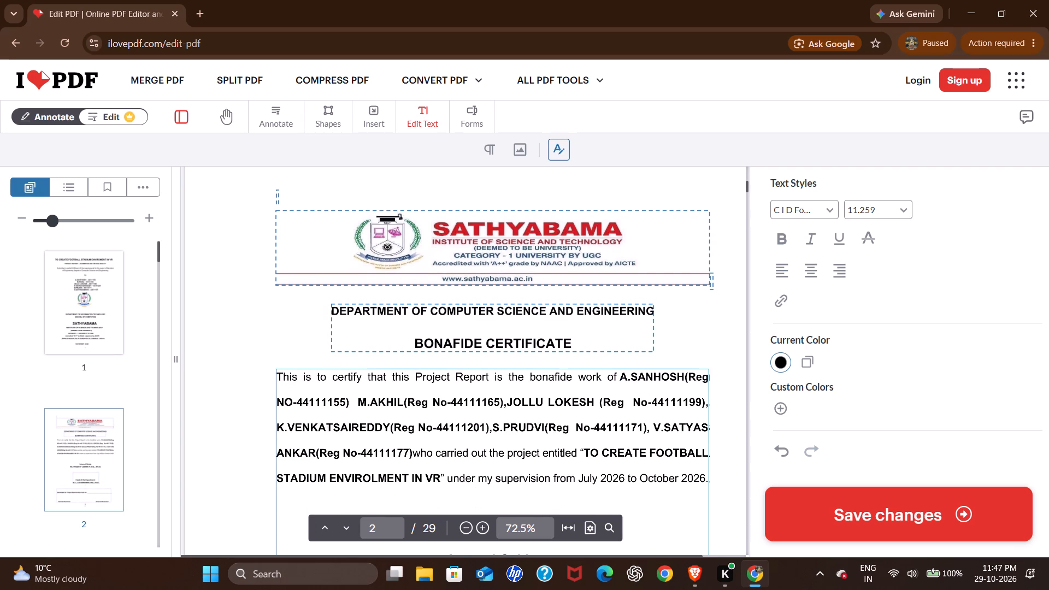
{"action": "scroll", "coordinate": [403, 442], "scroll_direction": "down", "scroll_amount": 1}
{"action": "left_click", "coordinate": [355, 400]}
{"action": "key", "text": "BackSpace"}
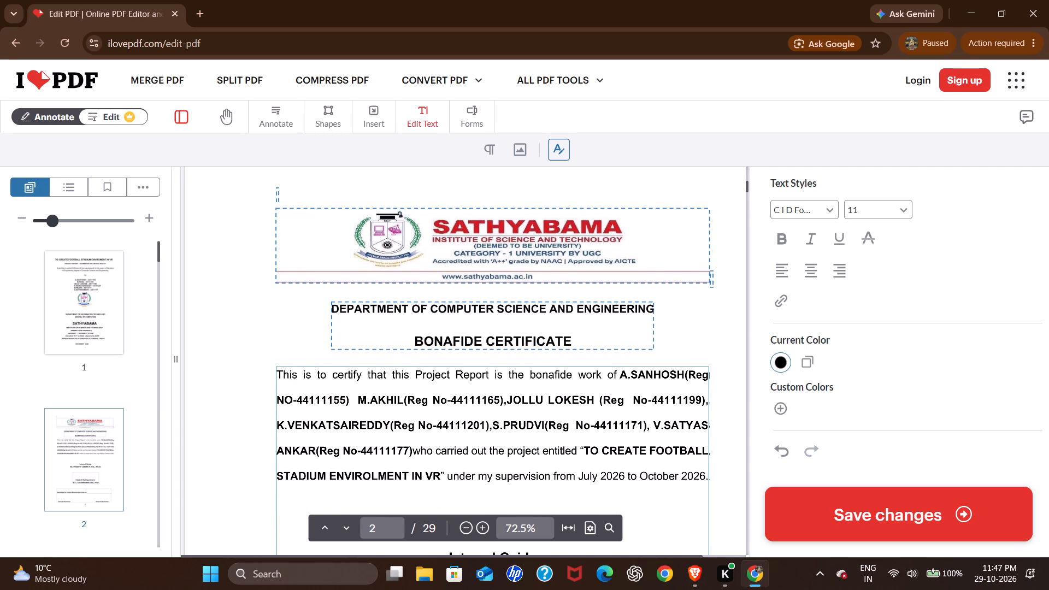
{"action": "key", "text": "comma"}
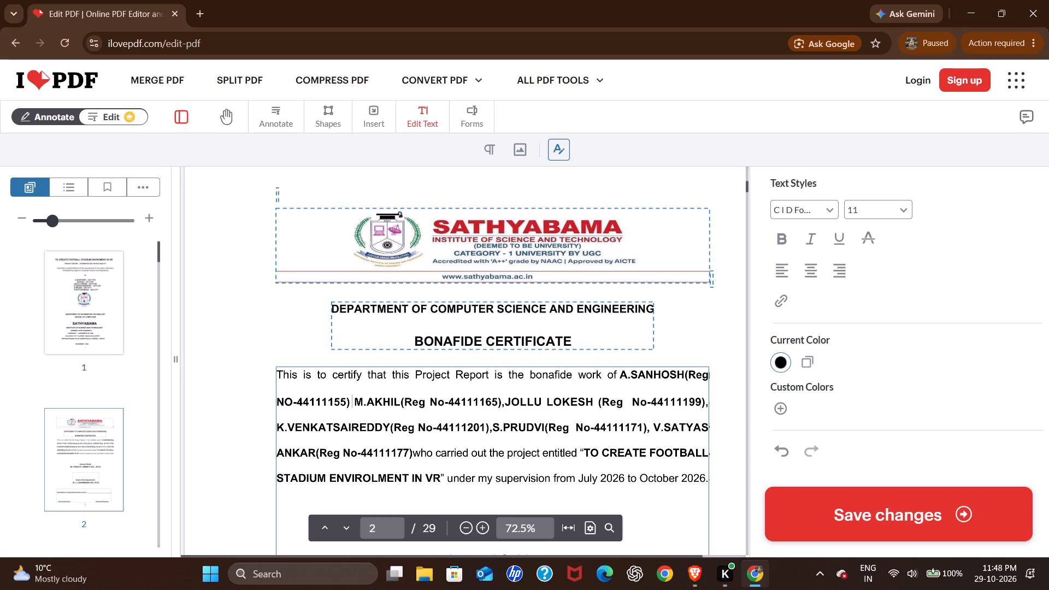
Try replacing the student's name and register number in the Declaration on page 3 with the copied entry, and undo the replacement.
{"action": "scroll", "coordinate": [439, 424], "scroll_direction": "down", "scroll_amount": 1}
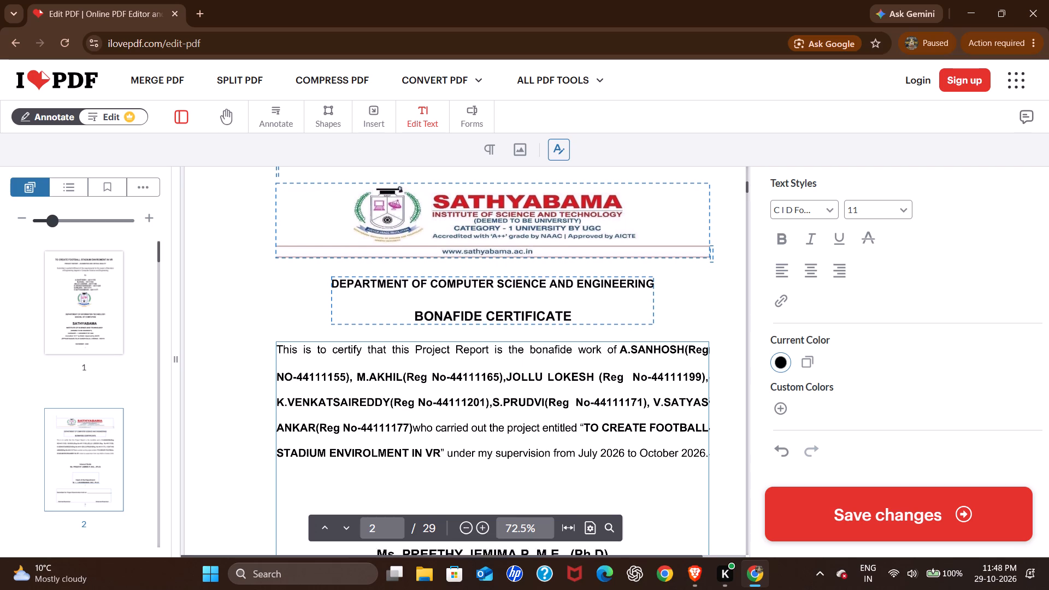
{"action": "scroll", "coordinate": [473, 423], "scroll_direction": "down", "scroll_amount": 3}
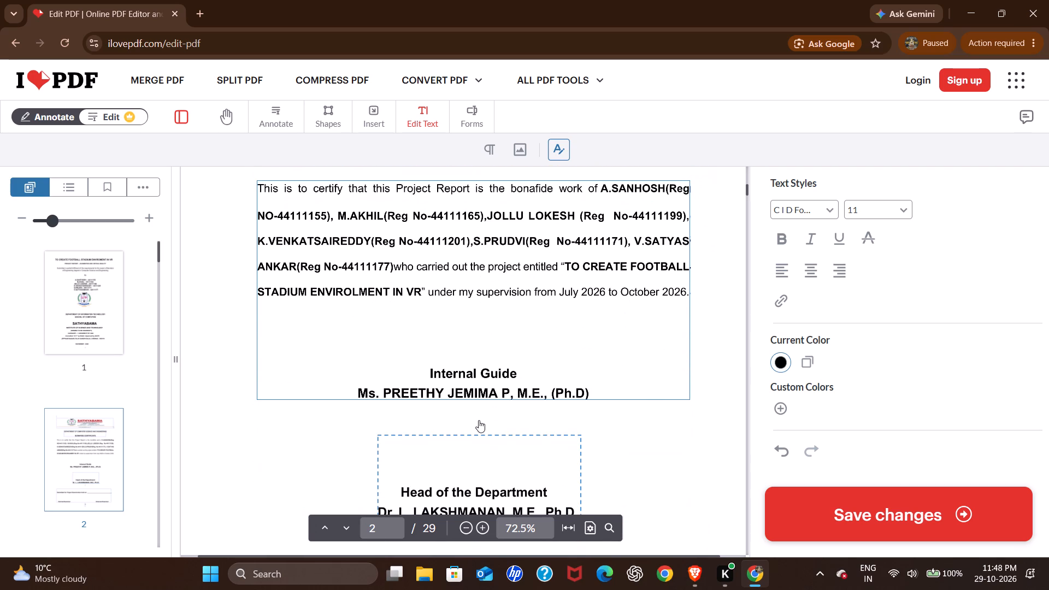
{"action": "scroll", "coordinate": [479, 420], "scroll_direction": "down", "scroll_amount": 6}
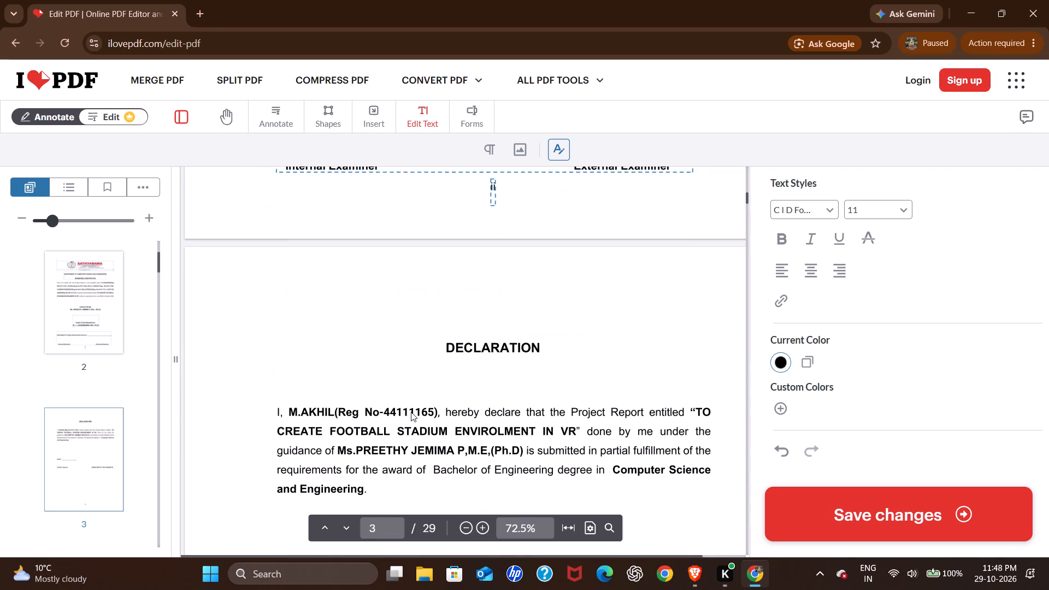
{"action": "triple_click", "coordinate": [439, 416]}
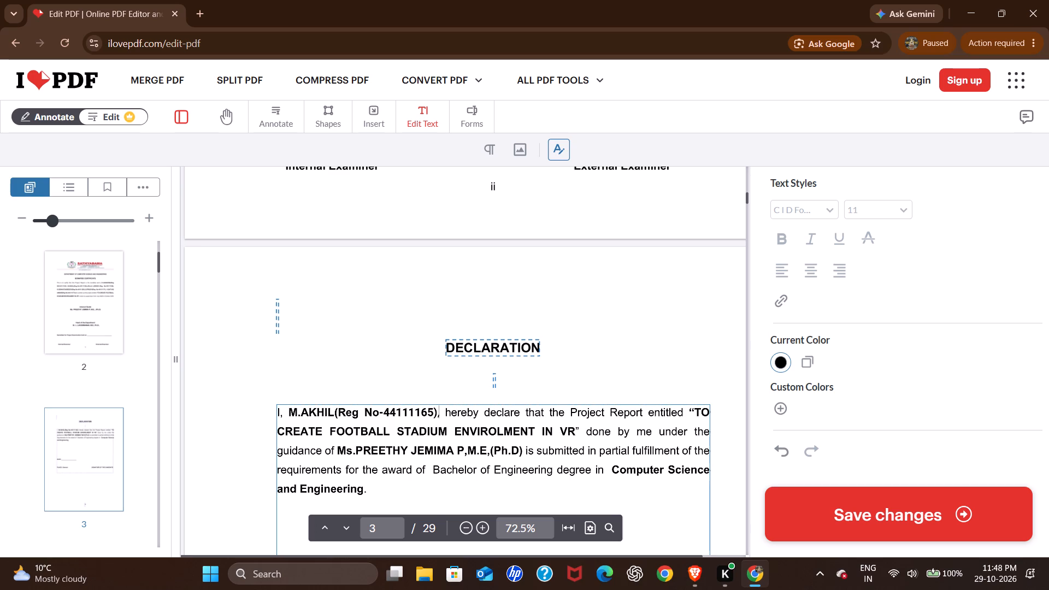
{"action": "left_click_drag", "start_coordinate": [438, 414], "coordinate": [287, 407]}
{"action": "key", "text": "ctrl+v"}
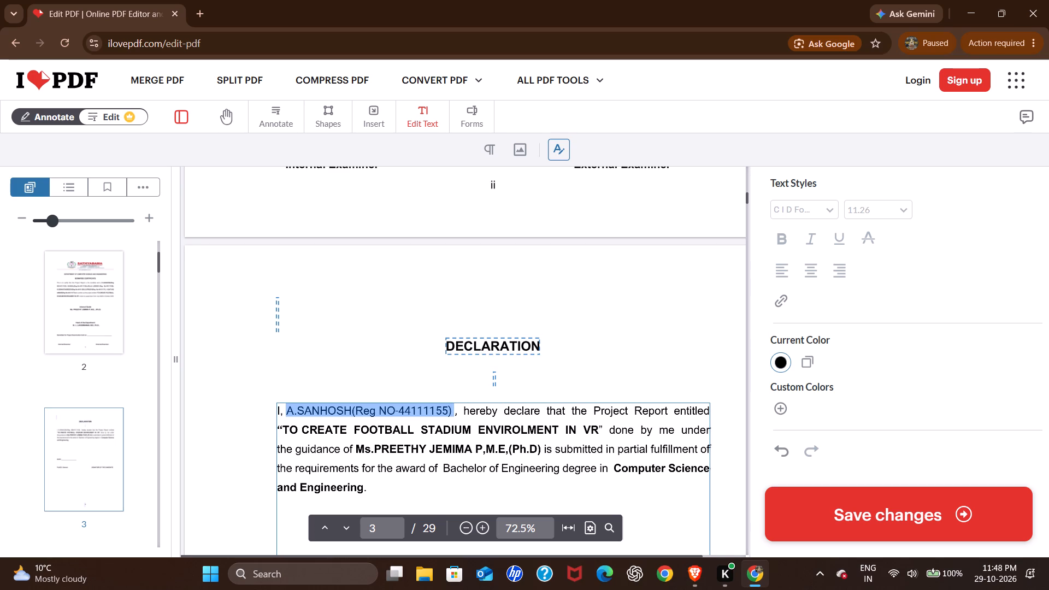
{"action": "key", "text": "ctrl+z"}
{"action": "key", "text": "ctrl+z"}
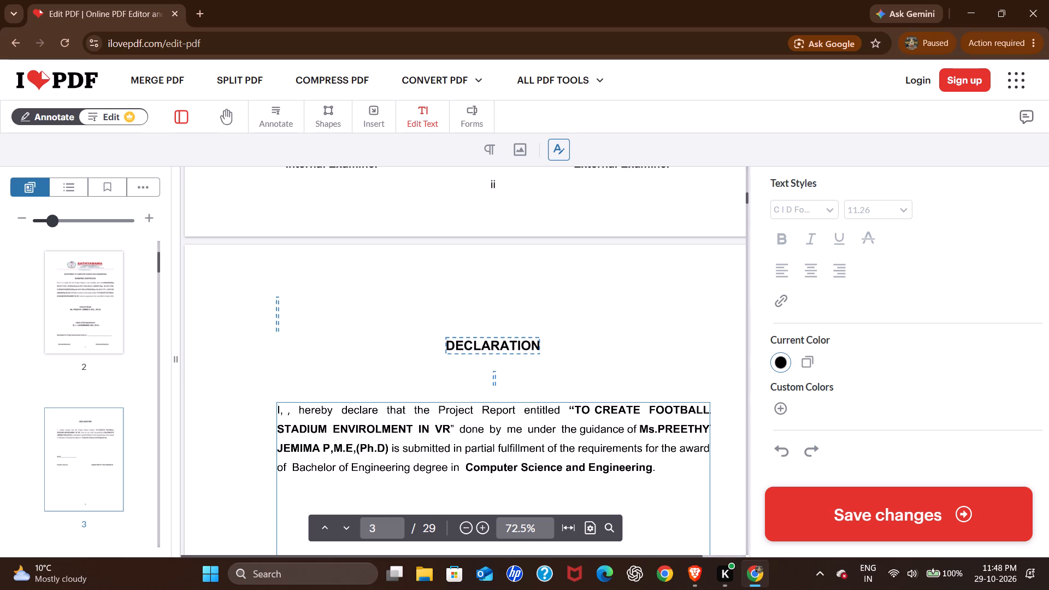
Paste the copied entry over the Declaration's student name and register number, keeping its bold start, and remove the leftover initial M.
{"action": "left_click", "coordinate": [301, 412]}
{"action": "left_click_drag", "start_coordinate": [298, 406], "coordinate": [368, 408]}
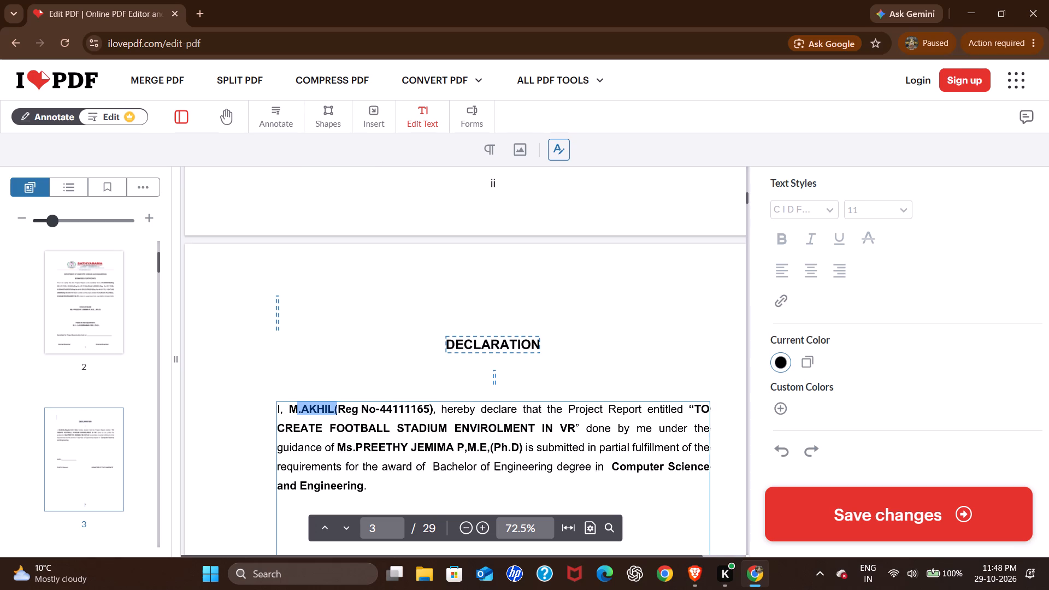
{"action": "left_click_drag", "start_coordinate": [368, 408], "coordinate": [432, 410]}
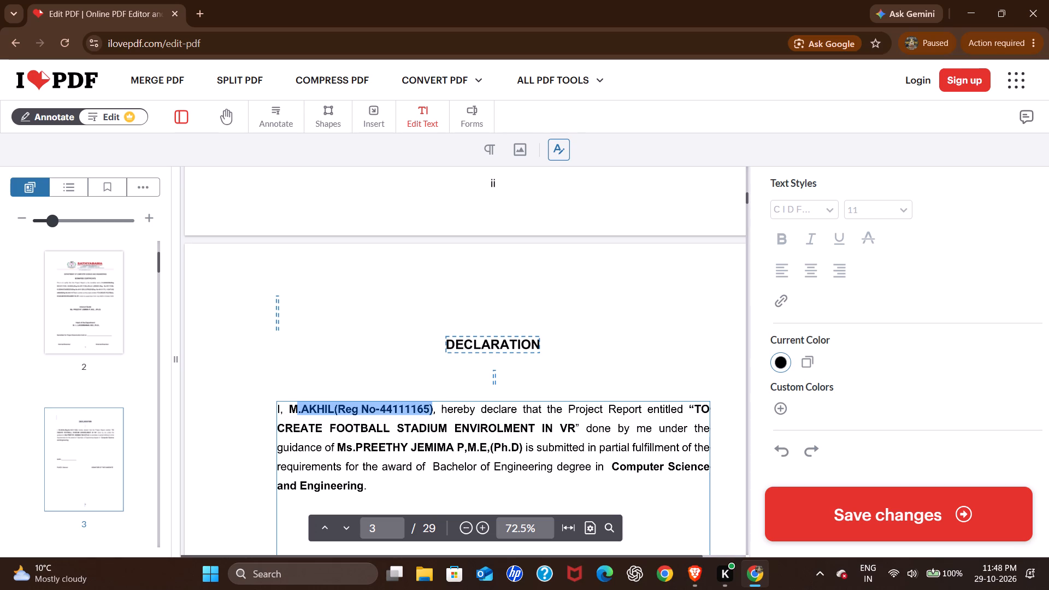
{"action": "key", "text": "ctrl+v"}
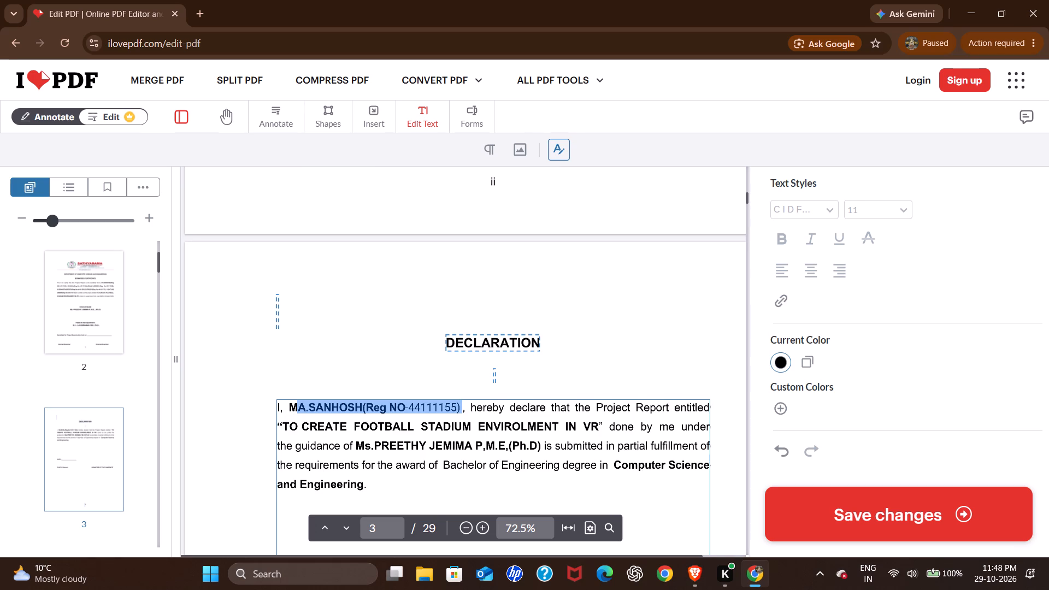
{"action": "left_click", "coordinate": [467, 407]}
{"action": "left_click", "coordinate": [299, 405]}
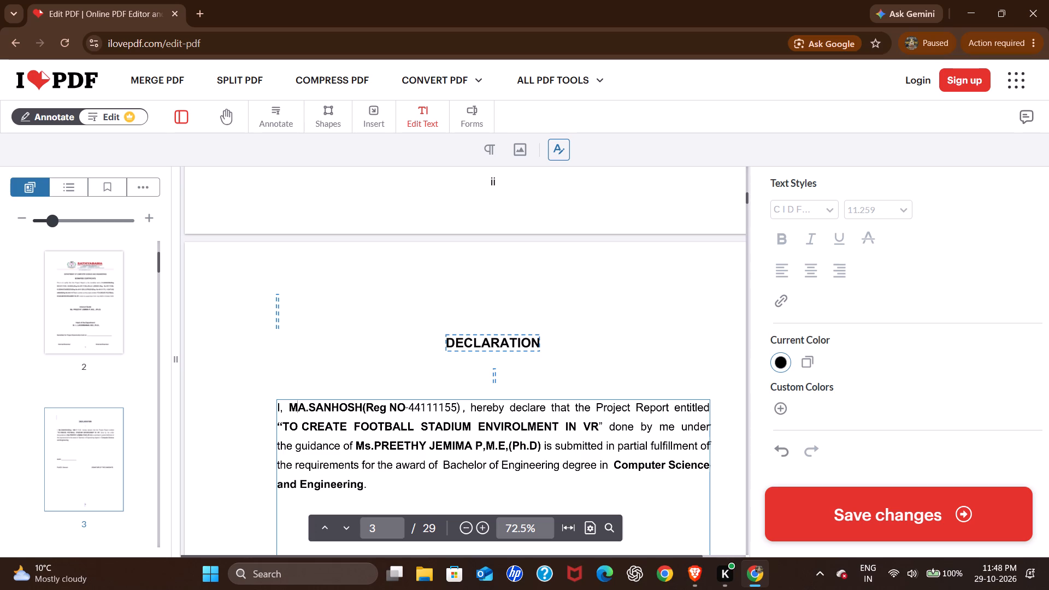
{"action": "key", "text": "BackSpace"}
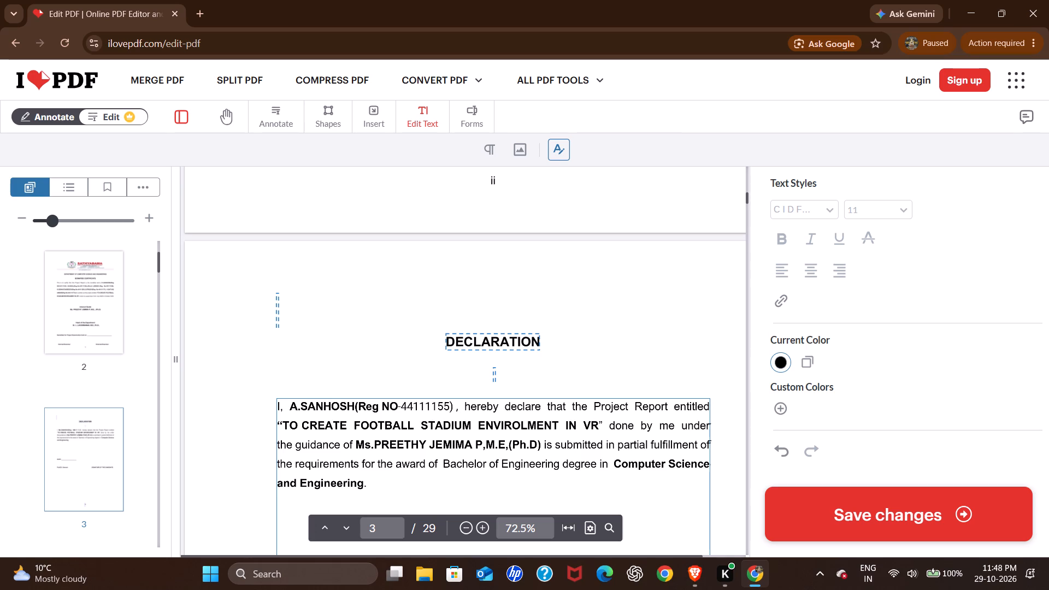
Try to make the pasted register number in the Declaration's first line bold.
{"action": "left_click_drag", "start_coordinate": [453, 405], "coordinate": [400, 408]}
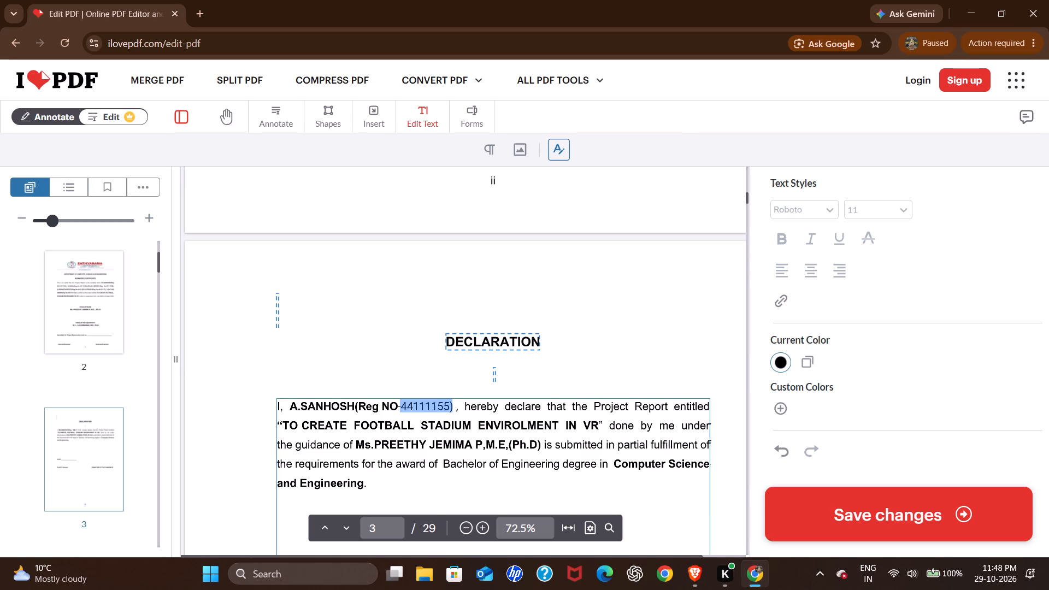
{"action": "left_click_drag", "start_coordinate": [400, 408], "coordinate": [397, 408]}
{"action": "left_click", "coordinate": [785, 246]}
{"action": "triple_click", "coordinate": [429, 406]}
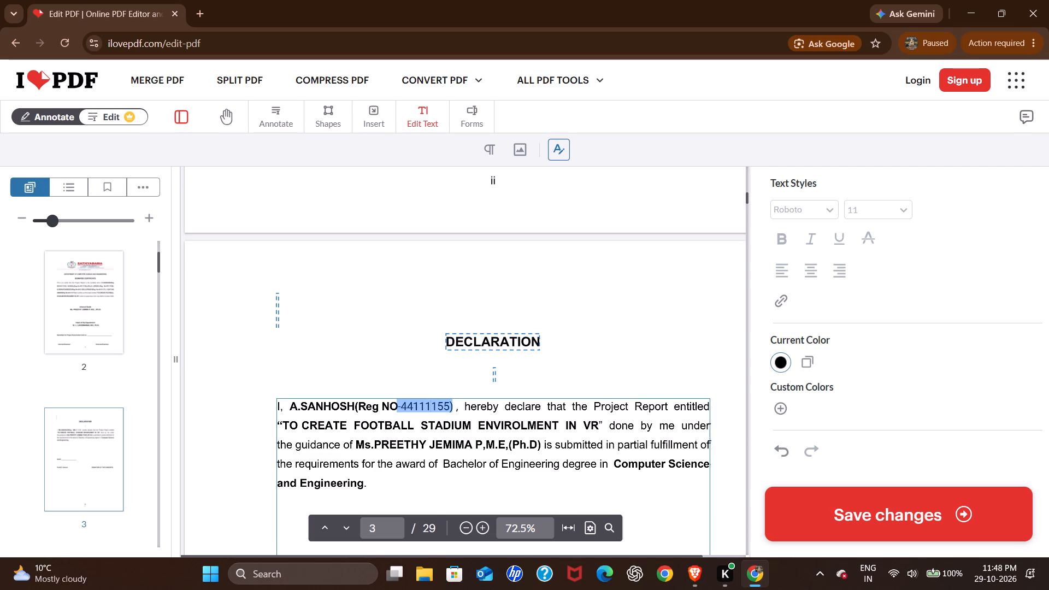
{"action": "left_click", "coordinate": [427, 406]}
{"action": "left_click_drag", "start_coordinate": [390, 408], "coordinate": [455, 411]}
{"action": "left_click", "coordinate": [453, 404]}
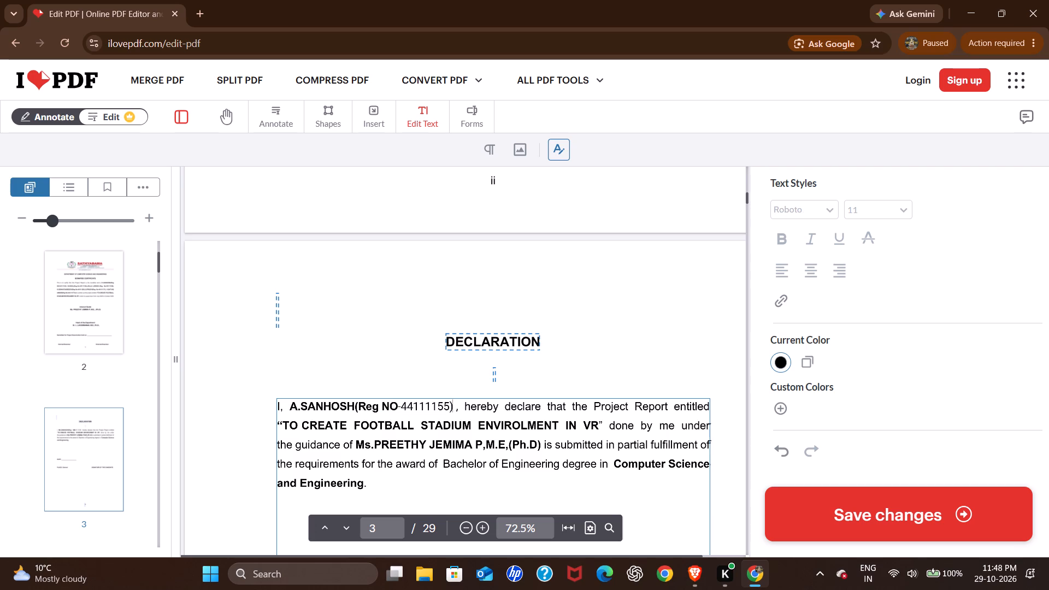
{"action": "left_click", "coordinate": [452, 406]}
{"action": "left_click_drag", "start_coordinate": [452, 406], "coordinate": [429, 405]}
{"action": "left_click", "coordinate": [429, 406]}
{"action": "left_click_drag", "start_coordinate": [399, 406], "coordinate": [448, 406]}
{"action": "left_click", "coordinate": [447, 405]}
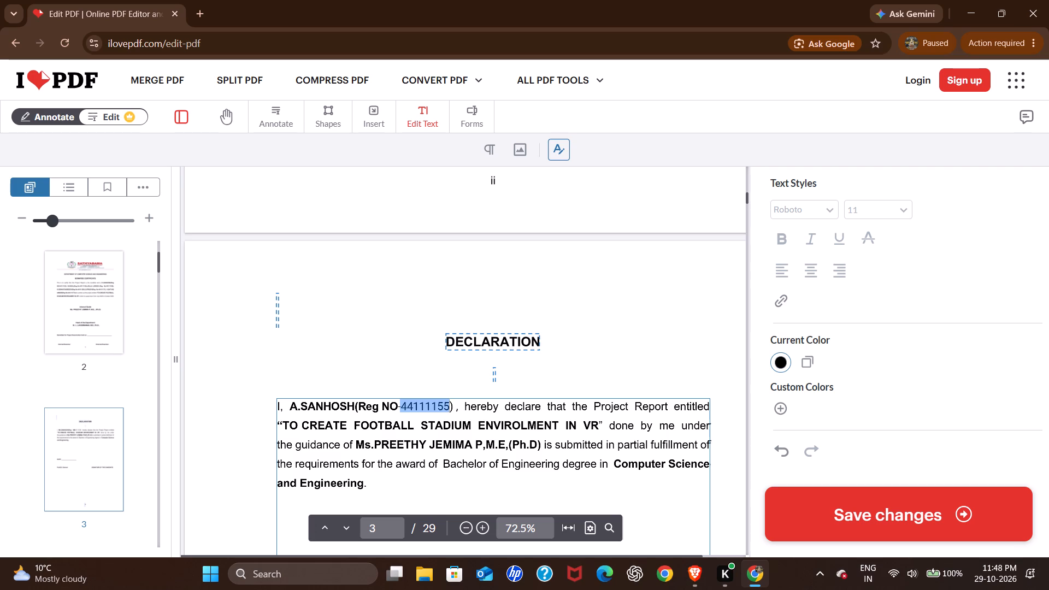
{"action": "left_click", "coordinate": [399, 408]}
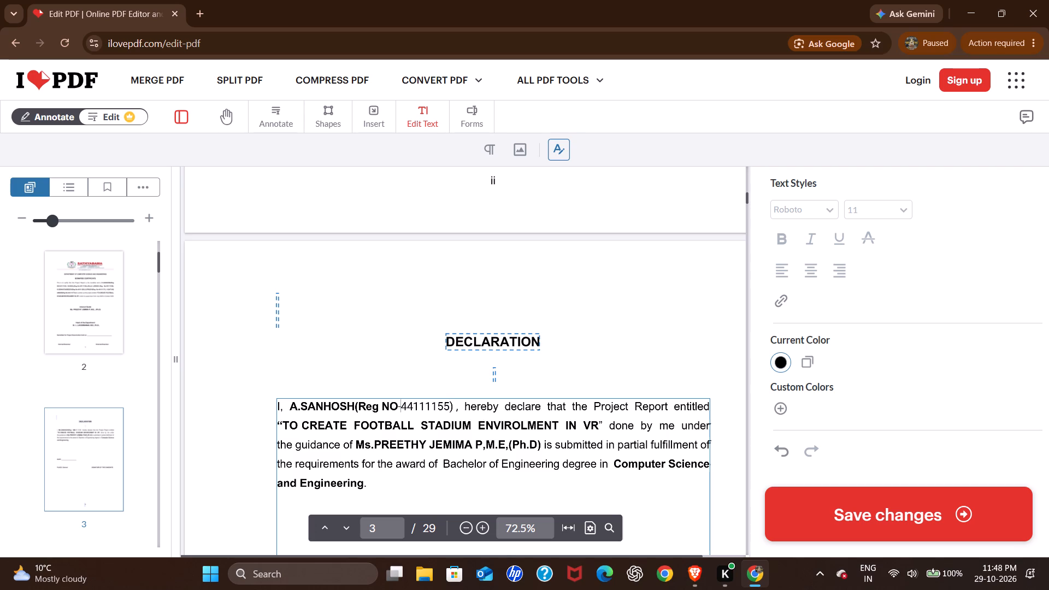
Delete the whole student name and register number from the Declaration's opening line, keeping "I," and the comma before "hereby declare".
{"action": "left_click", "coordinate": [452, 406]}
{"action": "left_click_drag", "start_coordinate": [452, 406], "coordinate": [356, 416]}
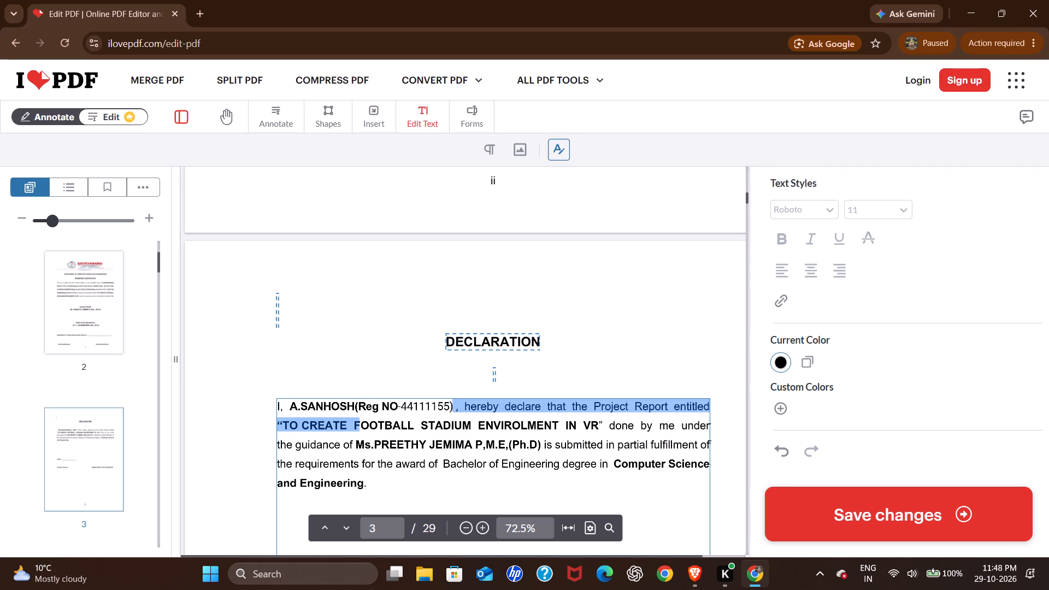
{"action": "left_click_drag", "start_coordinate": [356, 416], "coordinate": [331, 405]}
{"action": "key", "text": "BackSpace"}
{"action": "key", "text": "BackSpace"}
{"action": "key", "text": "BackSpace"}
{"action": "key", "text": "BackSpace"}
{"action": "key", "text": "BackSpace"}
{"action": "key", "text": "BackSpace"}
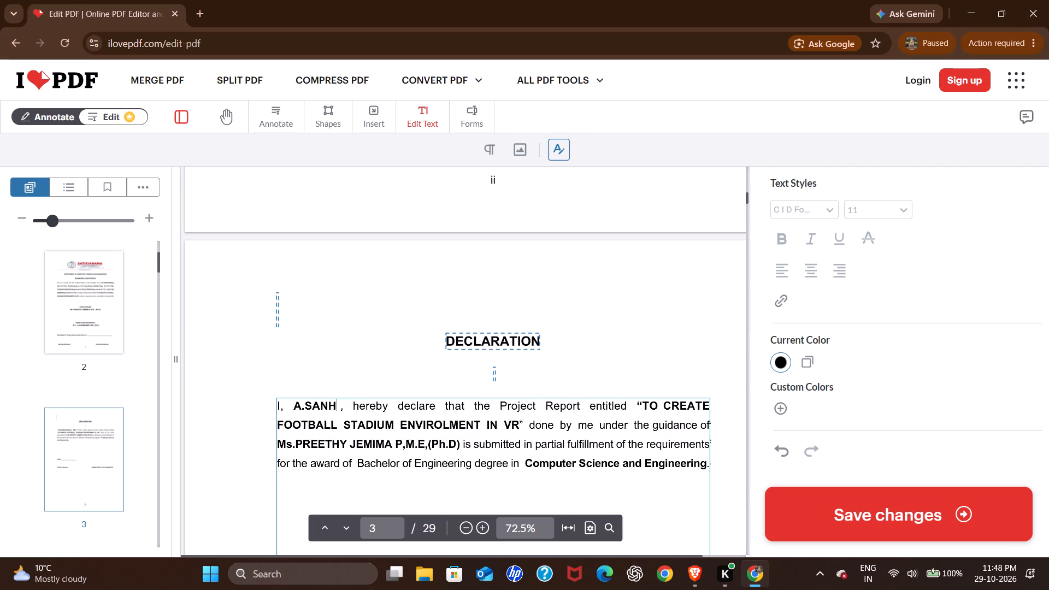
{"action": "key", "text": "BackSpace"}
{"action": "key", "text": "BackSpace"}
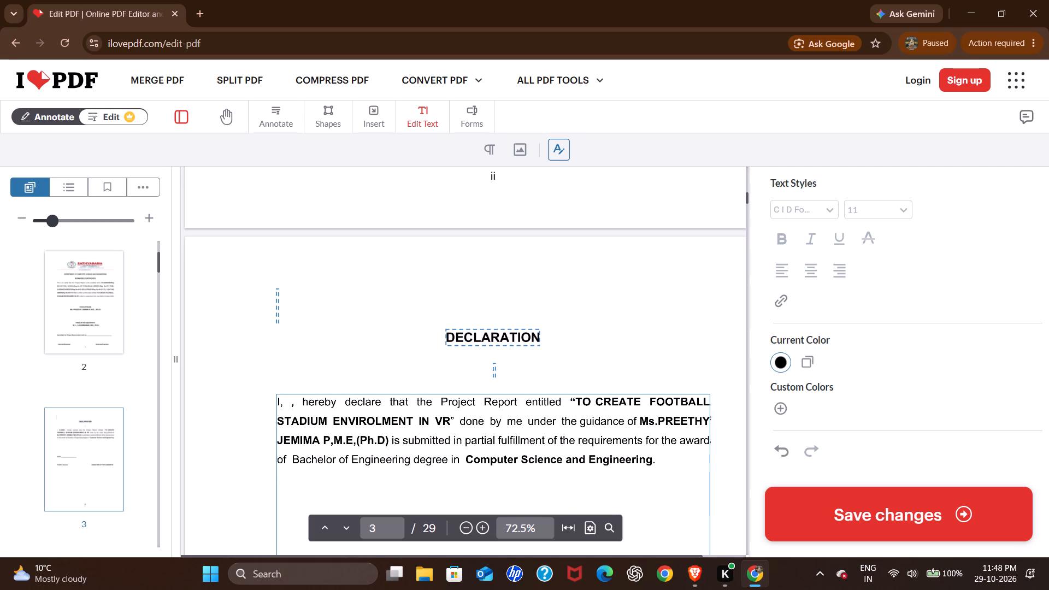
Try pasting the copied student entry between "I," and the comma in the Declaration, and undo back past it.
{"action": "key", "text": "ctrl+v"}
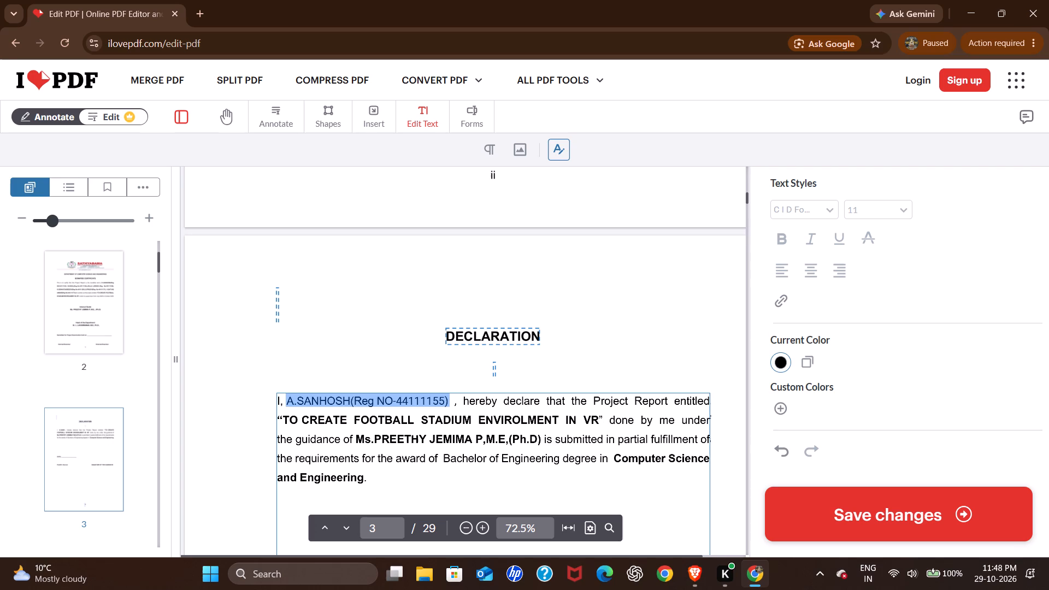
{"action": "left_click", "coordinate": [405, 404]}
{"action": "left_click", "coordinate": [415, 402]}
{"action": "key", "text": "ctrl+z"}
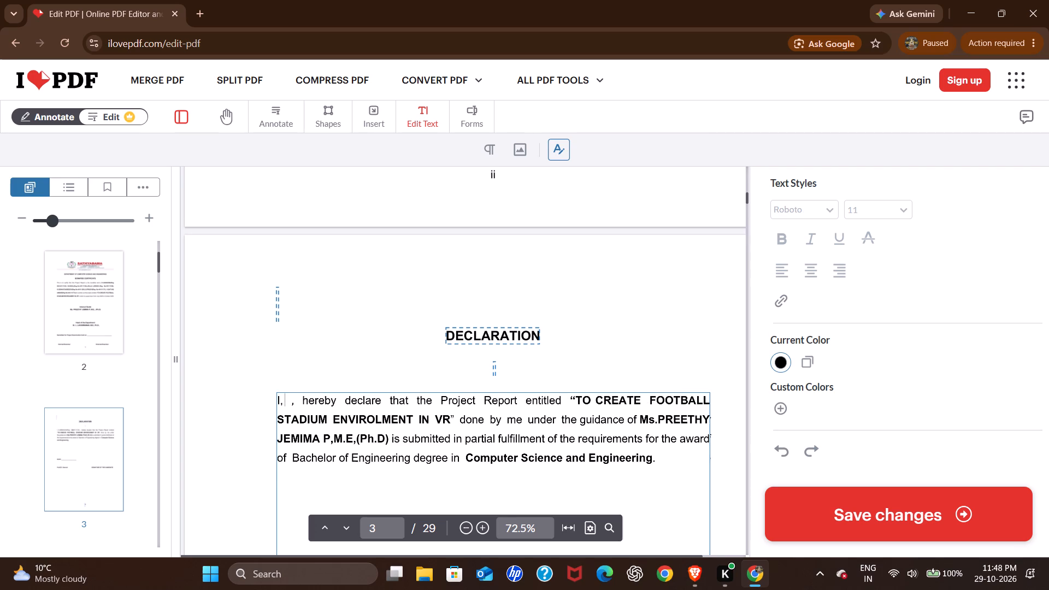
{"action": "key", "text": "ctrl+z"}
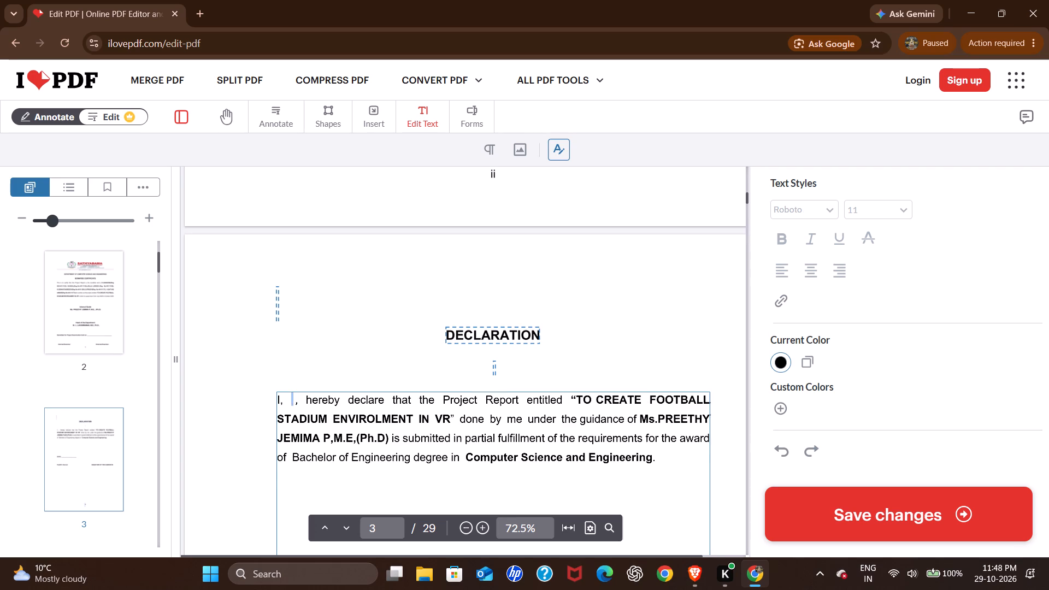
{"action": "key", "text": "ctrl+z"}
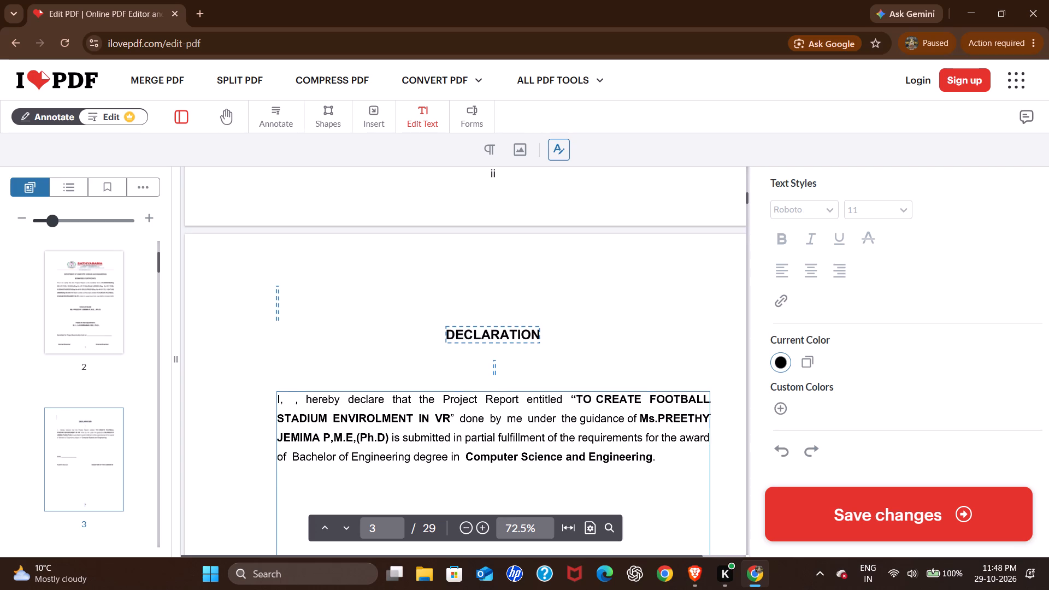
Paste the copied student entry after the bold initial in the Declaration's opening line and remove the duplicated initial A.
{"action": "left_click", "coordinate": [299, 403]}
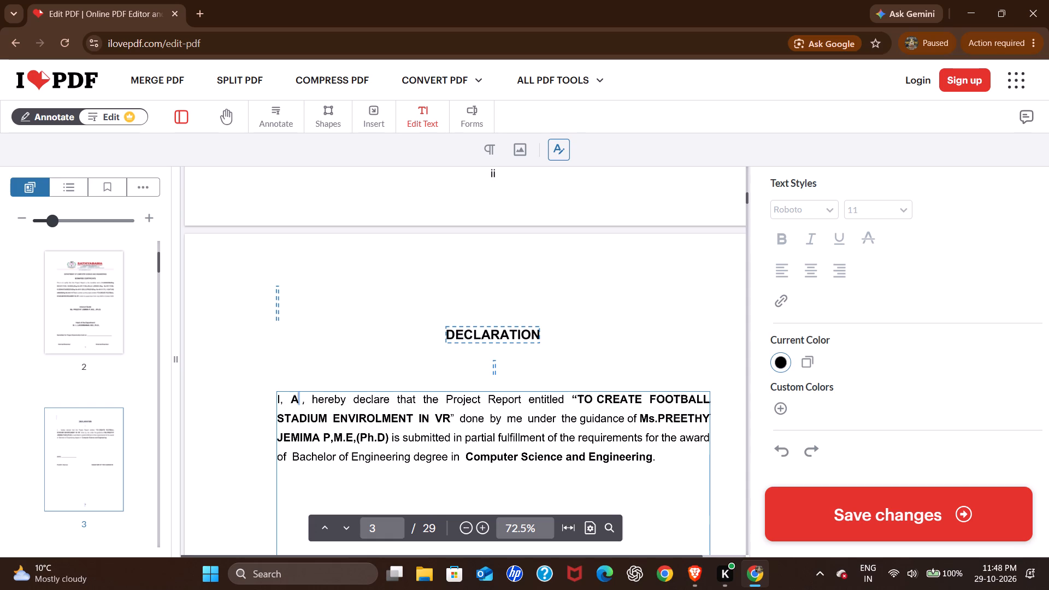
{"action": "key", "text": "ctrl+v"}
{"action": "left_click", "coordinate": [297, 397]}
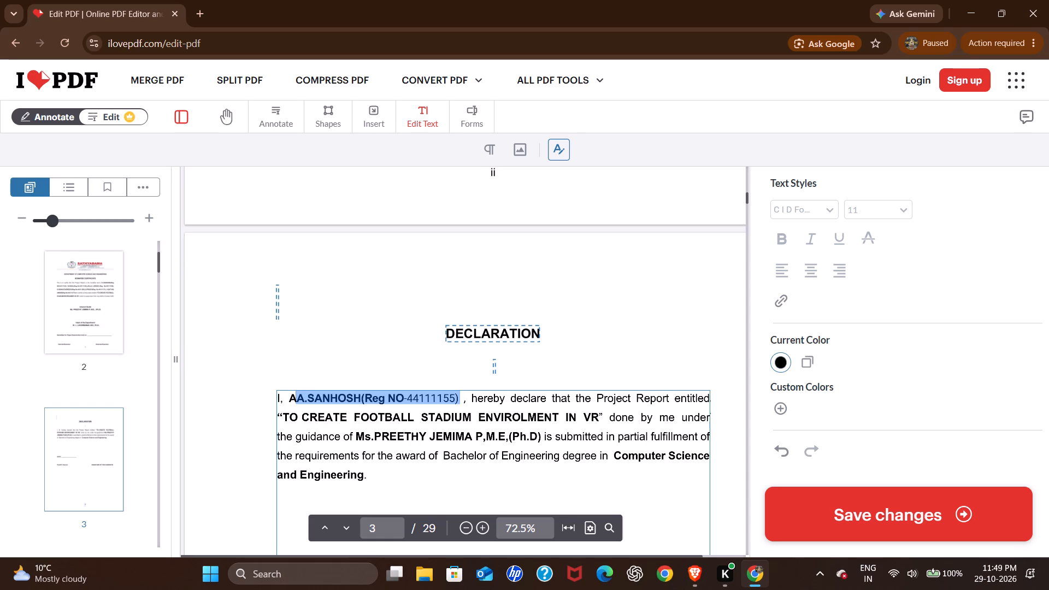
{"action": "key", "text": "BackSpace"}
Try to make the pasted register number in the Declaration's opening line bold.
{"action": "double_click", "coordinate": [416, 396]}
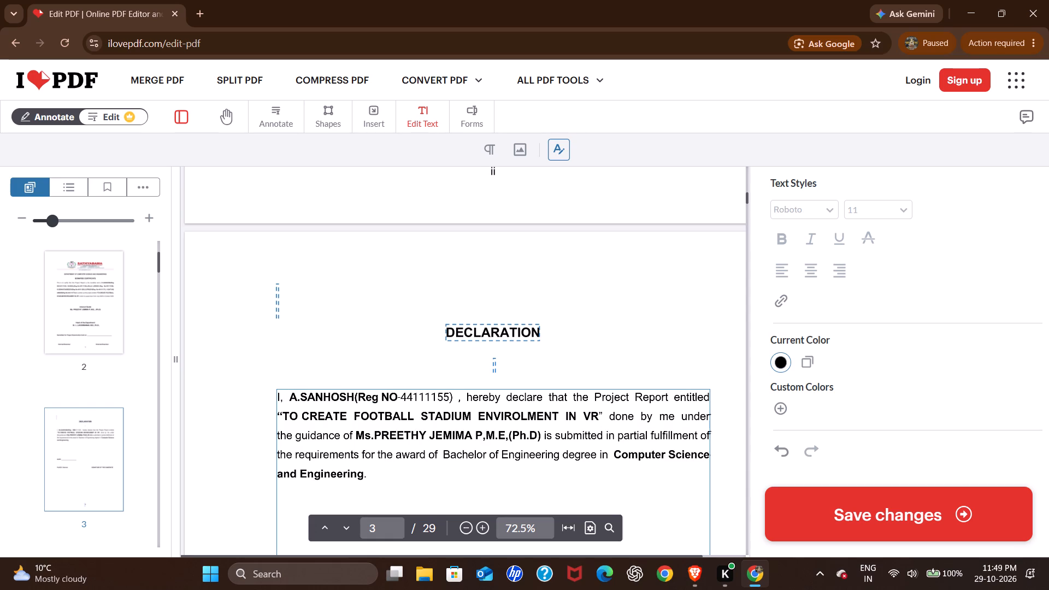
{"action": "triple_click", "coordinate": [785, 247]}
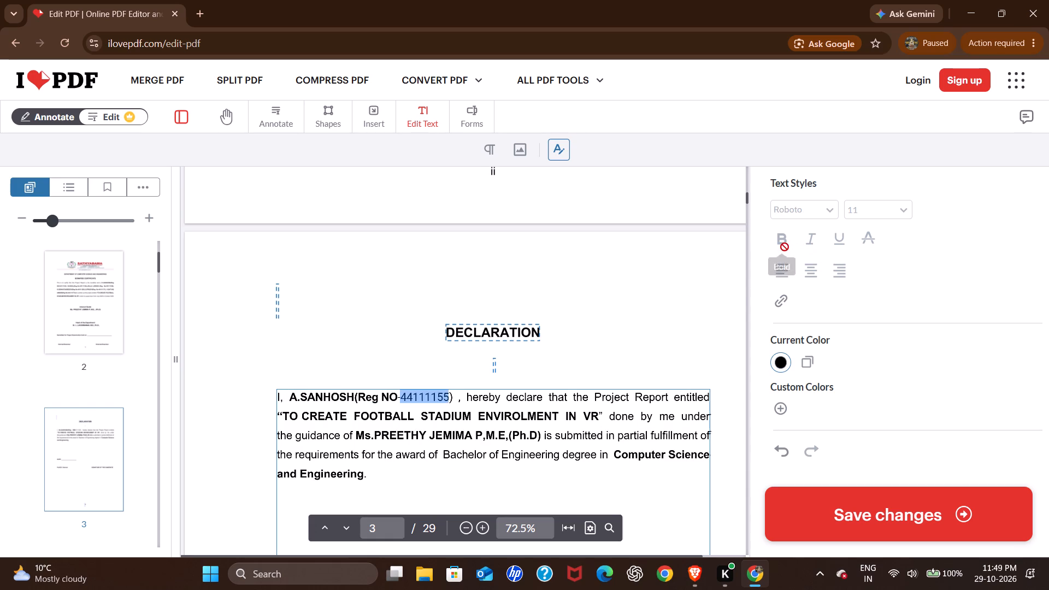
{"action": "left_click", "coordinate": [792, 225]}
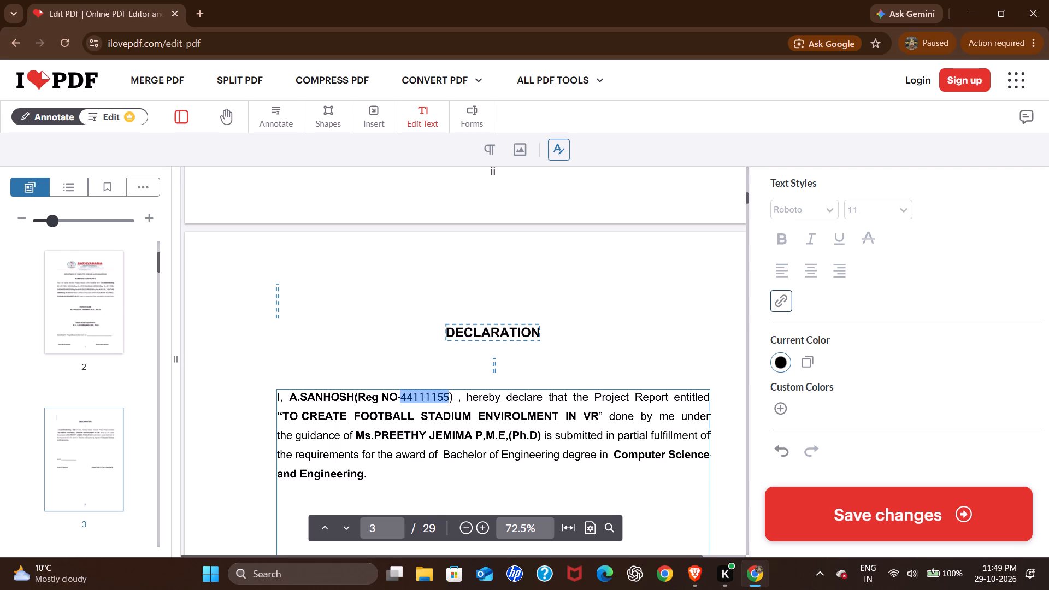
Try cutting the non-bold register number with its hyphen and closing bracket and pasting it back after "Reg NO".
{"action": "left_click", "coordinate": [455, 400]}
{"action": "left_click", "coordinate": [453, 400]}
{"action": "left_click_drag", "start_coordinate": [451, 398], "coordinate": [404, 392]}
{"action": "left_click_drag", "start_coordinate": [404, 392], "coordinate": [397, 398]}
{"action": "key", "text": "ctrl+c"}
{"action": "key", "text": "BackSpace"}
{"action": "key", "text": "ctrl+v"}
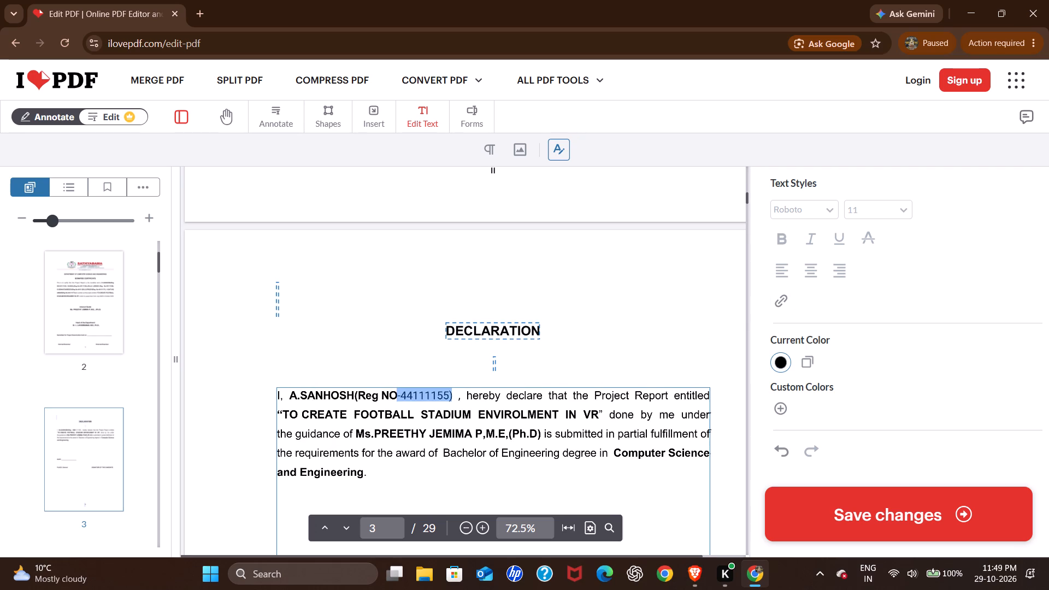
Copy and remove the non-bold hyphen, register number and closing bracket after "Reg NO", and enter a bold hyphen there.
{"action": "left_click", "coordinate": [455, 394]}
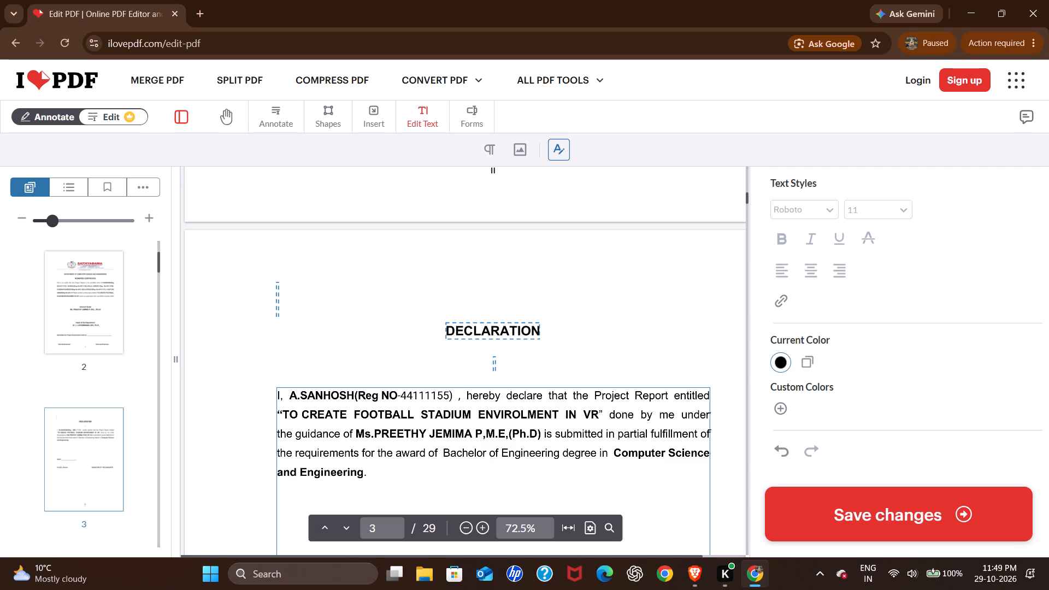
{"action": "left_click_drag", "start_coordinate": [452, 397], "coordinate": [395, 392]}
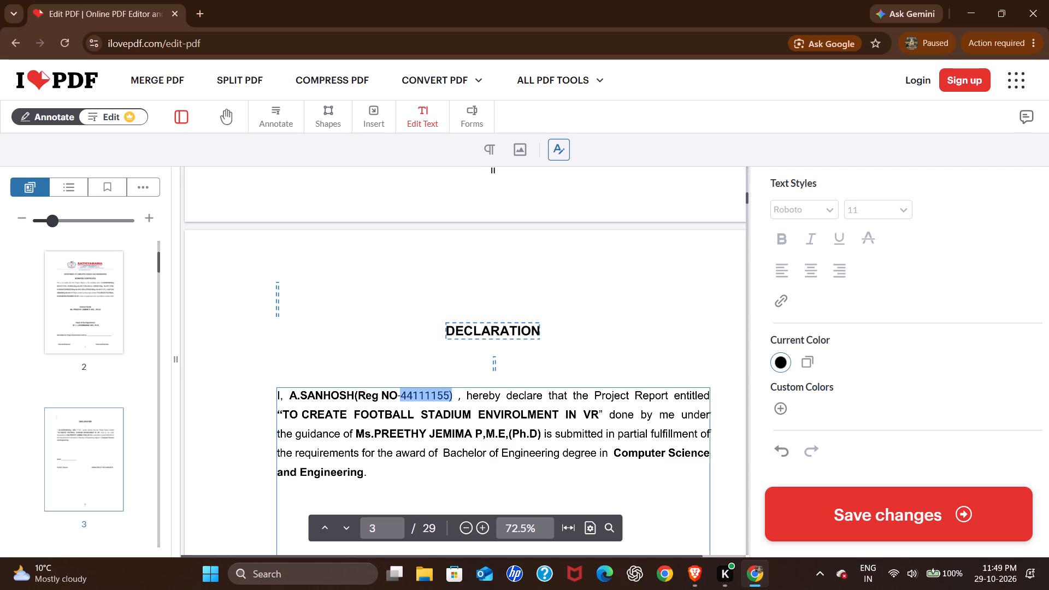
{"action": "left_click_drag", "start_coordinate": [395, 392], "coordinate": [397, 397]}
{"action": "key", "text": "ctrl+c"}
{"action": "key", "text": "BackSpace"}
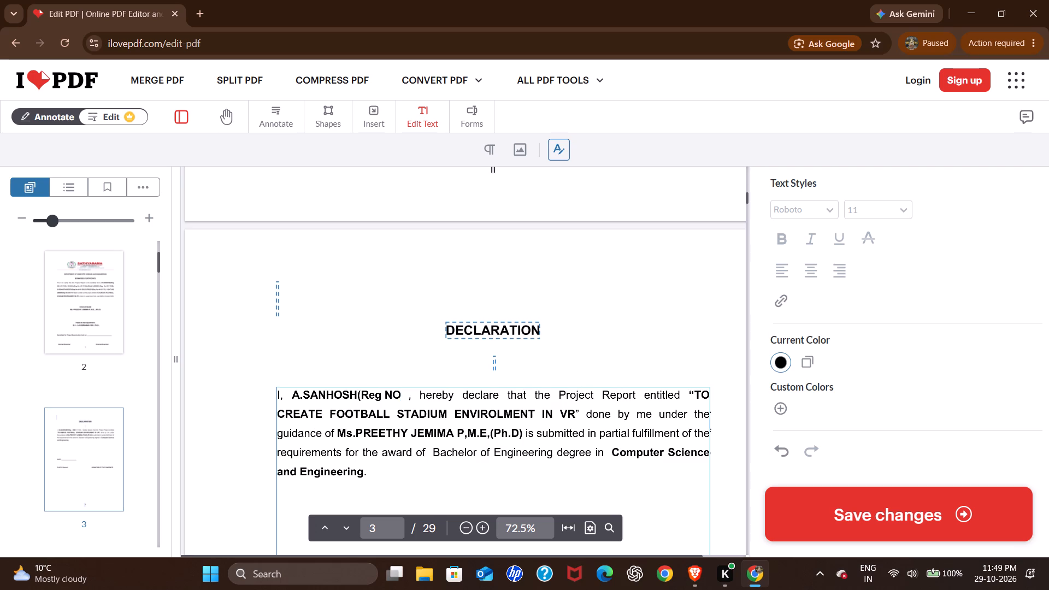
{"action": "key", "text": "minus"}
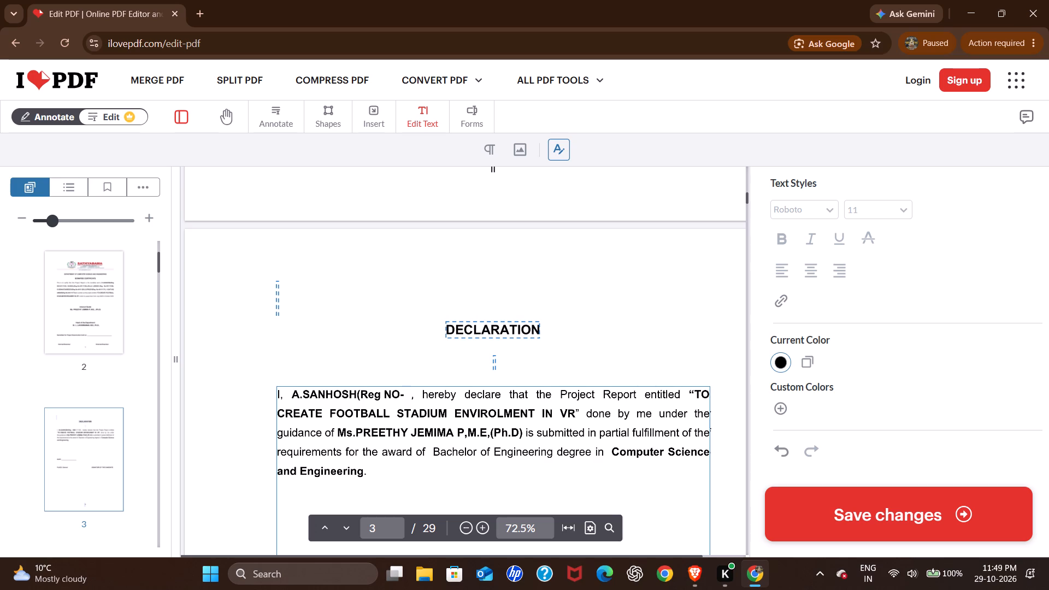
Paste the copied register number into a new browser tab's address bar as a reference and return to the PDF editor.
{"action": "left_click", "coordinate": [192, 8]}
{"action": "key", "text": "ctrl+v"}
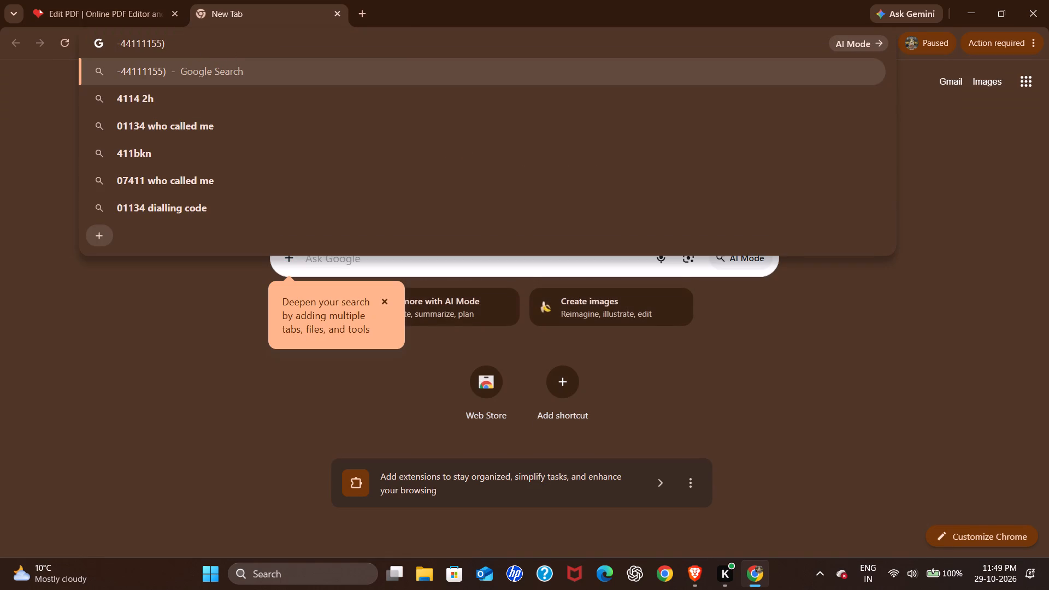
{"action": "left_click", "coordinate": [129, 11]}
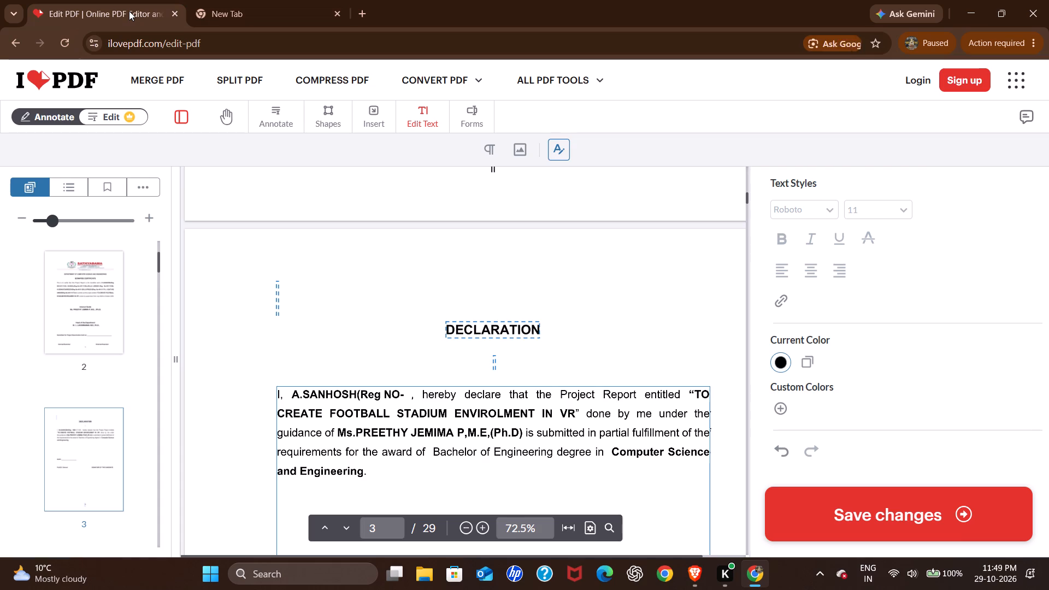
Enter the student's register number in bold after "Reg NO-" in the Declaration, following the reference copy, and close the bracket.
{"action": "left_click", "coordinate": [210, 6]}
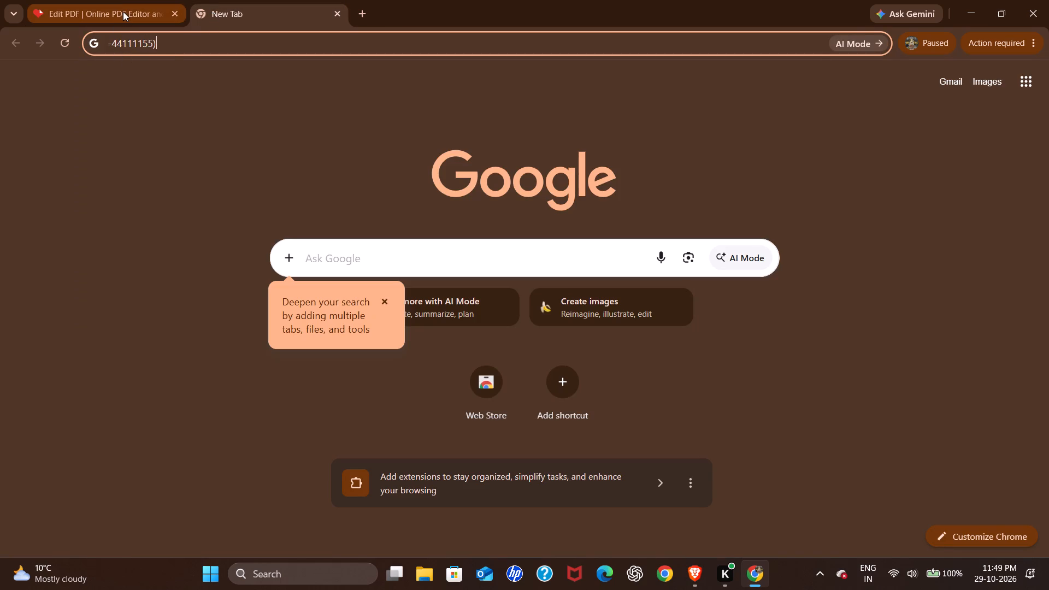
{"action": "left_click", "coordinate": [133, 6]}
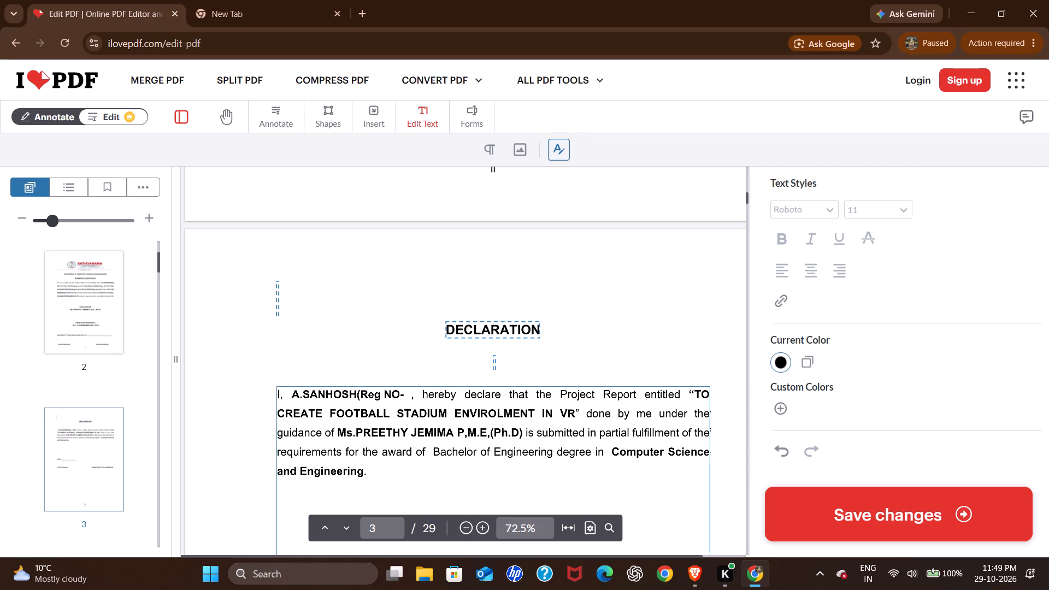
{"action": "left_click", "coordinate": [406, 391]}
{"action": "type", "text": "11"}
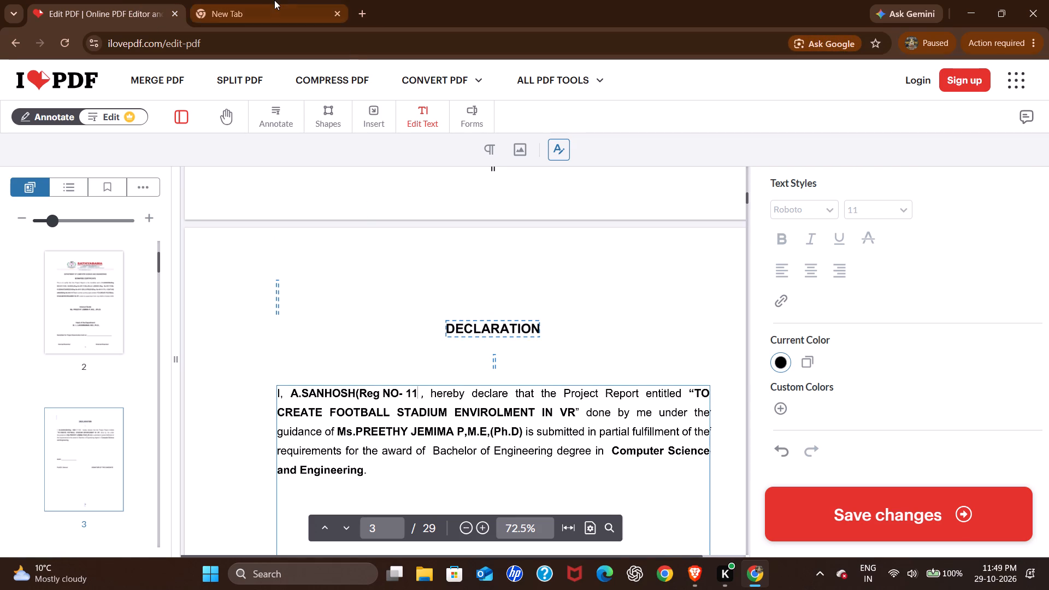
{"action": "left_click", "coordinate": [274, 0]}
{"action": "left_click", "coordinate": [126, 0]}
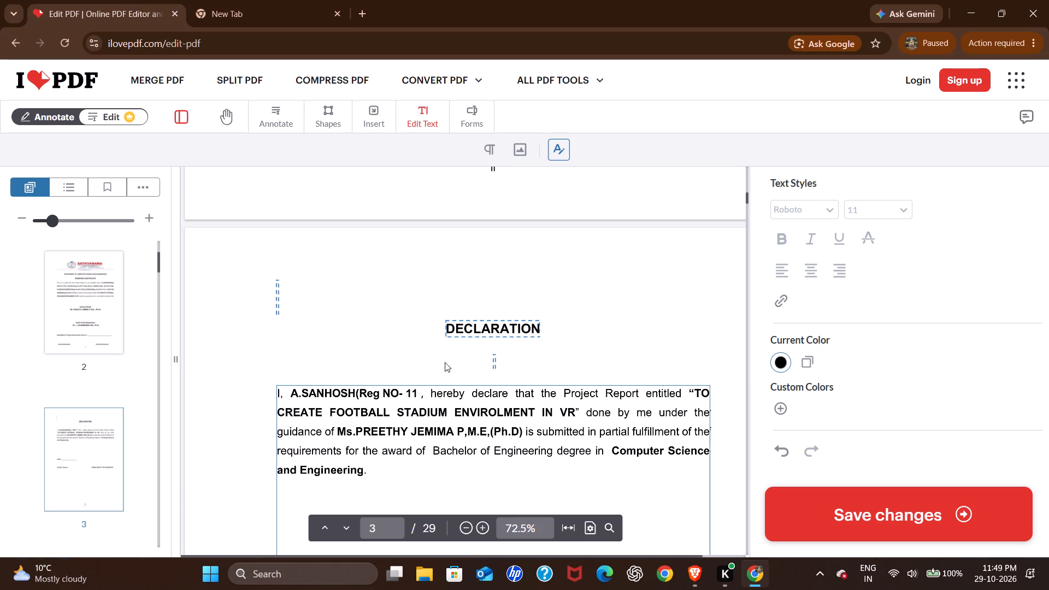
{"action": "left_click", "coordinate": [417, 391]}
{"action": "key", "text": "BackSpace"}
{"action": "key", "text": "BackSpace"}
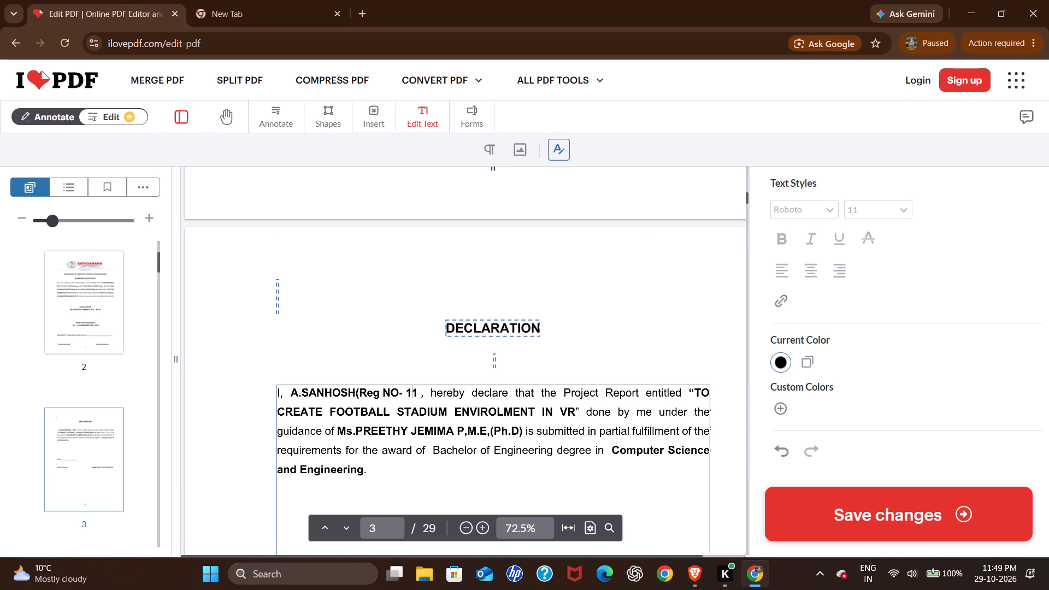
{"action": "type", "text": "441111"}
{"action": "left_click", "coordinate": [318, 0]}
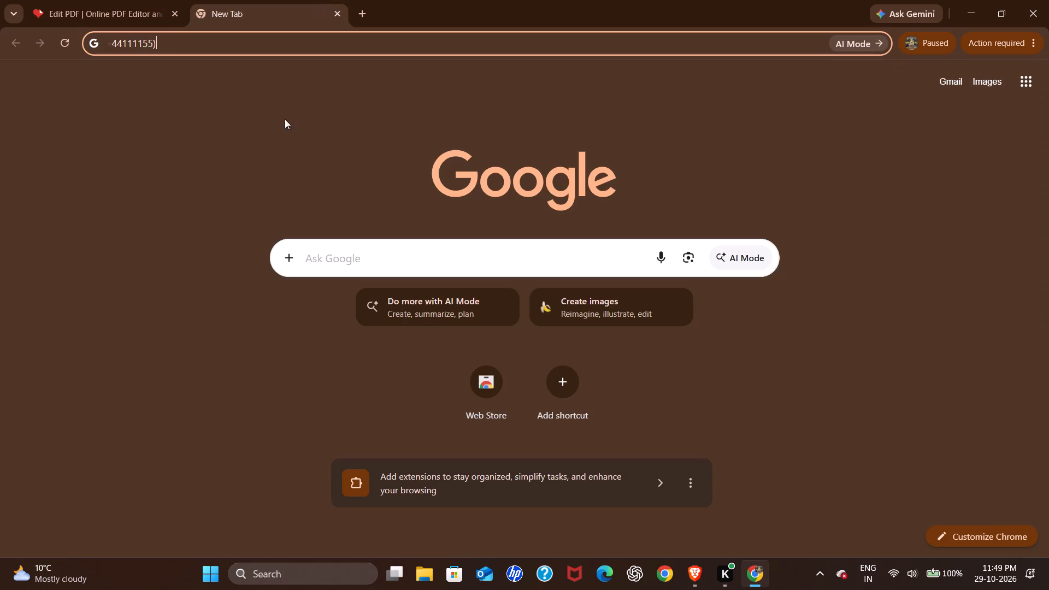
{"action": "left_click", "coordinate": [149, 0]}
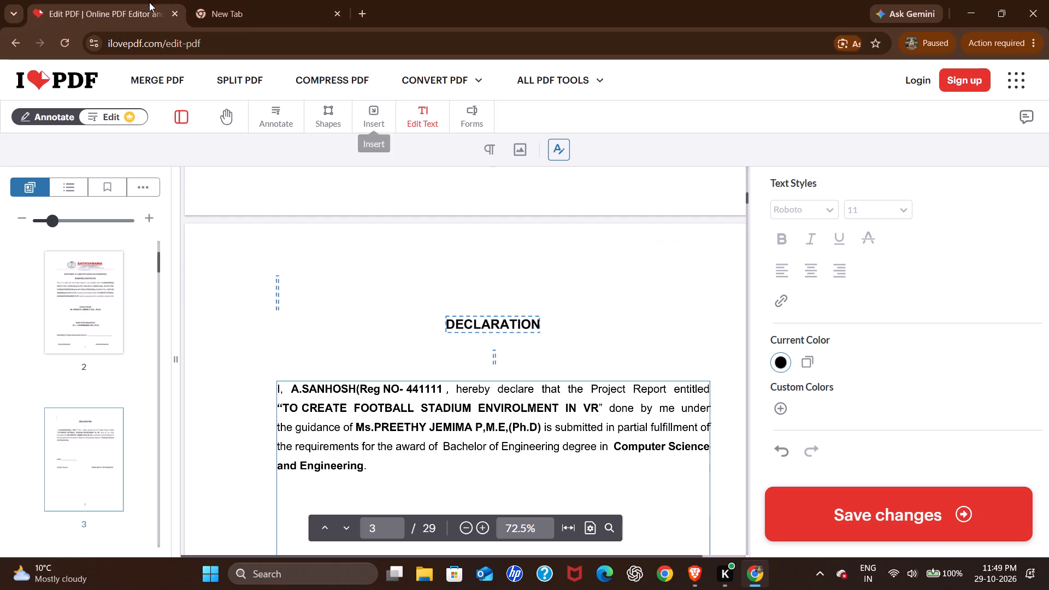
{"action": "left_click", "coordinate": [440, 393]}
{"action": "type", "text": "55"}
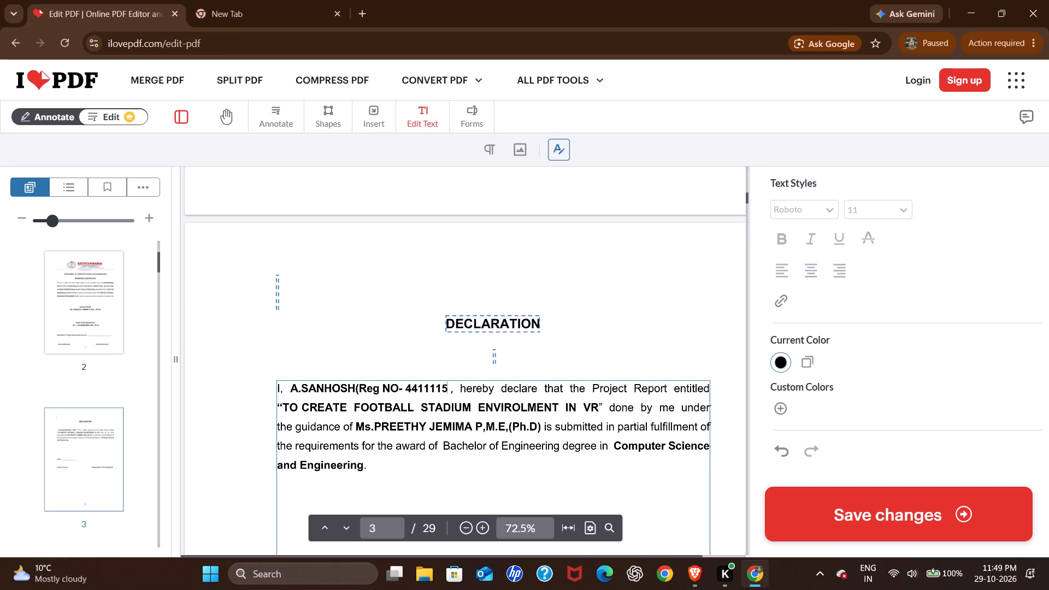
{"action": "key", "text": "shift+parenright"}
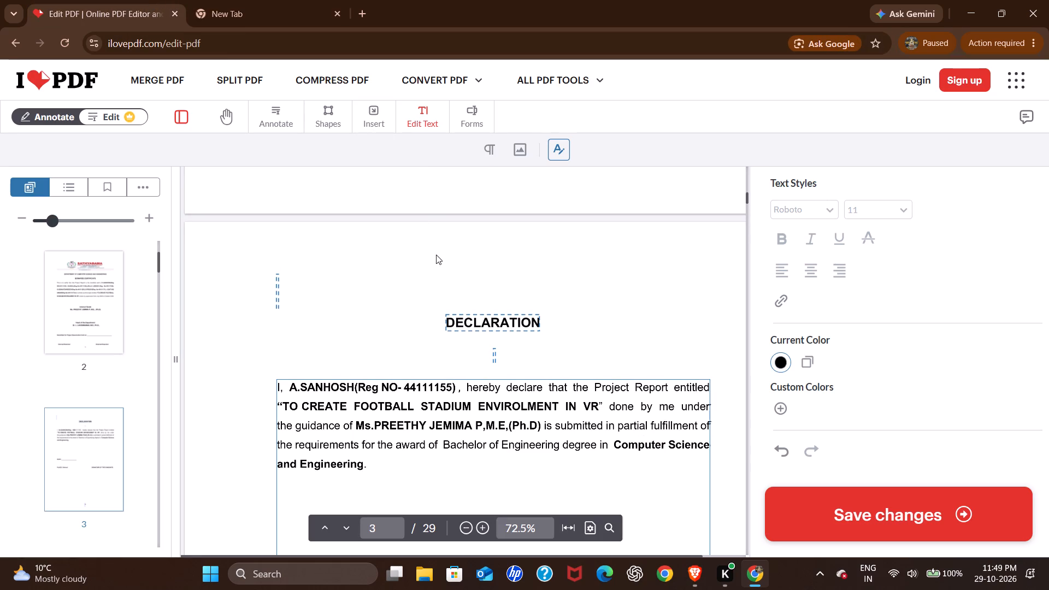
Check the Declaration's register number against the reference copy and close the extra browser tab.
{"action": "left_click", "coordinate": [249, 0]}
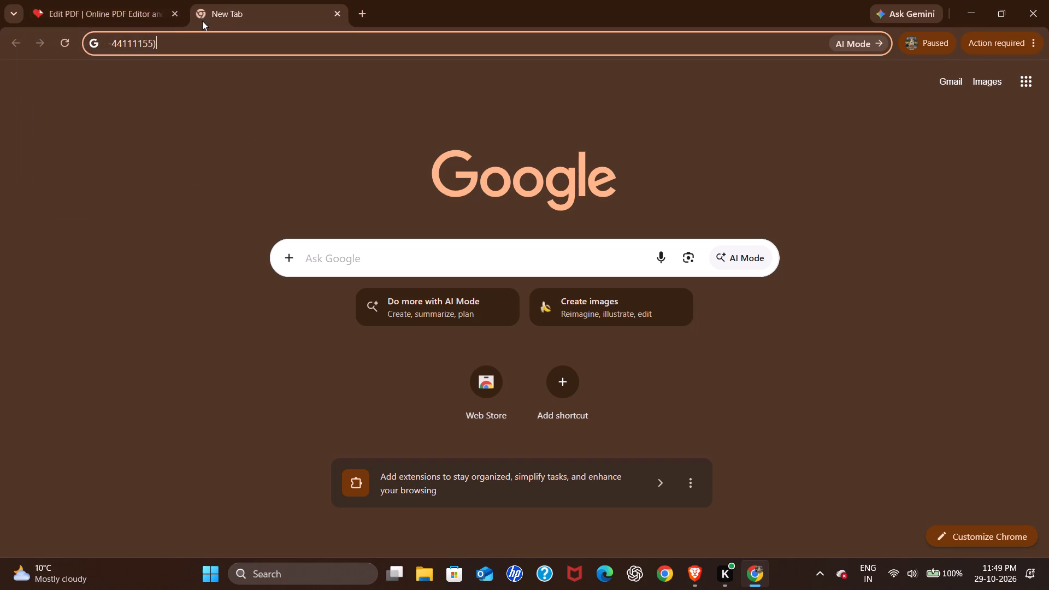
{"action": "left_click", "coordinate": [146, 2]}
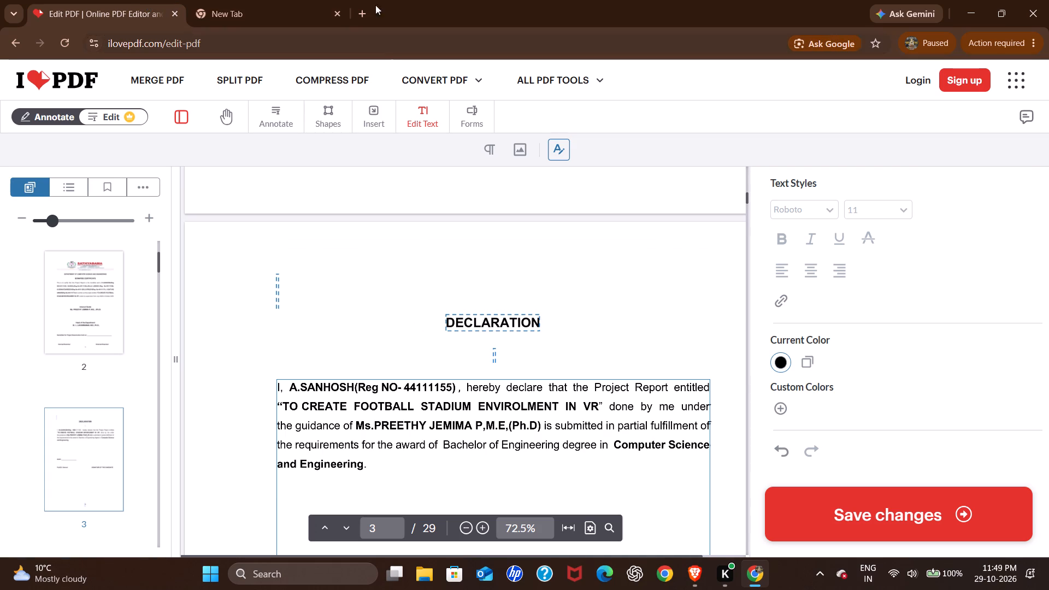
{"action": "left_click", "coordinate": [298, 4]}
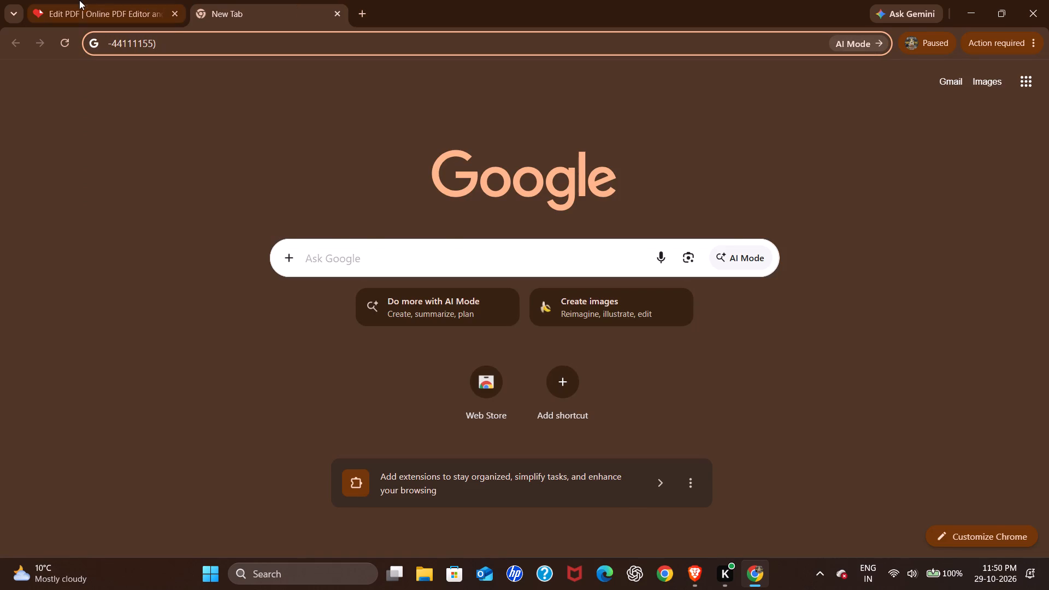
{"action": "left_click", "coordinate": [79, 0]}
{"action": "left_click", "coordinate": [338, 15]}
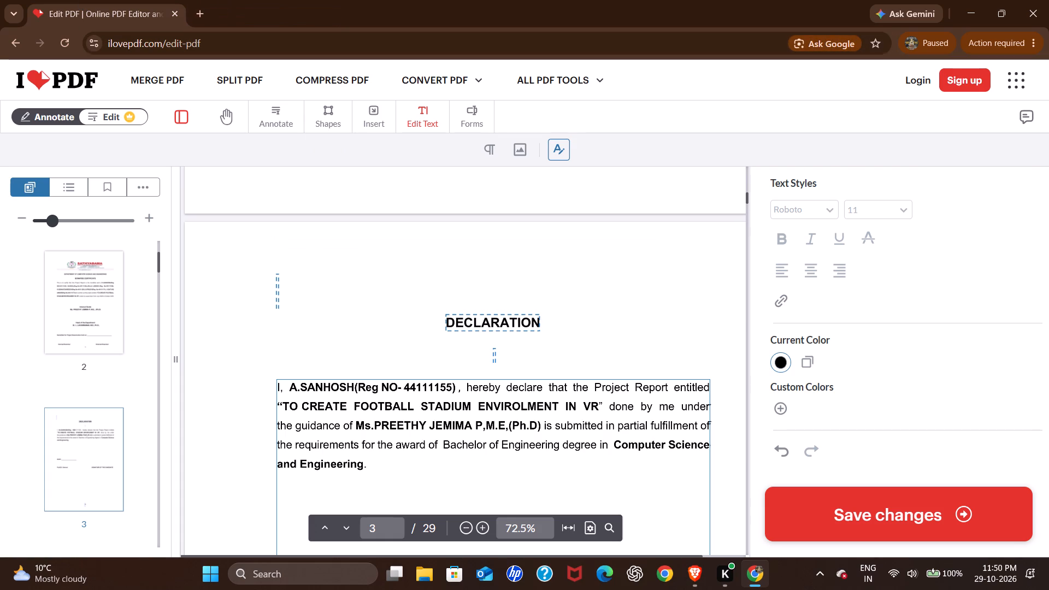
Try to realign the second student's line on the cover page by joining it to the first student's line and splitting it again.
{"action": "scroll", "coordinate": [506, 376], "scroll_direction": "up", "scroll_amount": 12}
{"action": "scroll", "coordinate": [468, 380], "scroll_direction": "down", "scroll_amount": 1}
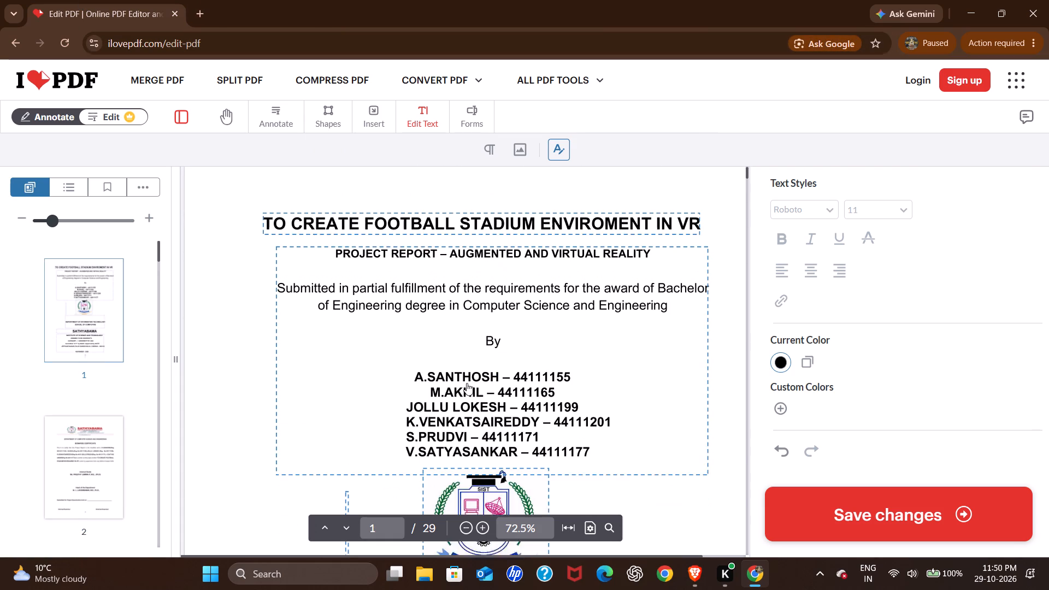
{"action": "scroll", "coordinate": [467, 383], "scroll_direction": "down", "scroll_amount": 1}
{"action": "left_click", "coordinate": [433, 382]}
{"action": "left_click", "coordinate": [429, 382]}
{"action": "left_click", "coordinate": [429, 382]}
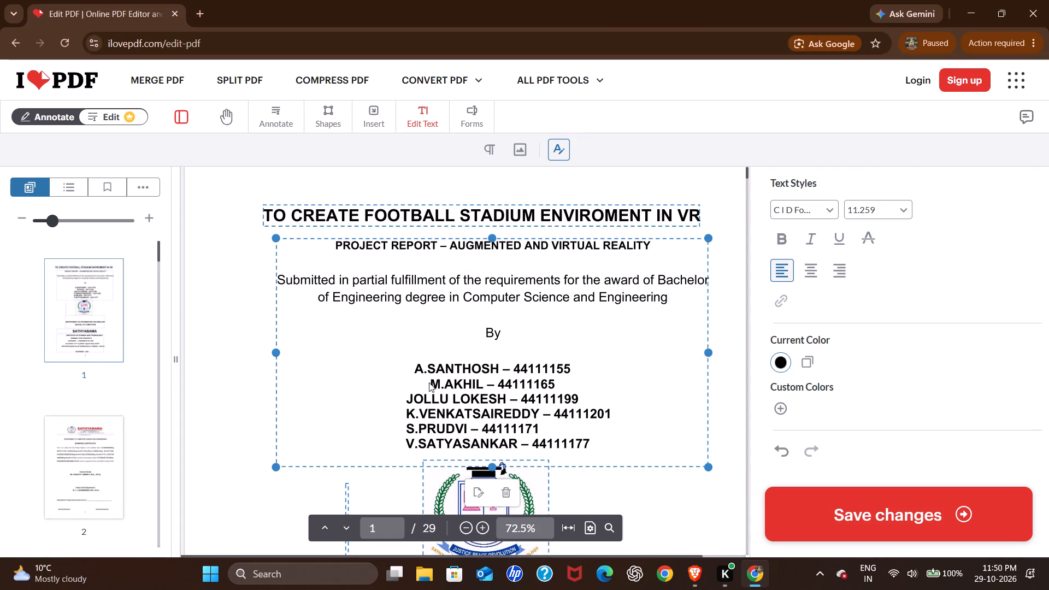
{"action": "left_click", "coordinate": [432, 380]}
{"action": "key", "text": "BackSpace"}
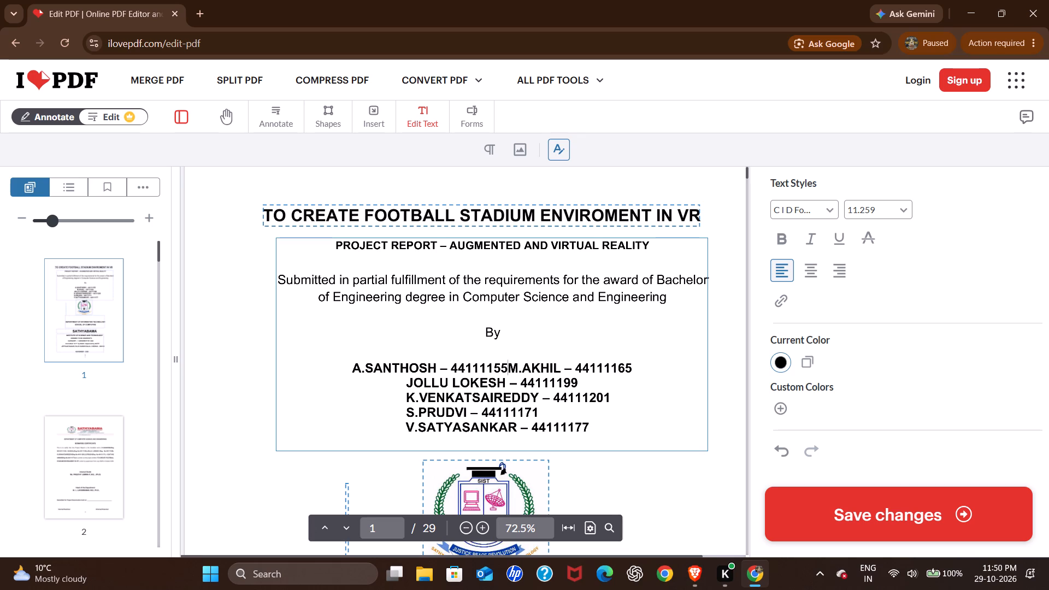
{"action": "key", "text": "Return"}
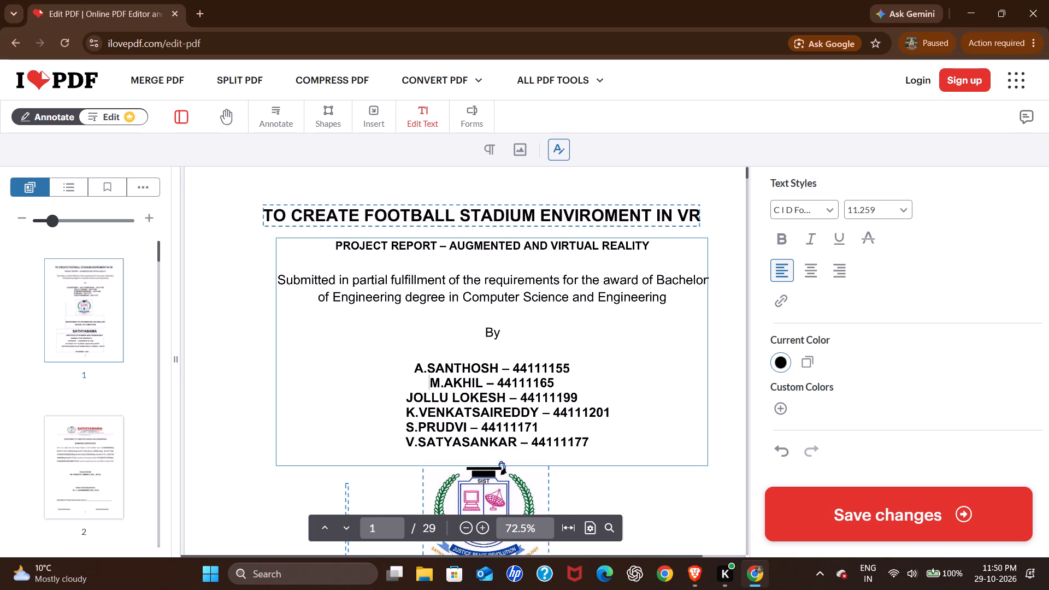
Select the six student entries on the cover page and left-align them.
{"action": "left_click", "coordinate": [434, 379]}
{"action": "left_click_drag", "start_coordinate": [418, 363], "coordinate": [588, 444]}
{"action": "left_click", "coordinate": [783, 265]}
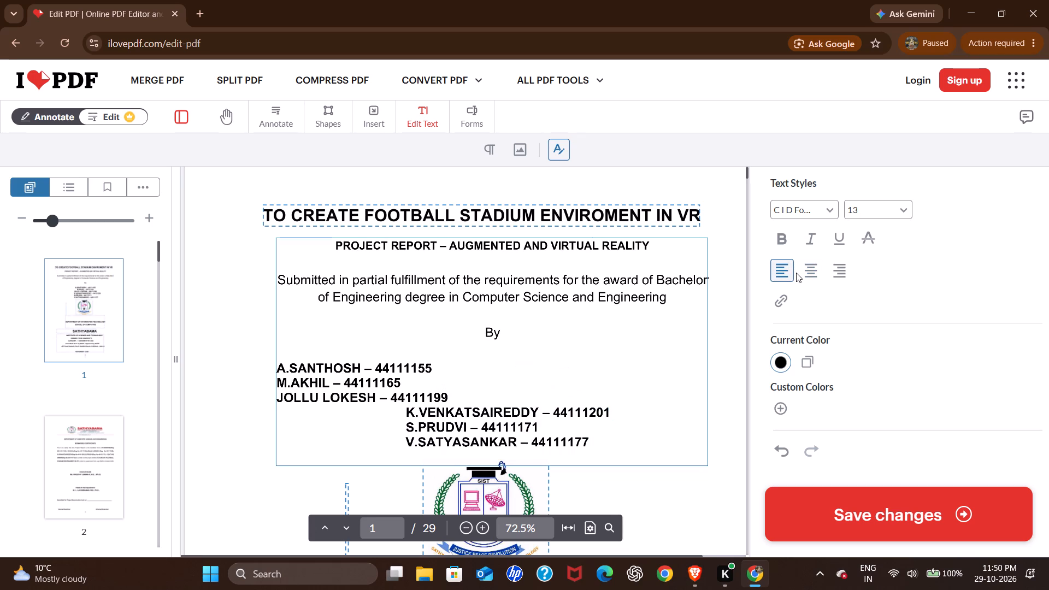
{"action": "left_click", "coordinate": [813, 272]}
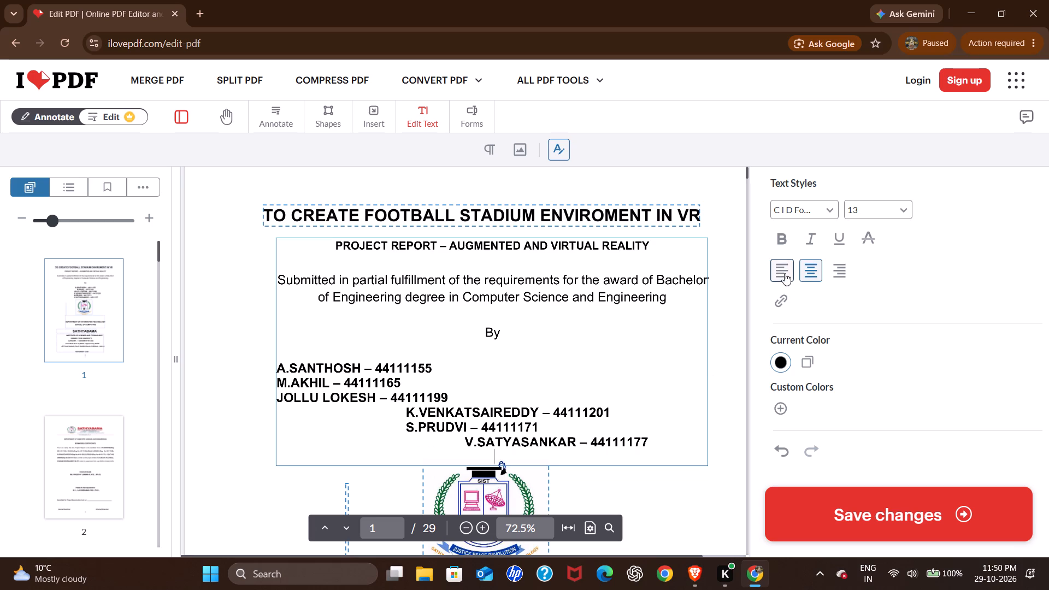
{"action": "left_click", "coordinate": [785, 273]}
{"action": "left_click_drag", "start_coordinate": [590, 445], "coordinate": [287, 394]}
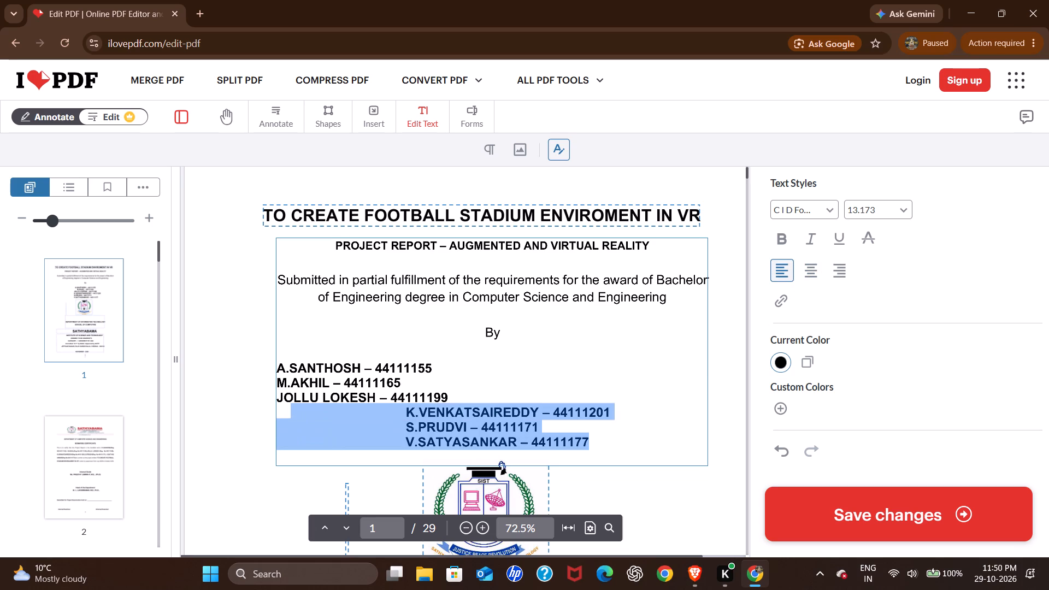
{"action": "left_click_drag", "start_coordinate": [287, 394], "coordinate": [282, 366]}
{"action": "left_click", "coordinate": [783, 272]}
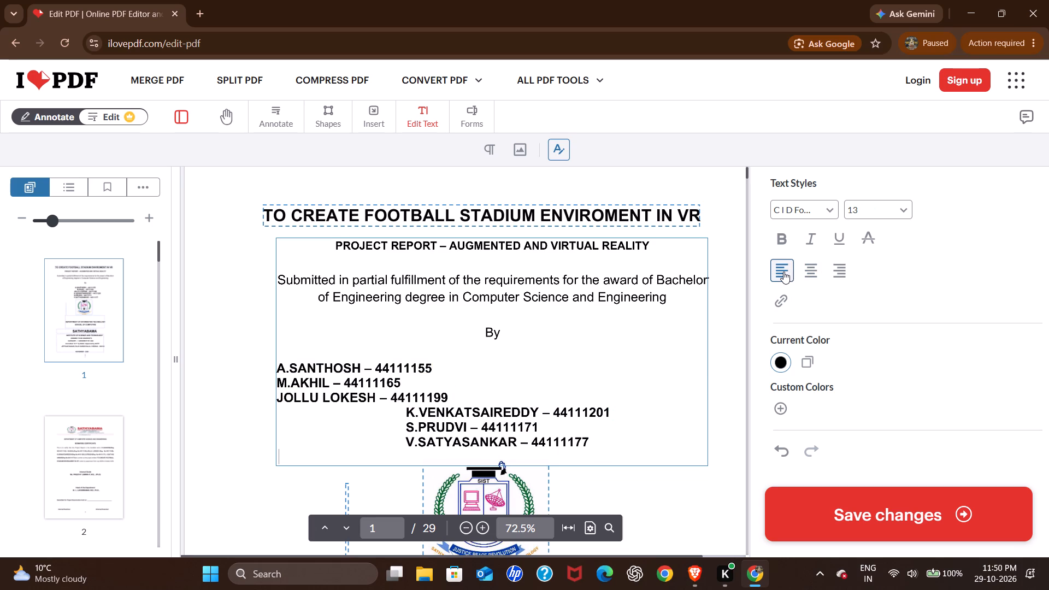
{"action": "left_click", "coordinate": [783, 272]}
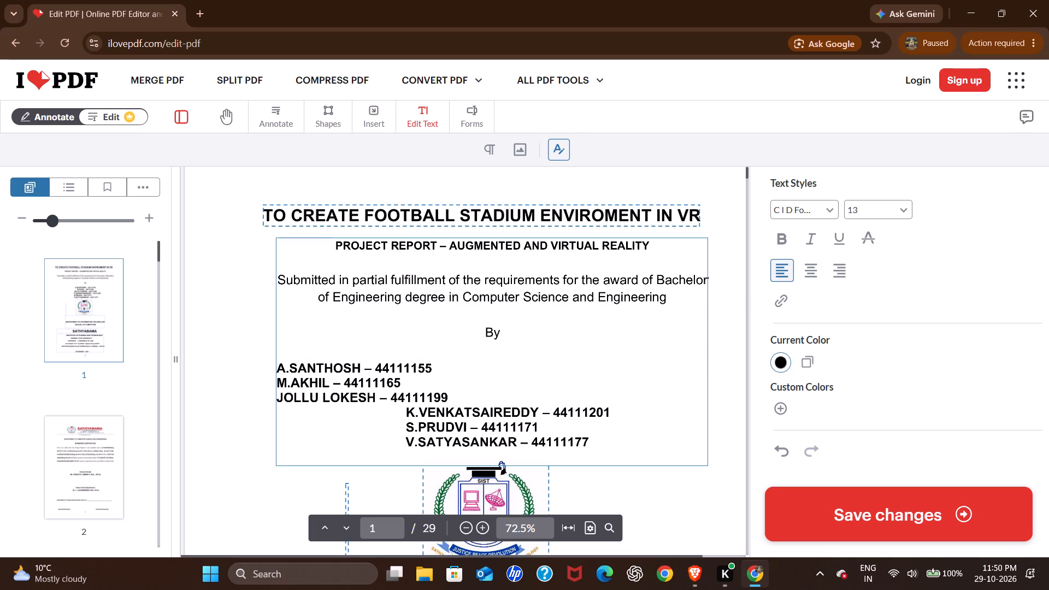
Indent the third student's line on the cover page with spaces towards the start of the entries below it.
{"action": "left_click", "coordinate": [279, 400]}
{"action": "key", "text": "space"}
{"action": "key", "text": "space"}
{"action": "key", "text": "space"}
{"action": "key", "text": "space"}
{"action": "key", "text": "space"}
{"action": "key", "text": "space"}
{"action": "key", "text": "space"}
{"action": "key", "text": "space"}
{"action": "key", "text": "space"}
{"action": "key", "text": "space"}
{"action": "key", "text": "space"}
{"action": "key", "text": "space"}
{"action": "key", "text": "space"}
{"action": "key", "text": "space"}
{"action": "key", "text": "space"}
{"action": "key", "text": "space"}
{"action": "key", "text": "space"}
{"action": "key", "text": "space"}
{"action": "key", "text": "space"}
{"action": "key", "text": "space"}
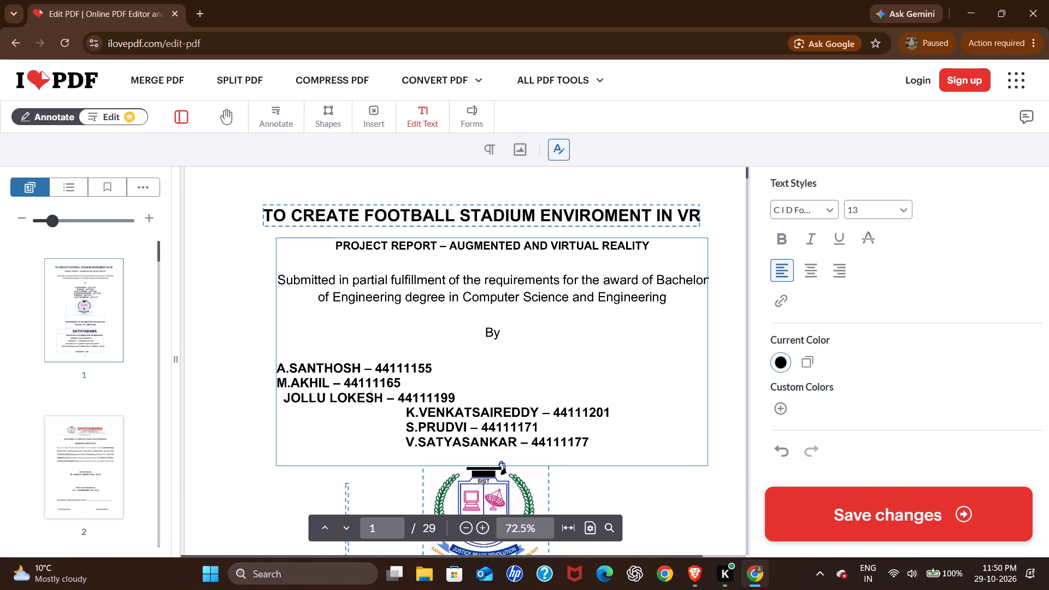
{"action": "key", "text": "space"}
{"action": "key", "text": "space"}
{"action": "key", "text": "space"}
Indent the second student's line on the cover page with spaces towards the start of the third student's line.
{"action": "left_click", "coordinate": [277, 380]}
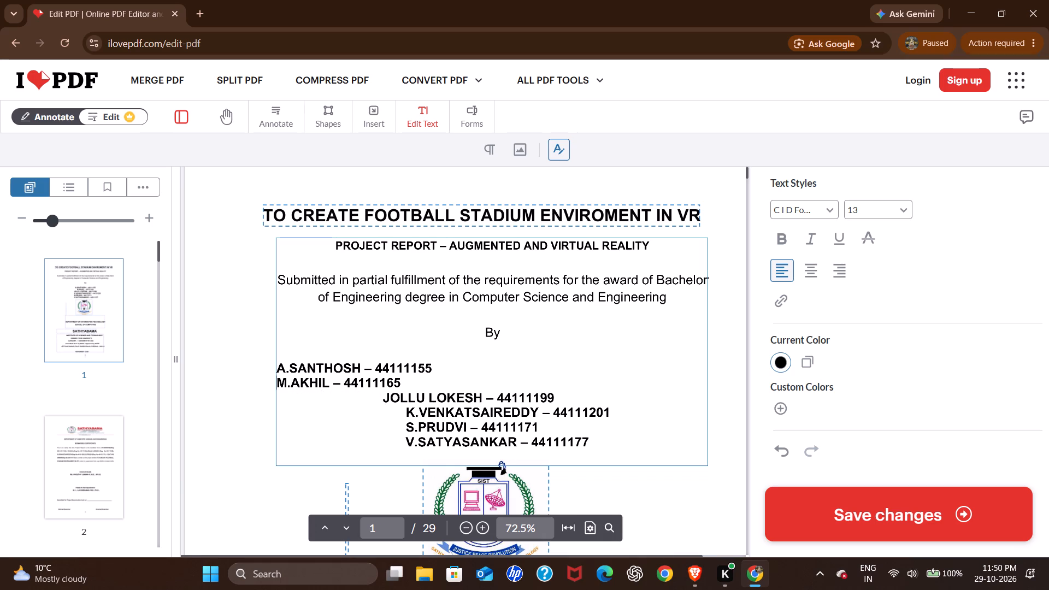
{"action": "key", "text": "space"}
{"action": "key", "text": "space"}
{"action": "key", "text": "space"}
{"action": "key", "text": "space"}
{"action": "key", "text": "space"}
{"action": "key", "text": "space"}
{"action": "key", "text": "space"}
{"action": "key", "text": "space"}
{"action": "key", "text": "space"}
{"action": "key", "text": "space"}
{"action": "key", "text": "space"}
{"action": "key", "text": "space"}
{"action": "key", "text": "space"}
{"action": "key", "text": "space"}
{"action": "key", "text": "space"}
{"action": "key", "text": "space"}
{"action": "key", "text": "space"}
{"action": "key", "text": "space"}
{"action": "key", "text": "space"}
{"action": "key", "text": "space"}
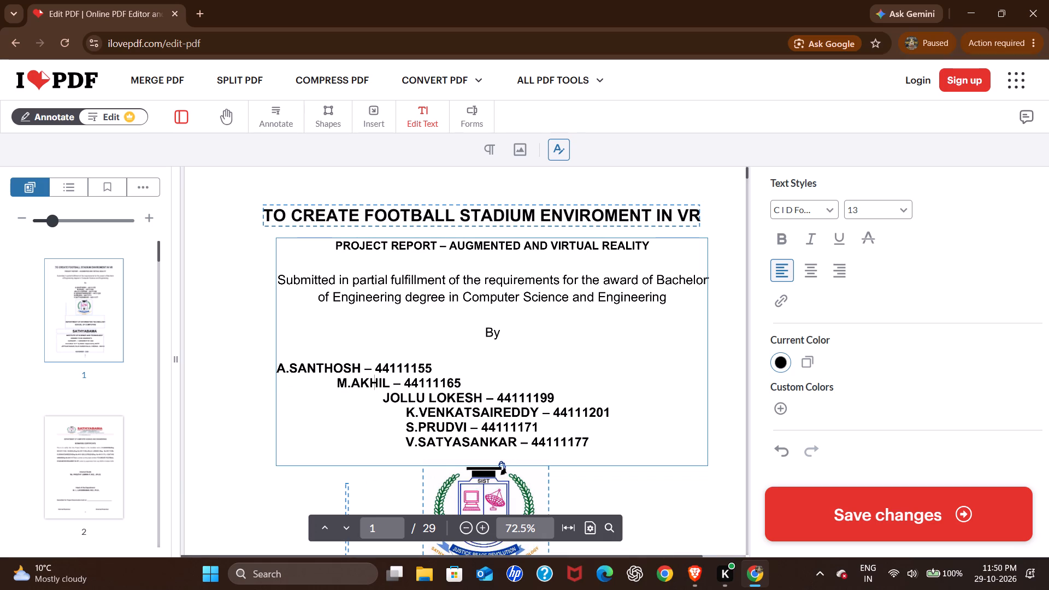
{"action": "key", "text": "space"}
Fine-tune the spacing before the second and third students' lines so both start level with the fourth student's line.
{"action": "left_click", "coordinate": [378, 398]}
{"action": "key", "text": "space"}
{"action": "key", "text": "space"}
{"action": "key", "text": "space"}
{"action": "left_click", "coordinate": [369, 382]}
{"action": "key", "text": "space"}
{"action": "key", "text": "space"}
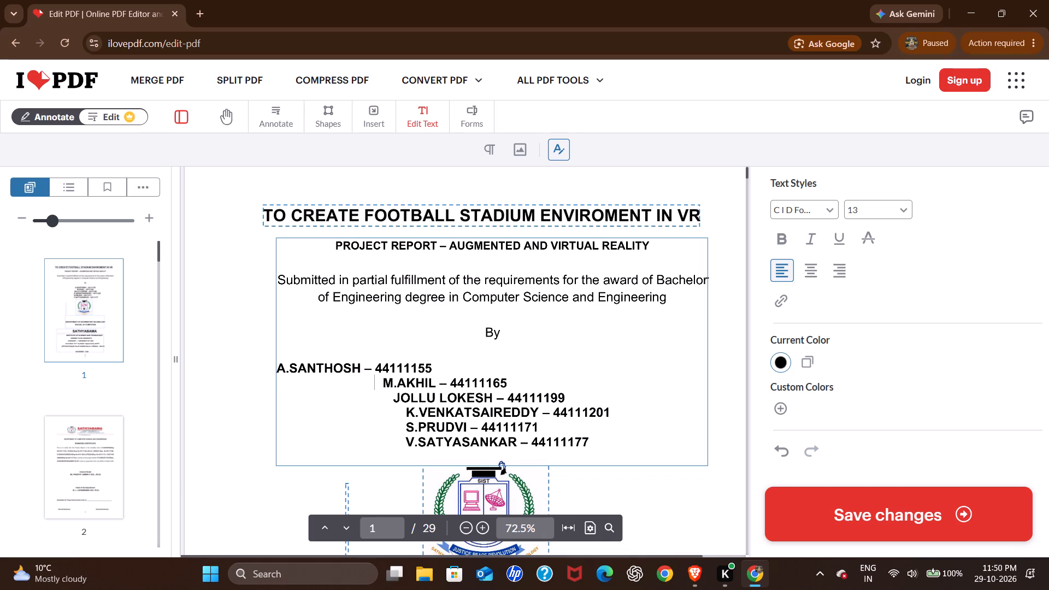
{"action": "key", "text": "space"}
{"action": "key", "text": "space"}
{"action": "left_click", "coordinate": [388, 396]}
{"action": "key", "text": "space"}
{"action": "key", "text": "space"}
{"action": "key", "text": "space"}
{"action": "left_click", "coordinate": [390, 383]}
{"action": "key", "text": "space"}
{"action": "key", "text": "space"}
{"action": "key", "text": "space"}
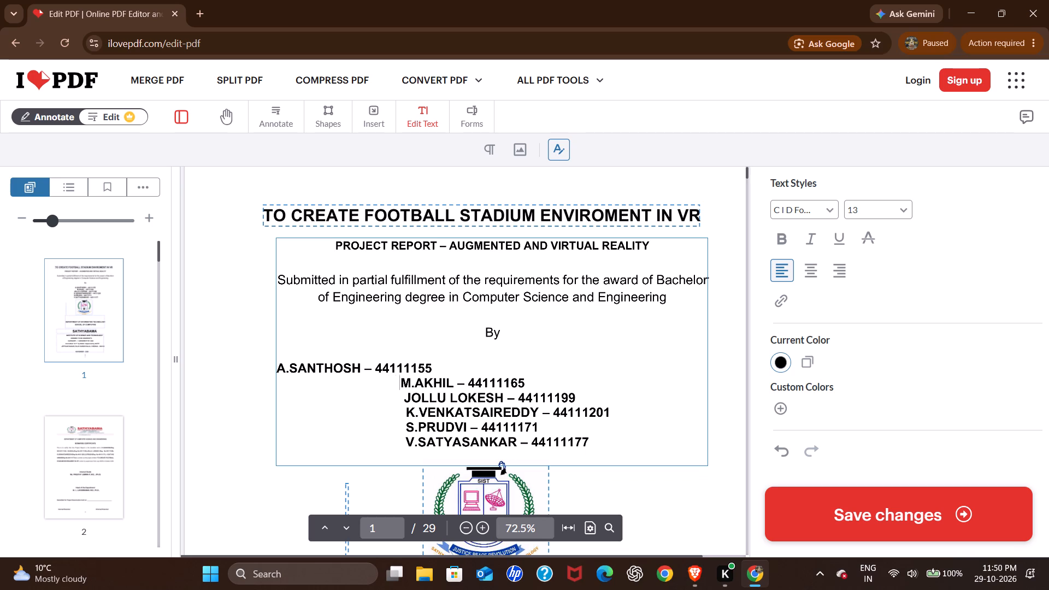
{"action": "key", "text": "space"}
{"action": "key", "text": "BackSpace"}
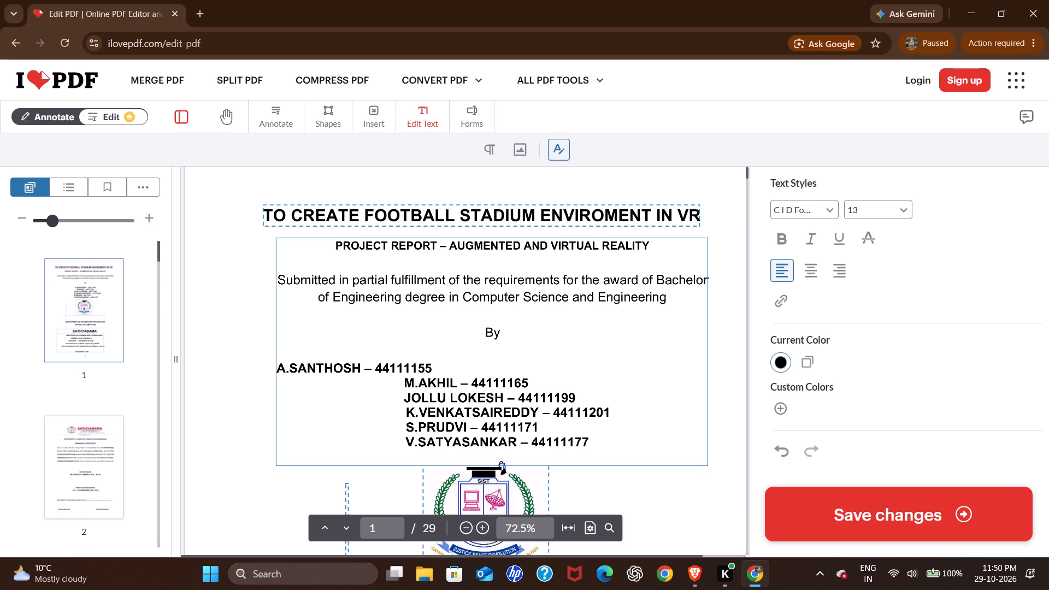
Indent the first student's line on the cover page with spaces so it lines up with the entries below.
{"action": "left_click", "coordinate": [279, 370]}
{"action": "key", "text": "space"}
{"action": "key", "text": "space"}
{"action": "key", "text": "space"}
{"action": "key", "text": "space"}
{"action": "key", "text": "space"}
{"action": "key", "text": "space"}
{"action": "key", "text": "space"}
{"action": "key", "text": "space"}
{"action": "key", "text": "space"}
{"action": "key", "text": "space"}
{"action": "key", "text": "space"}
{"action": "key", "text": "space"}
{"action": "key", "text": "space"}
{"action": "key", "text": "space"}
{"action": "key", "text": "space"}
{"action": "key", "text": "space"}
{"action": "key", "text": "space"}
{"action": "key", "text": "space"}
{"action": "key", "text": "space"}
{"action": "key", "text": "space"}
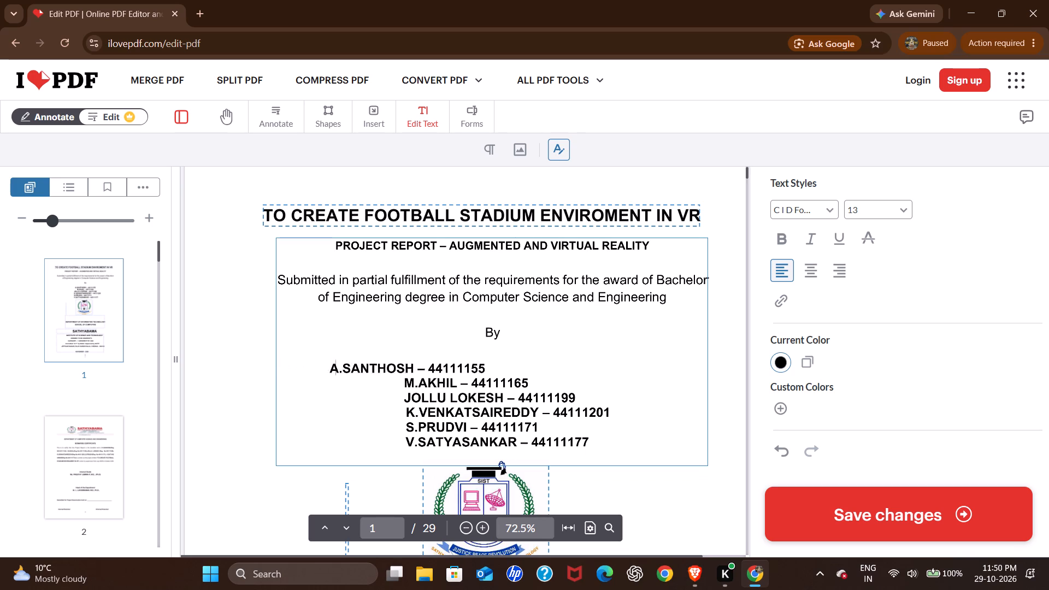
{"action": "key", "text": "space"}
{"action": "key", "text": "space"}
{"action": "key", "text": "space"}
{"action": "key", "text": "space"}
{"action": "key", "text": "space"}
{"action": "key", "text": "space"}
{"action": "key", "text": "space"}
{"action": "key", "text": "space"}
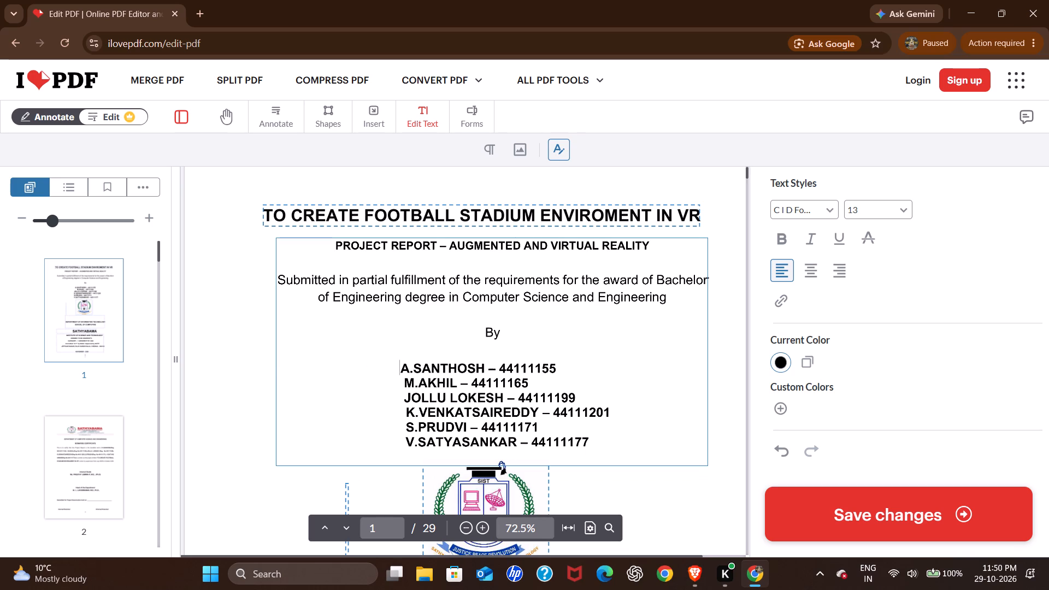
Save the changes and download the edited PDF.
{"action": "scroll", "coordinate": [531, 412], "scroll_direction": "down", "scroll_amount": 1}
{"action": "left_click", "coordinate": [802, 517]}
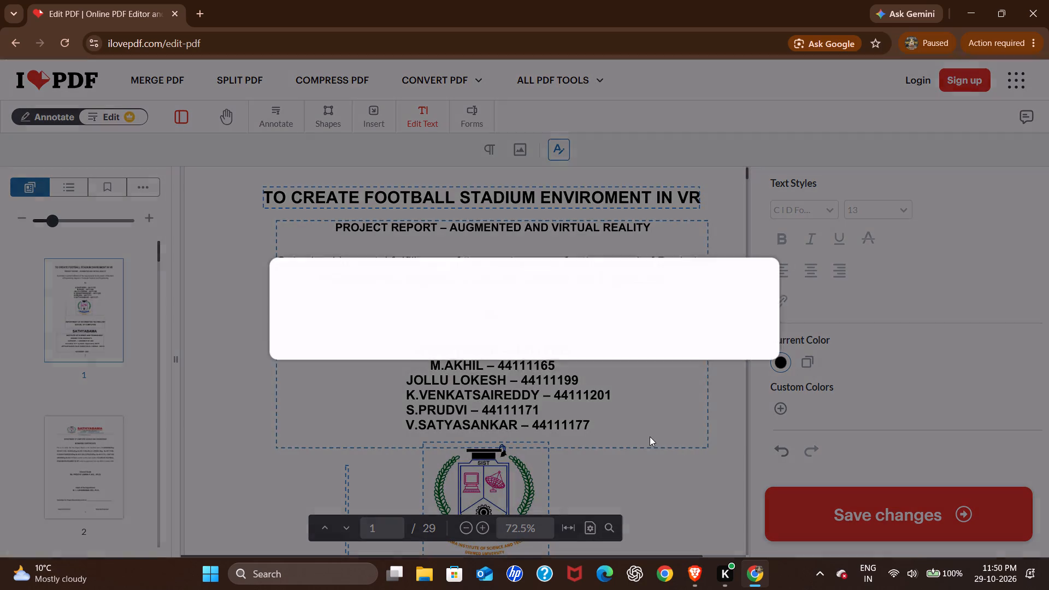
{"action": "left_click", "coordinate": [528, 184]}
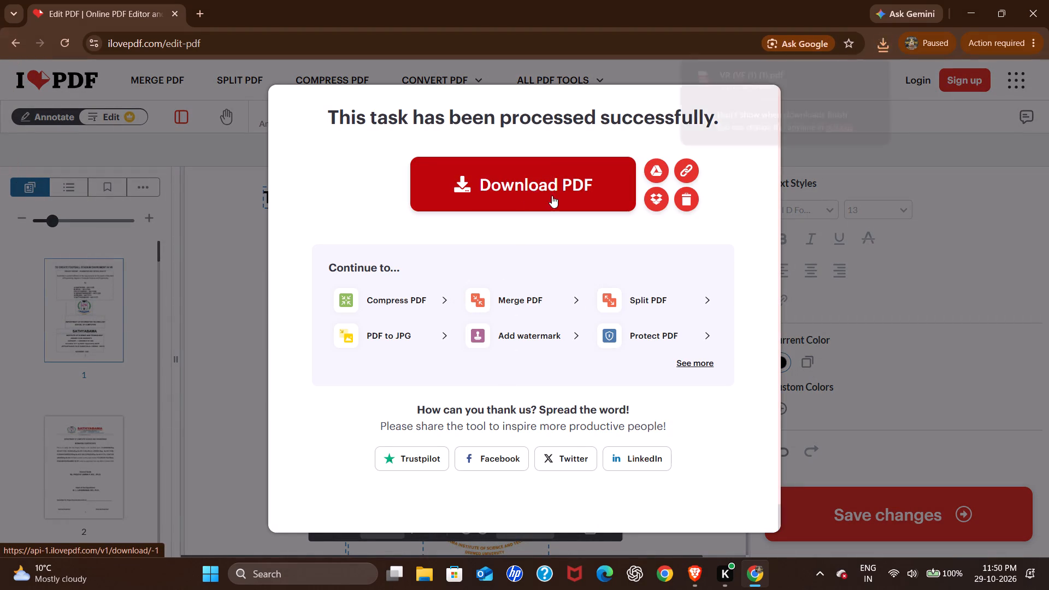
Open the downloaded "VR (VF (1) (1)" PDF from its folder, check the cover page, Bonafide Certificate and Declaration, and close it.
{"action": "left_click", "coordinate": [852, 73]}
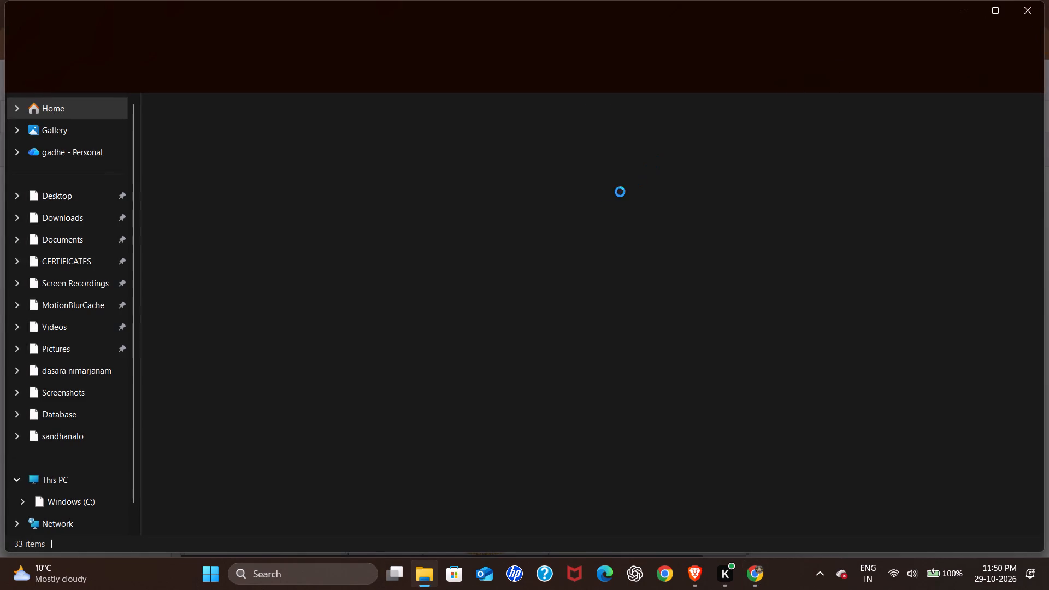
{"action": "double_click", "coordinate": [222, 164]}
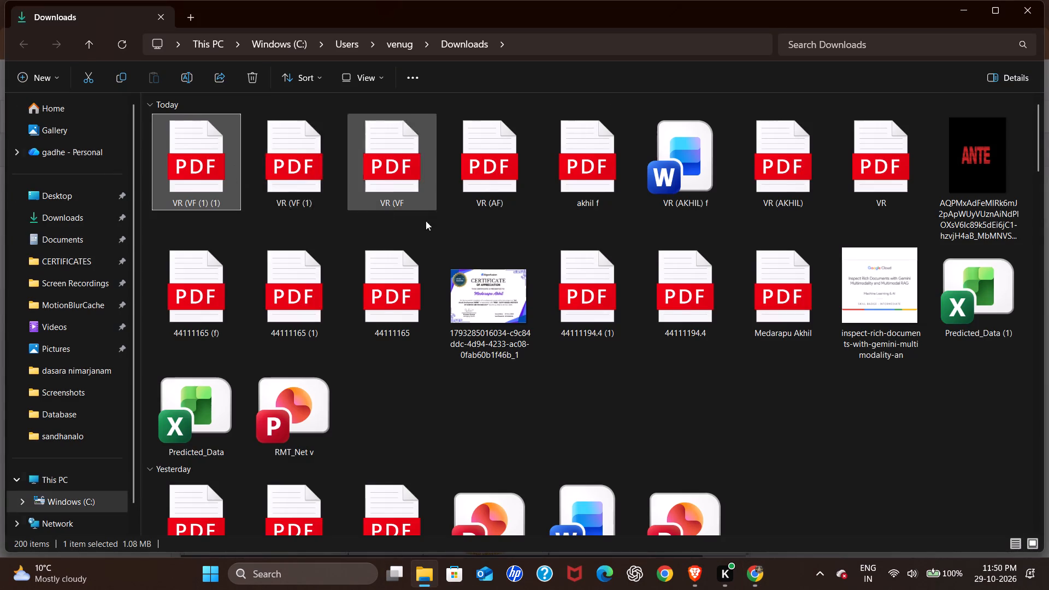
{"action": "scroll", "coordinate": [528, 333], "scroll_direction": "down", "scroll_amount": 3}
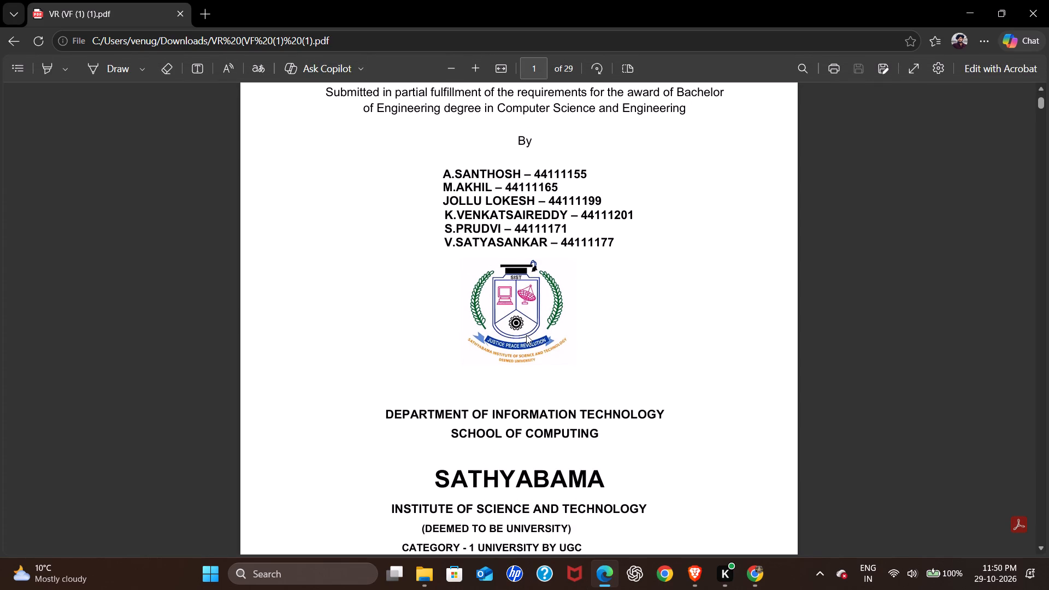
{"action": "scroll", "coordinate": [526, 335], "scroll_direction": "down", "scroll_amount": 6}
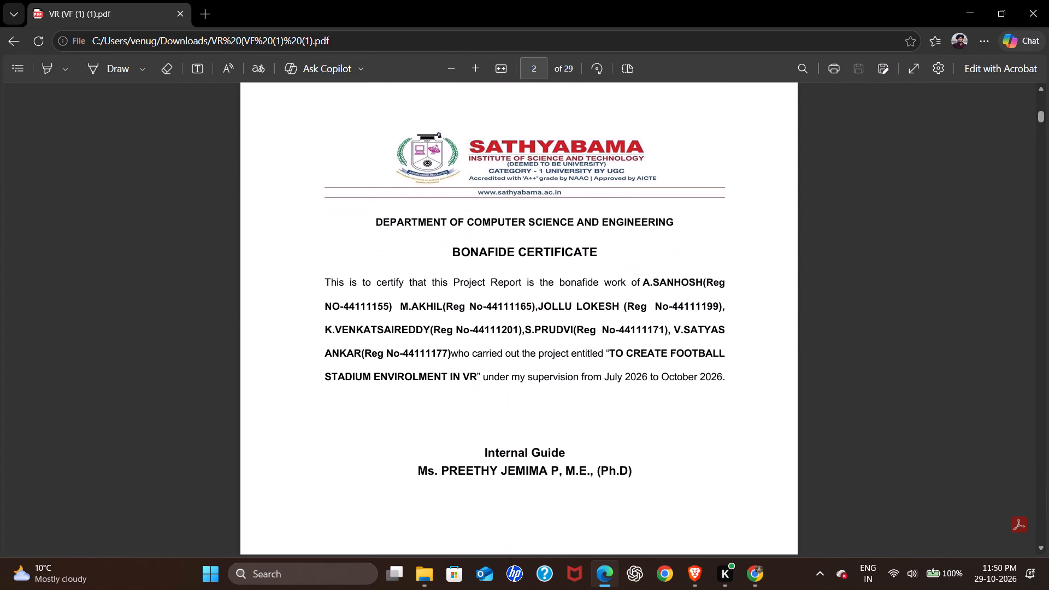
{"action": "scroll", "coordinate": [524, 365], "scroll_direction": "down", "scroll_amount": 4}
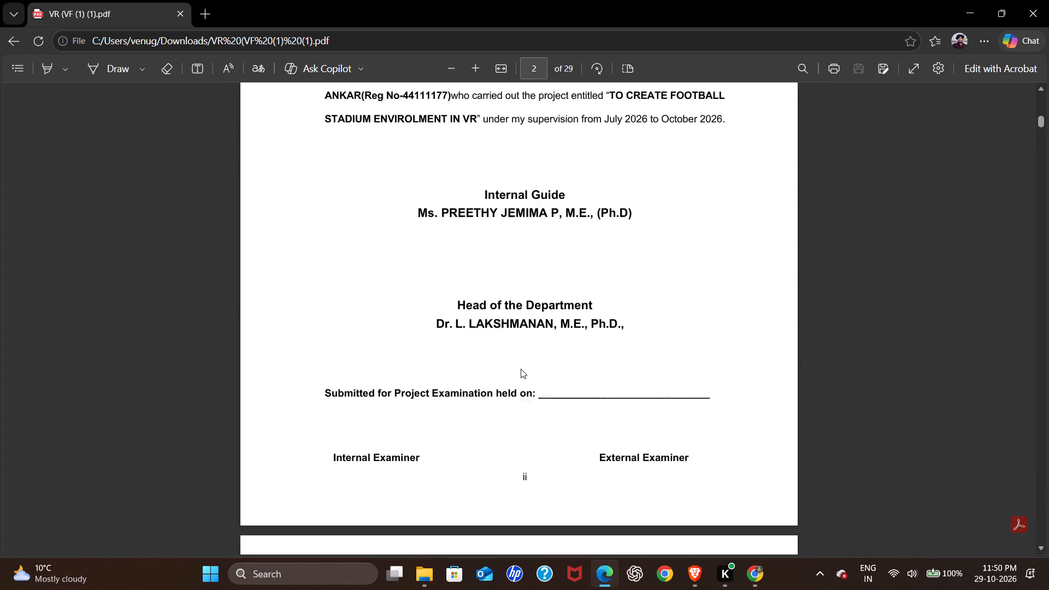
{"action": "scroll", "coordinate": [521, 369], "scroll_direction": "down", "scroll_amount": 4}
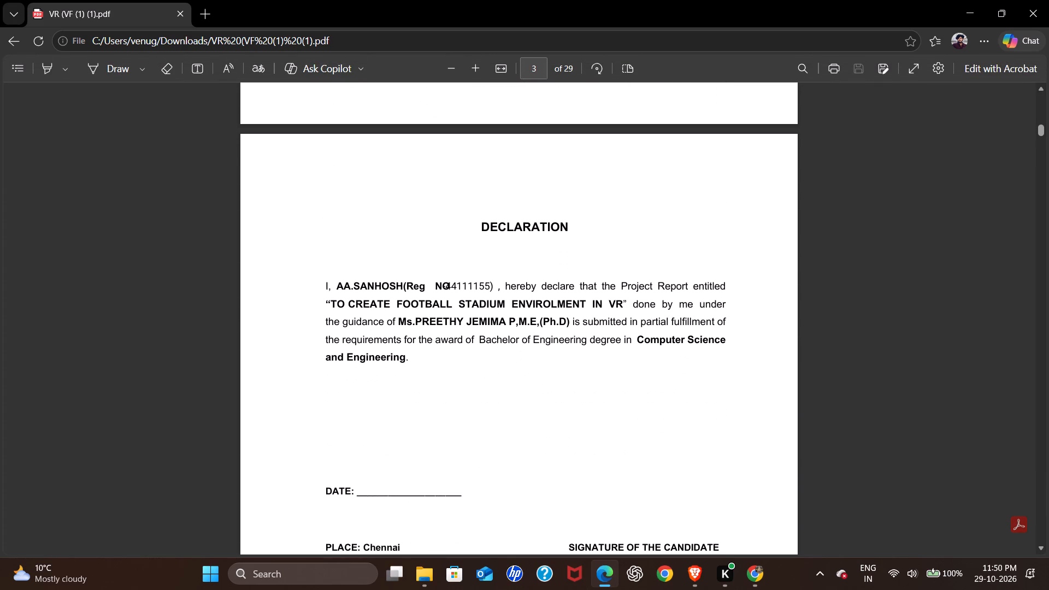
{"action": "left_click", "coordinate": [451, 288]}
{"action": "double_click", "coordinate": [479, 288]}
{"action": "left_click", "coordinate": [479, 288]}
{"action": "left_click", "coordinate": [468, 297]}
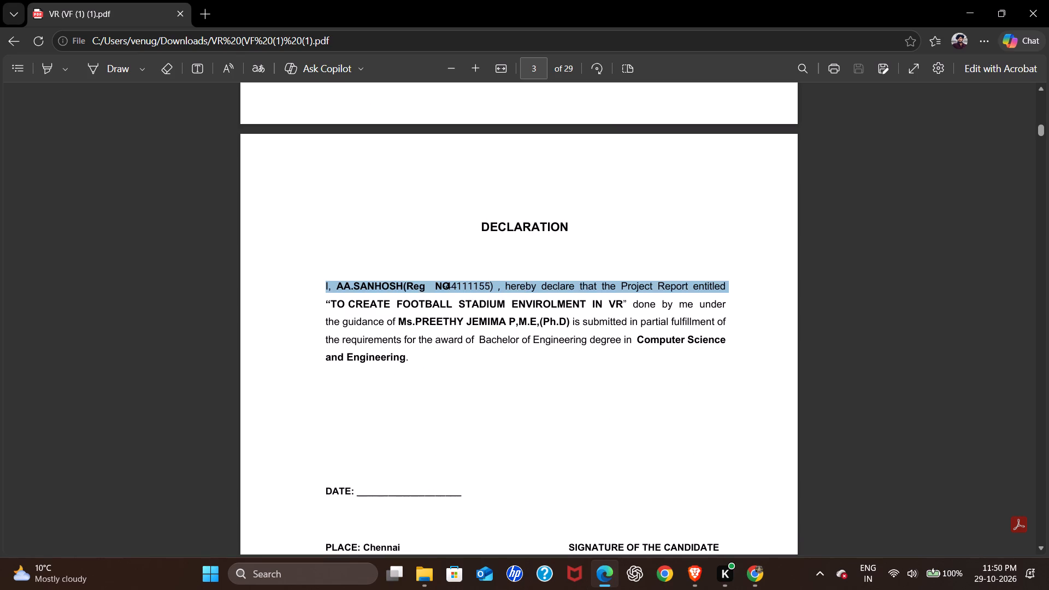
{"action": "left_click", "coordinate": [470, 333]}
{"action": "scroll", "coordinate": [470, 327], "scroll_direction": "down", "scroll_amount": 3}
{"action": "left_click", "coordinate": [1038, 2]}
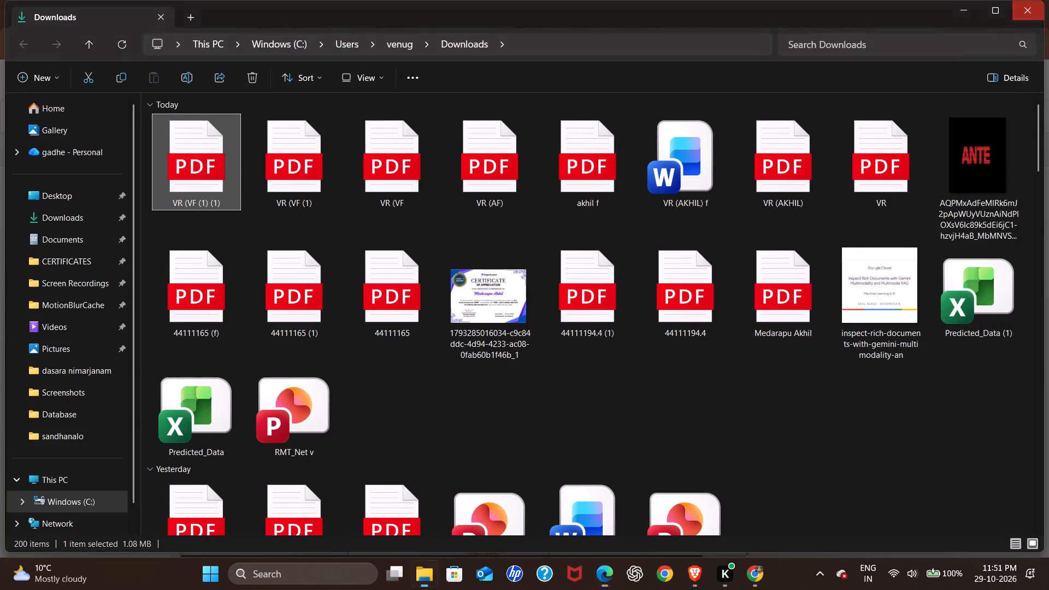
Return to iLovePDF in Chrome and load "VR (VF (1) (1)" from Downloads into its Edit PDF tool.
{"action": "key", "text": "alt+Tab"}
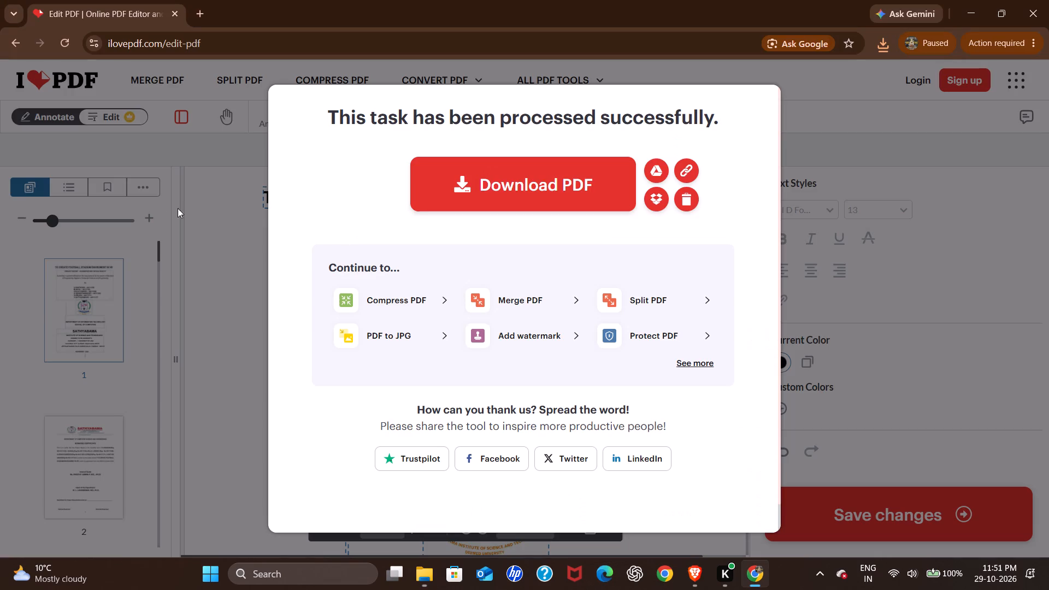
{"action": "left_click", "coordinate": [871, 137]}
{"action": "left_click", "coordinate": [78, 84]}
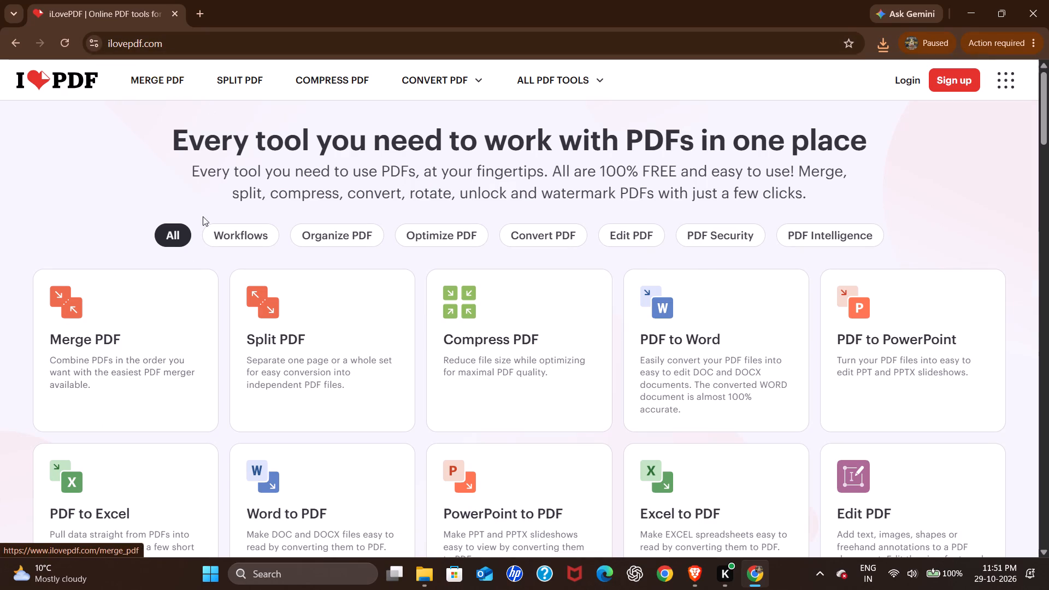
{"action": "scroll", "coordinate": [598, 335], "scroll_direction": "down", "scroll_amount": 2}
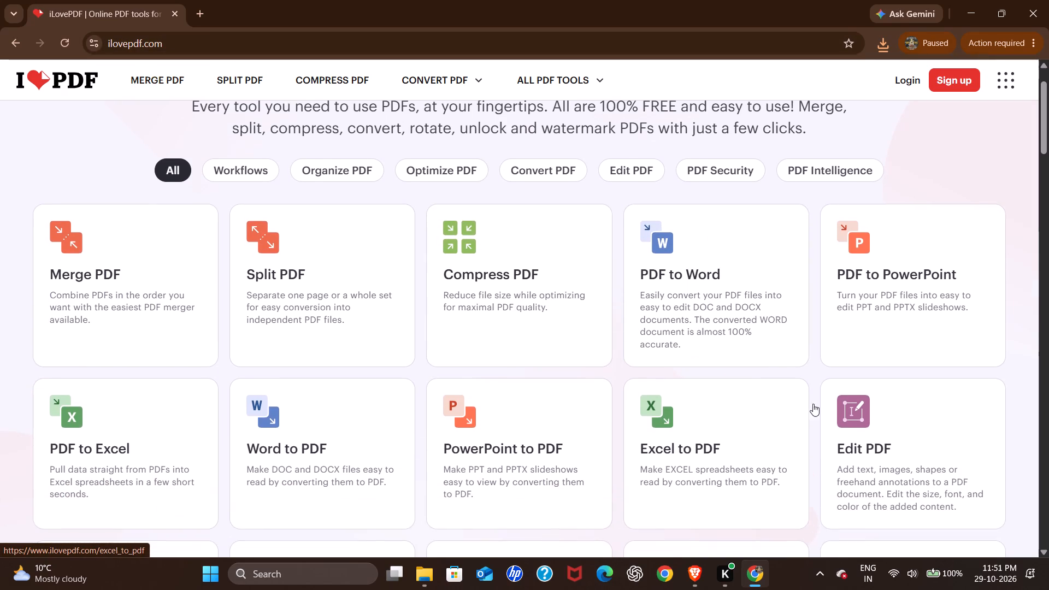
{"action": "scroll", "coordinate": [813, 404], "scroll_direction": "down", "scroll_amount": 1}
{"action": "left_click", "coordinate": [874, 420]}
{"action": "left_click", "coordinate": [516, 262]}
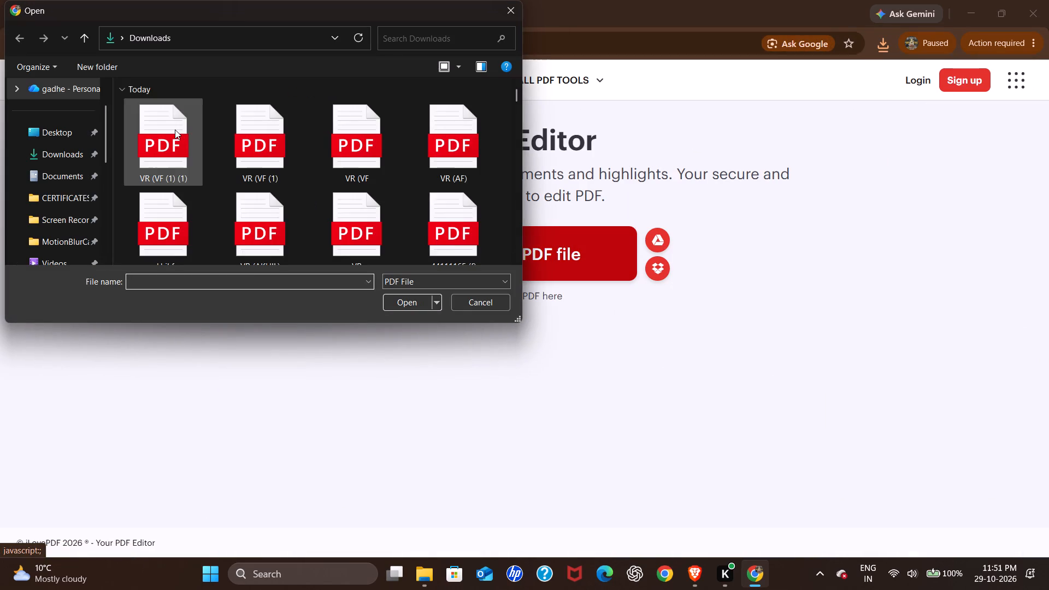
{"action": "double_click", "coordinate": [175, 129]}
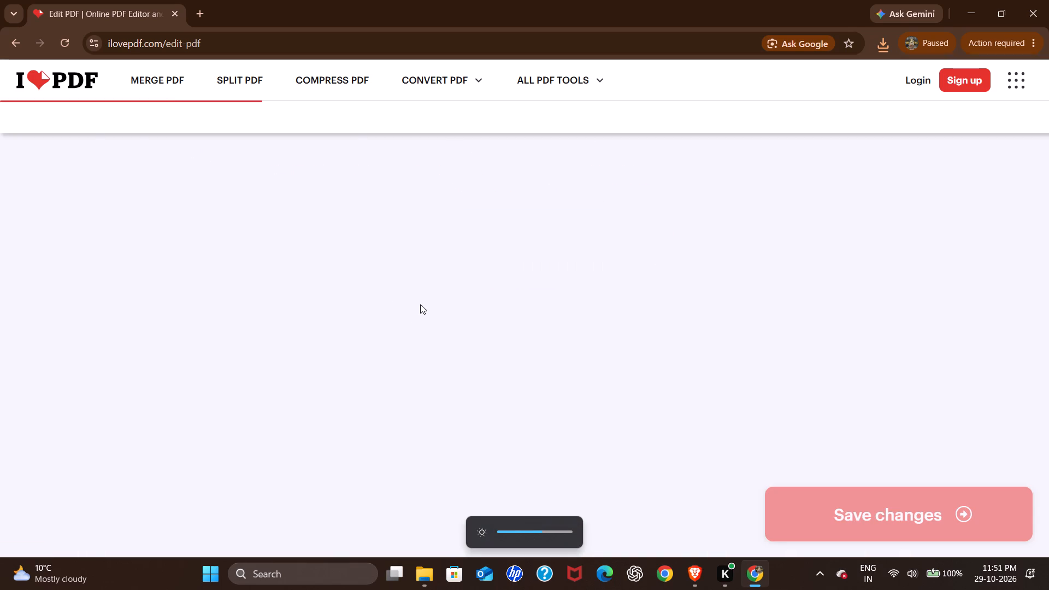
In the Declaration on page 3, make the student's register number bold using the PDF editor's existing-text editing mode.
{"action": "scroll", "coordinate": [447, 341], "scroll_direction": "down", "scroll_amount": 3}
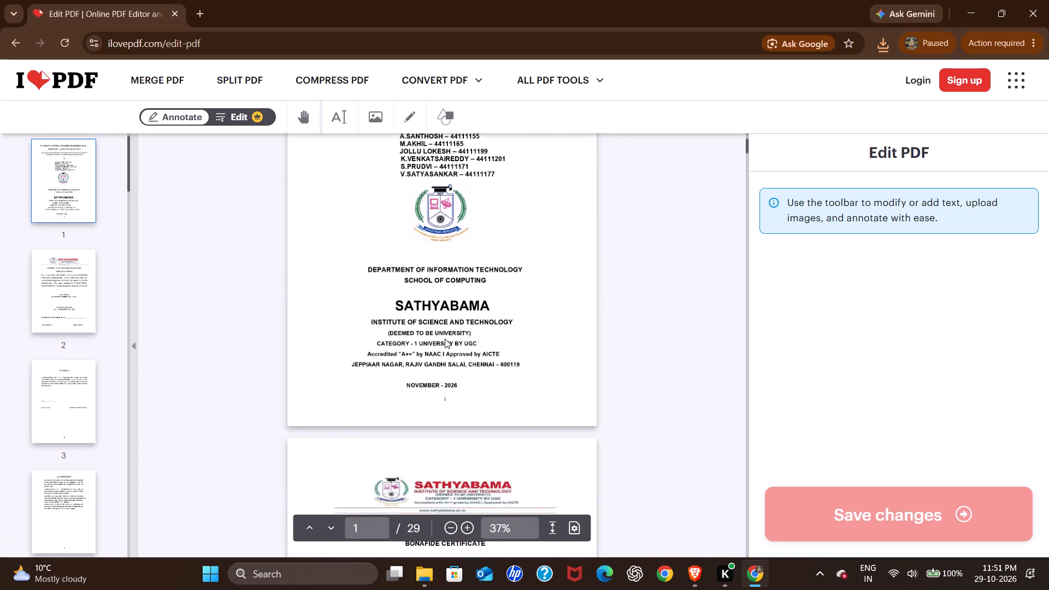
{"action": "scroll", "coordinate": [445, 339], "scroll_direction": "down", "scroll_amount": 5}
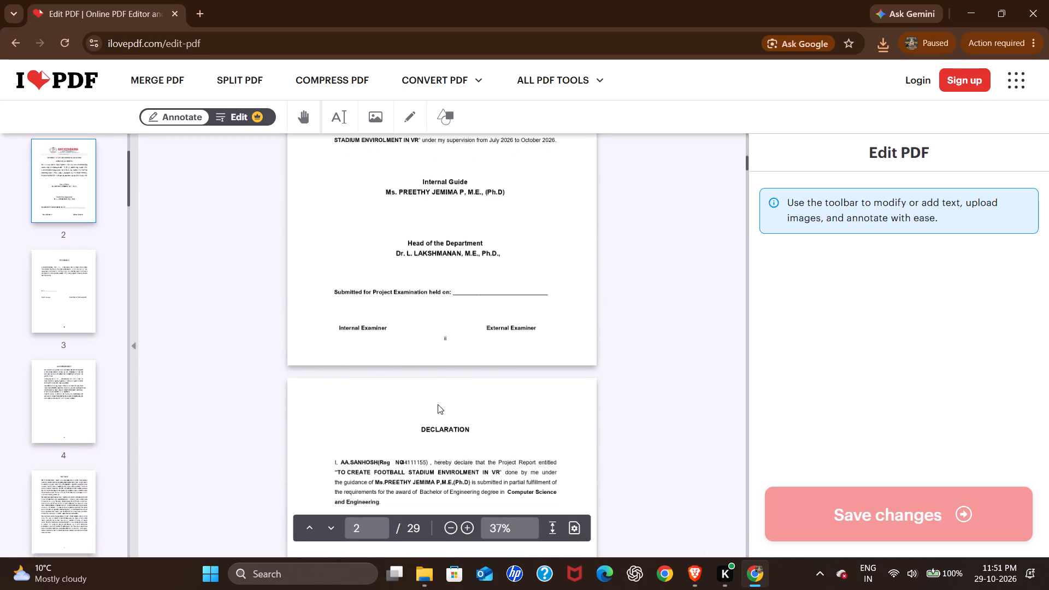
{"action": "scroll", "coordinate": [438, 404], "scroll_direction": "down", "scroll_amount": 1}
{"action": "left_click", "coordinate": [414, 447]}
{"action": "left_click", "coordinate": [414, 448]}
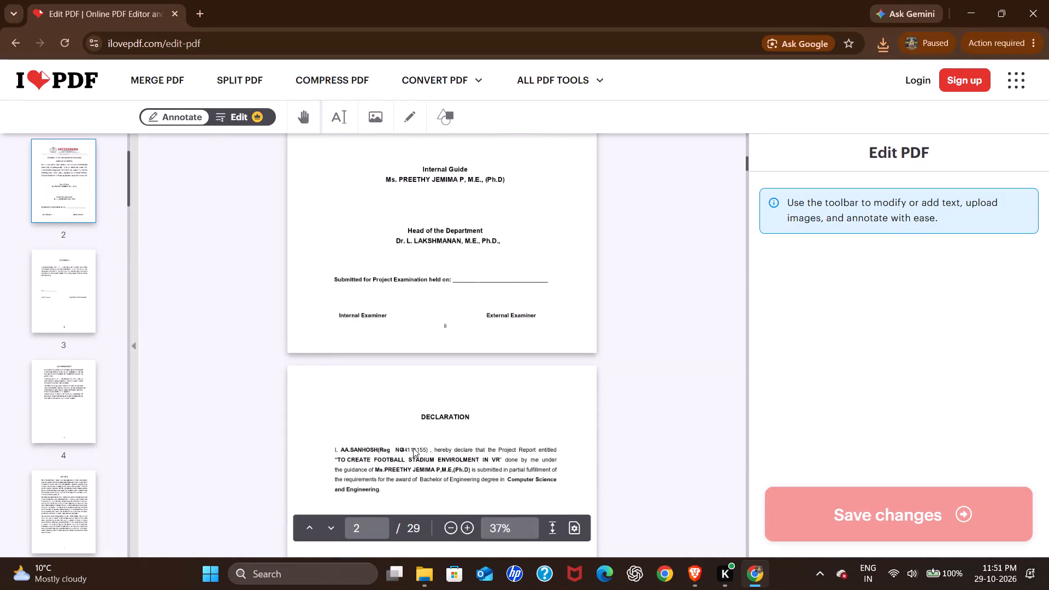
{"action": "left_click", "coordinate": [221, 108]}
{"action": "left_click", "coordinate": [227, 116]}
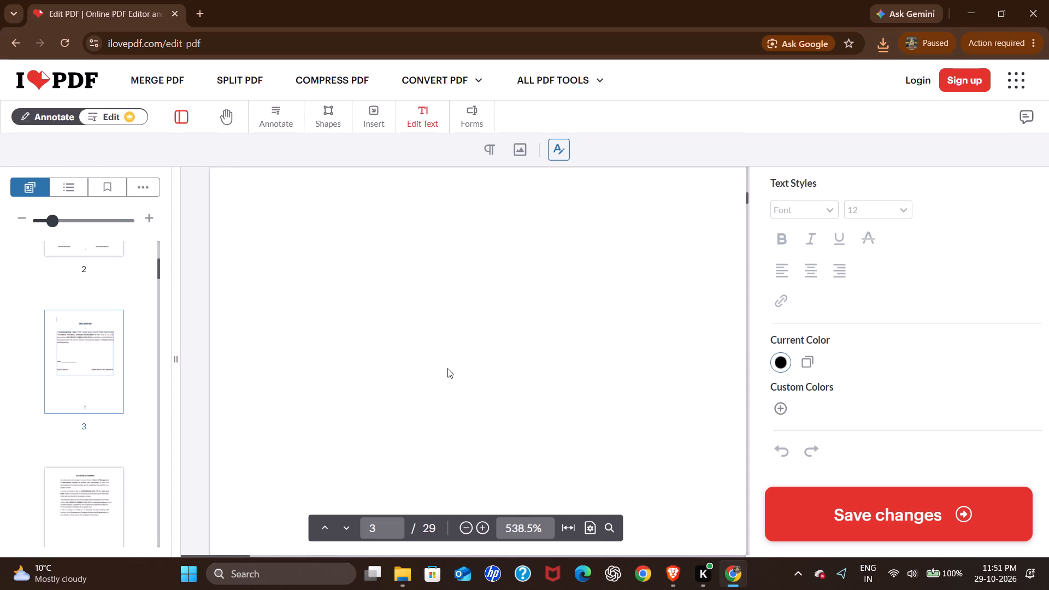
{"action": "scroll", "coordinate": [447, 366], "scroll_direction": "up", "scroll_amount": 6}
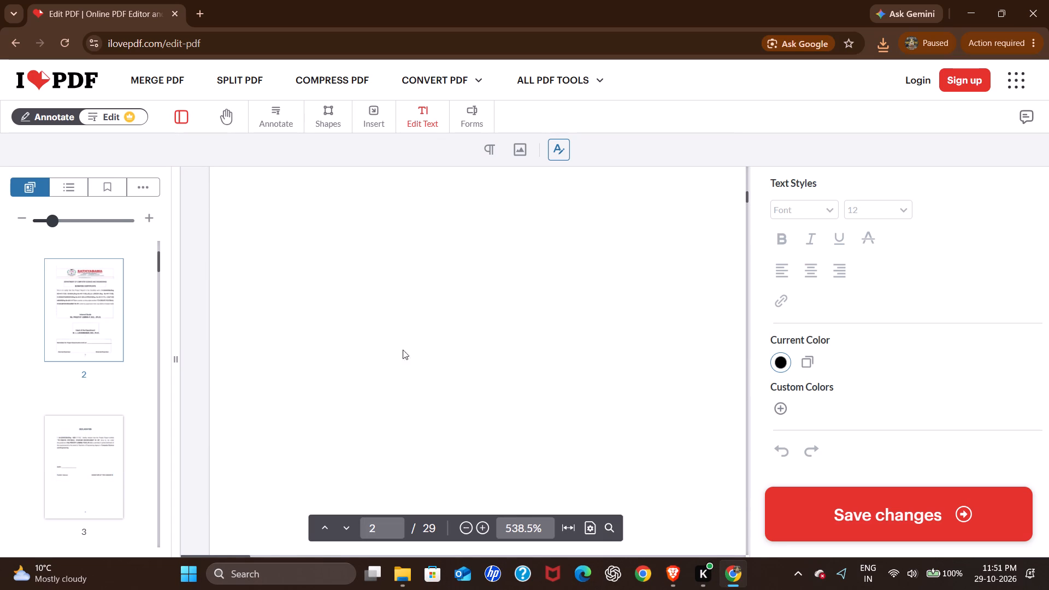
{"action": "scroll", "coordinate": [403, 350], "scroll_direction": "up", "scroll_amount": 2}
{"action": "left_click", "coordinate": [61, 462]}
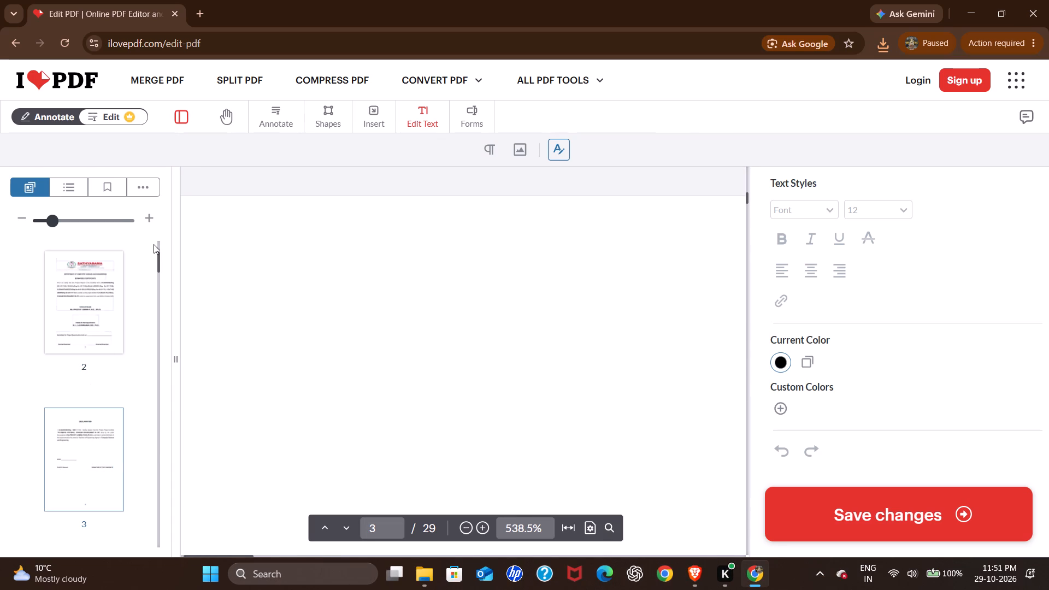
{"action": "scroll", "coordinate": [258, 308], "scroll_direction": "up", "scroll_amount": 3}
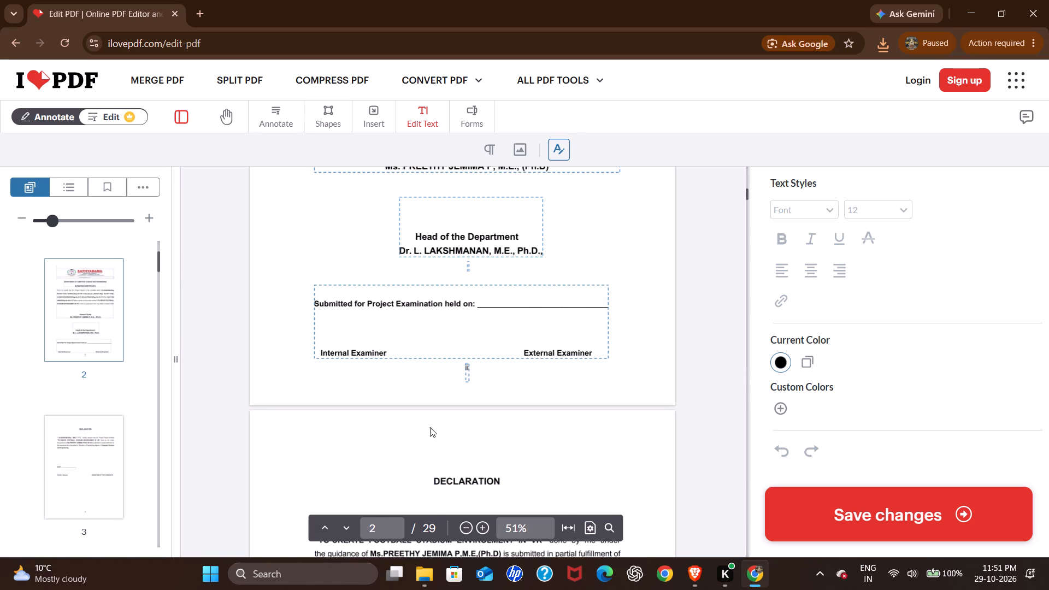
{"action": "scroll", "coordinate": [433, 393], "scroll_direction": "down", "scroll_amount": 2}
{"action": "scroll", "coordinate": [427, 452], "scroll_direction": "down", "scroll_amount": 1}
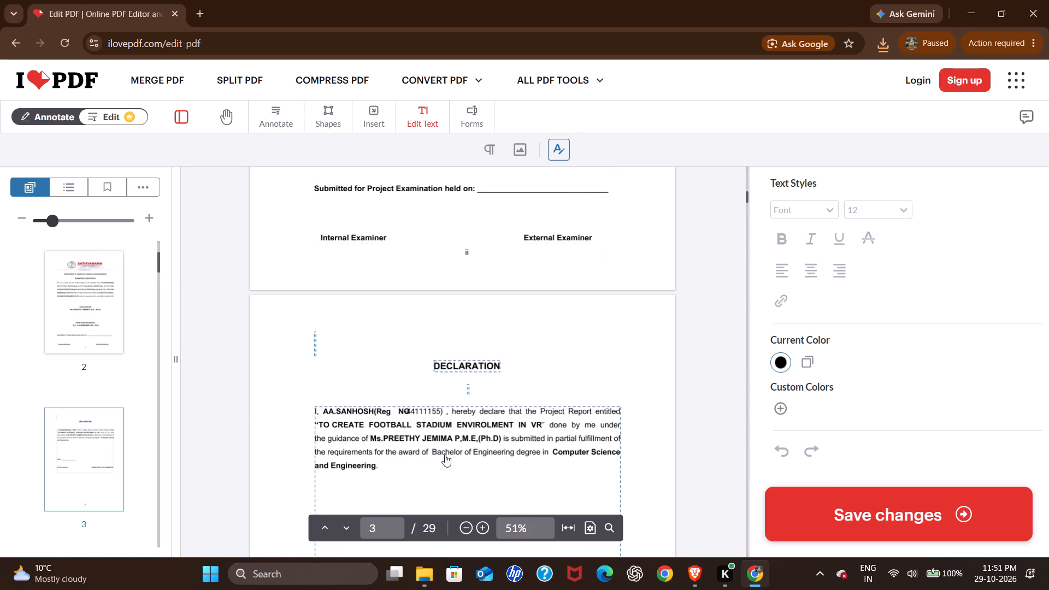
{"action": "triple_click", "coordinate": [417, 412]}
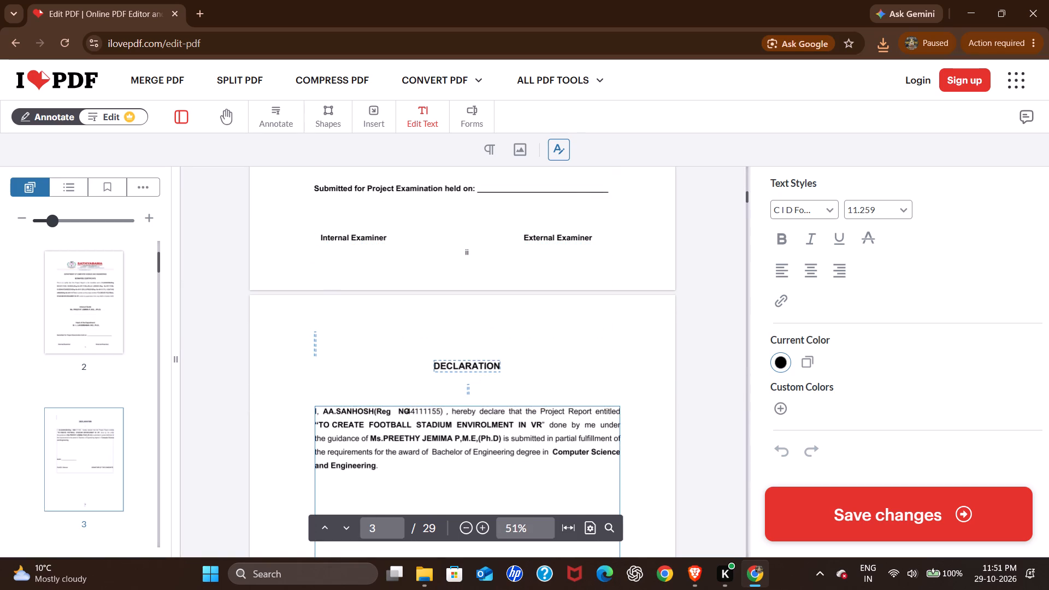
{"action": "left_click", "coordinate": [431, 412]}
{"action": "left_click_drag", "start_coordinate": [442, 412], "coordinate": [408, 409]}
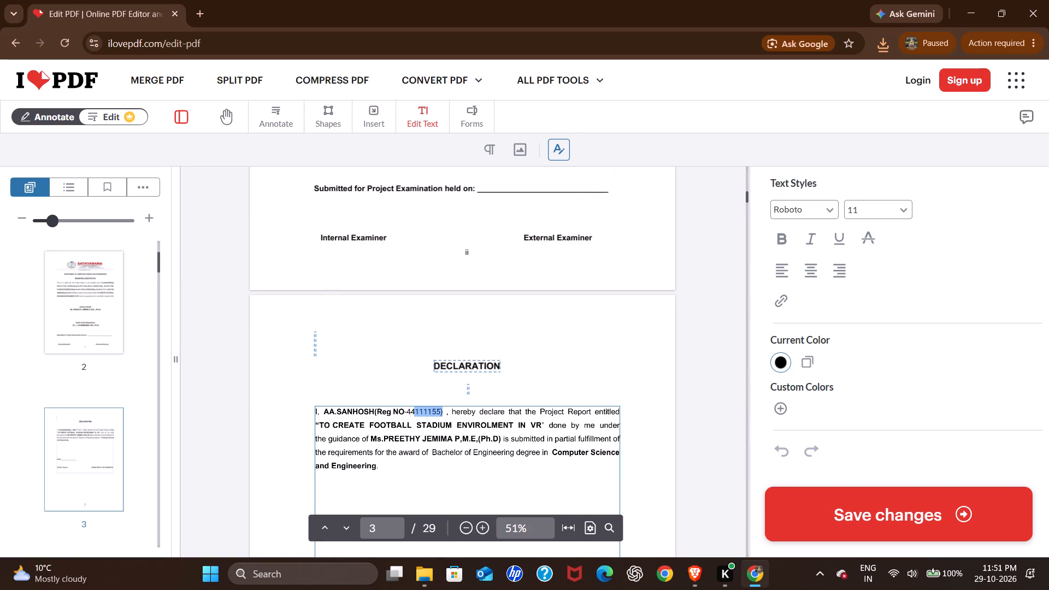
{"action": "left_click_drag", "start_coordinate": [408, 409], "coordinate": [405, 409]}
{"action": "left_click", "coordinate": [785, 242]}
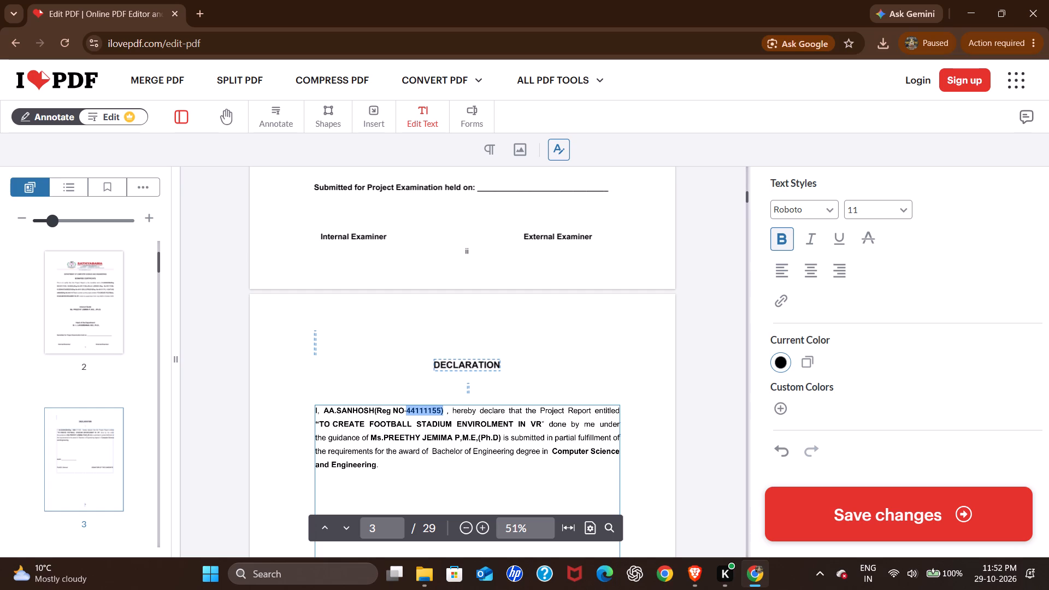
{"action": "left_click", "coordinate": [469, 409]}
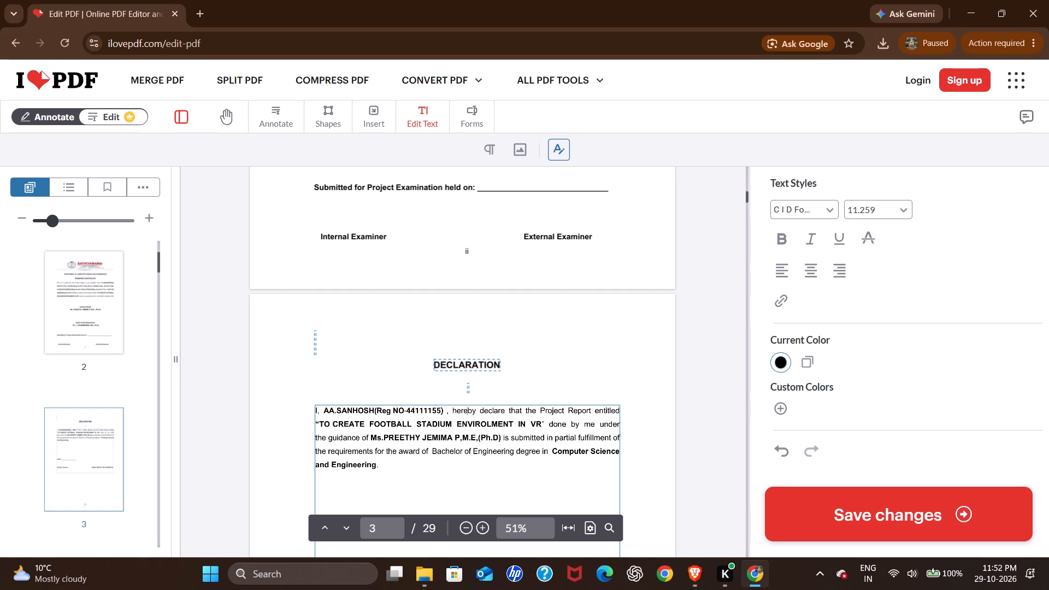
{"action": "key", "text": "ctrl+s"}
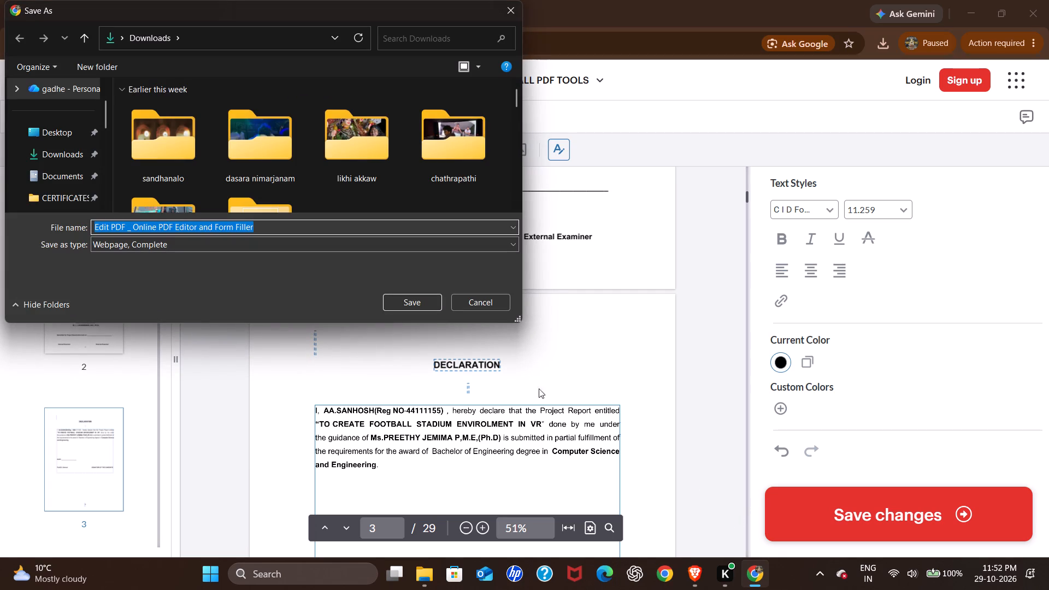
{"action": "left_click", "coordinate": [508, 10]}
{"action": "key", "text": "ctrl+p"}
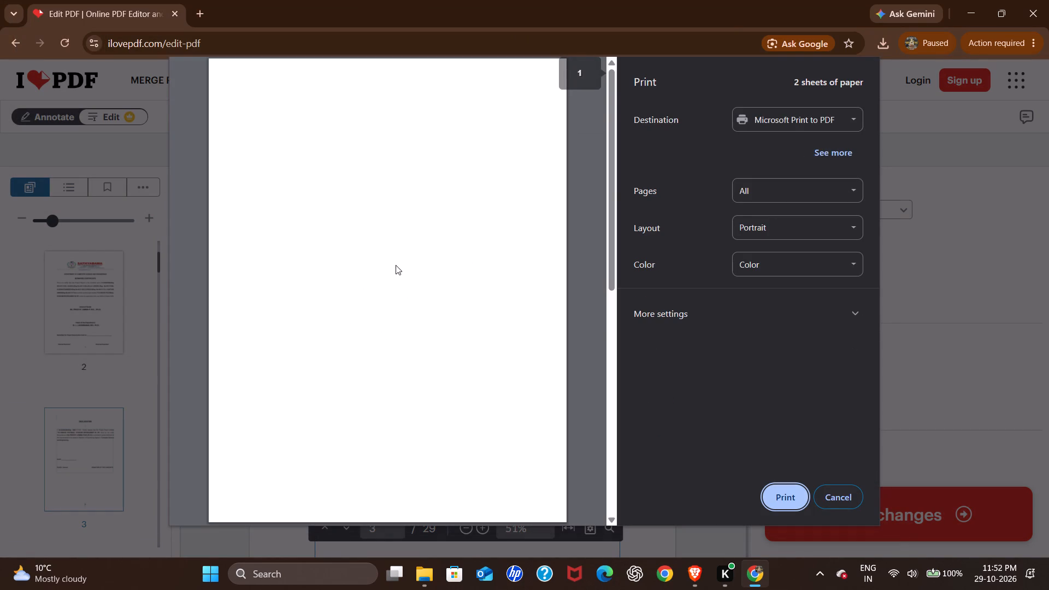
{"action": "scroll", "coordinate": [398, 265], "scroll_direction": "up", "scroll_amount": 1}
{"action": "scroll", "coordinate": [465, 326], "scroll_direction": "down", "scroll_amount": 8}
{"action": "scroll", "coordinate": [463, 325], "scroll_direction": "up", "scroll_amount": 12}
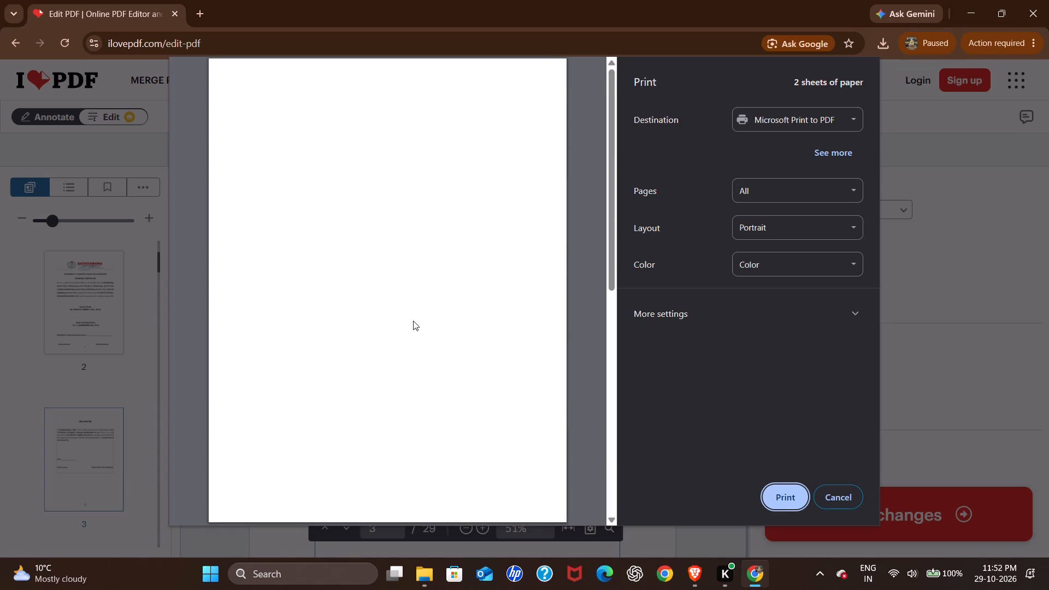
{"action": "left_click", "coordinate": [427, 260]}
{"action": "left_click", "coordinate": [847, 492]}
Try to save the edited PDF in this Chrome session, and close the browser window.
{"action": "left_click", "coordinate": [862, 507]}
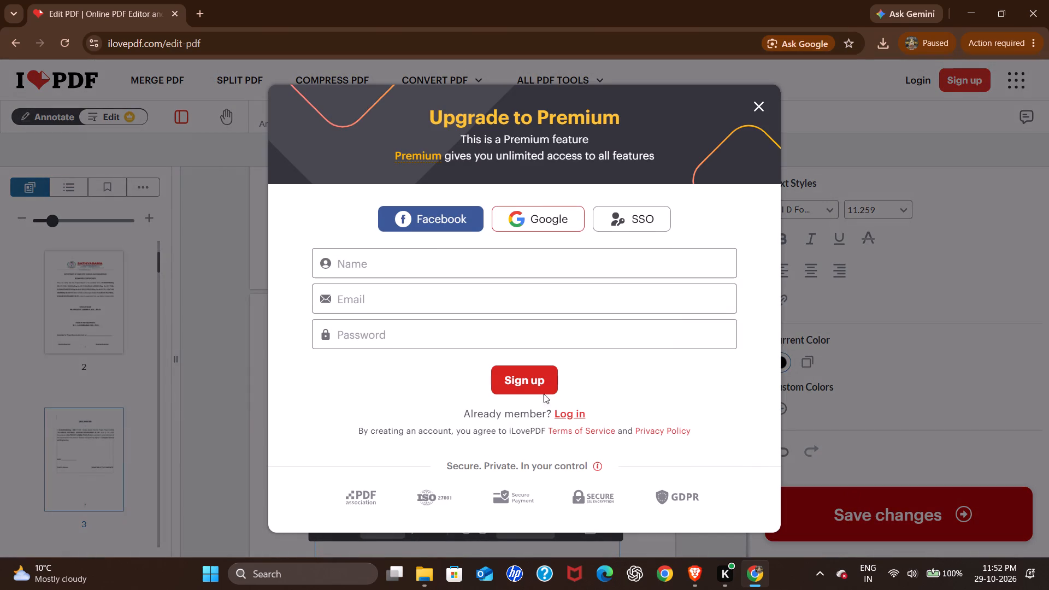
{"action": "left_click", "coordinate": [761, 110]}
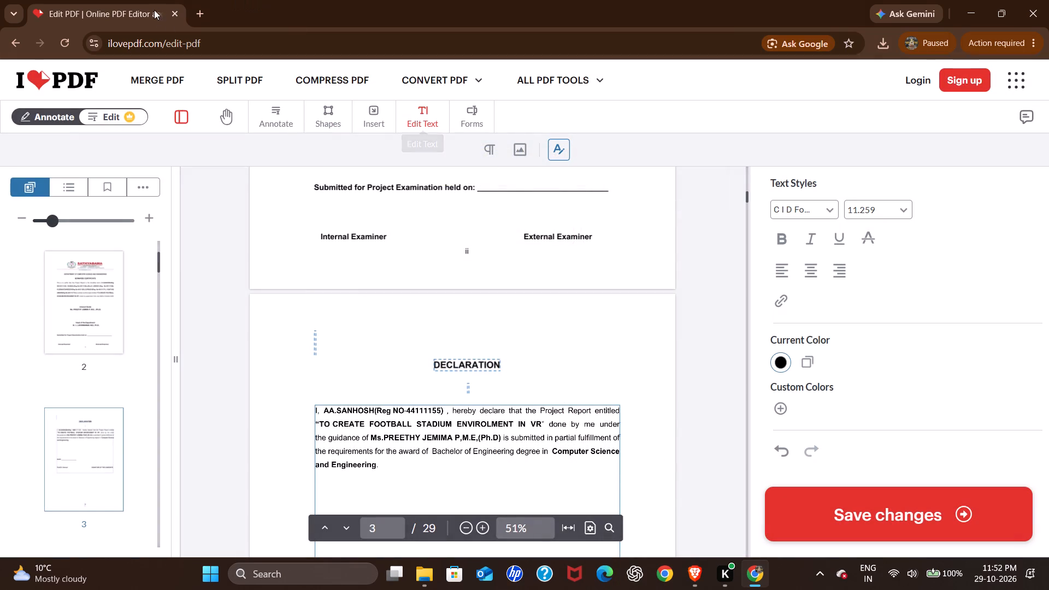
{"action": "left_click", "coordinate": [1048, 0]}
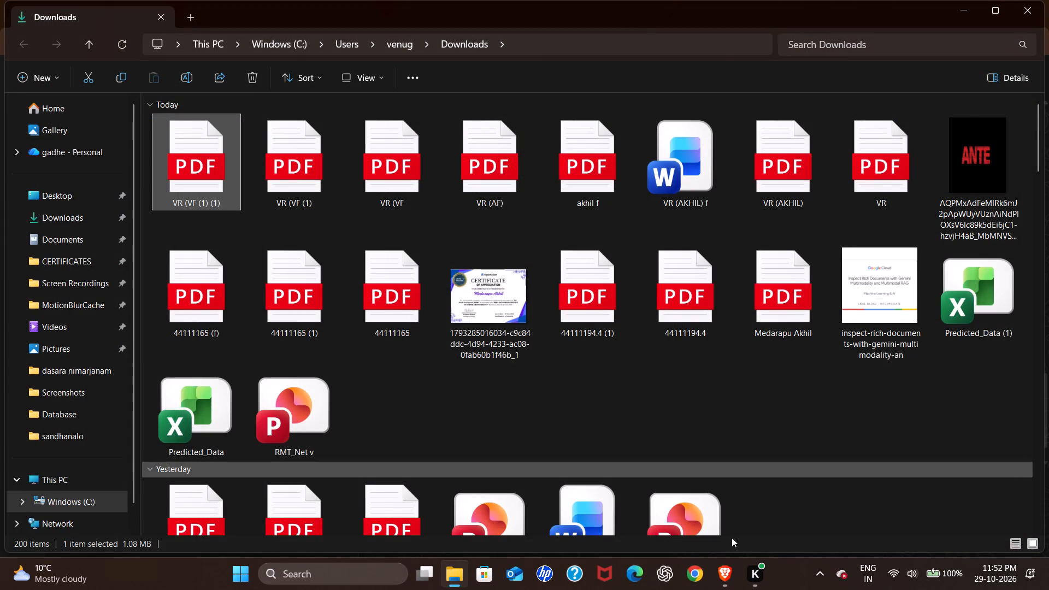
Open Chrome with a different profile, search for ilovepdf and open the iLovePDF website.
{"action": "left_click", "coordinate": [690, 580]}
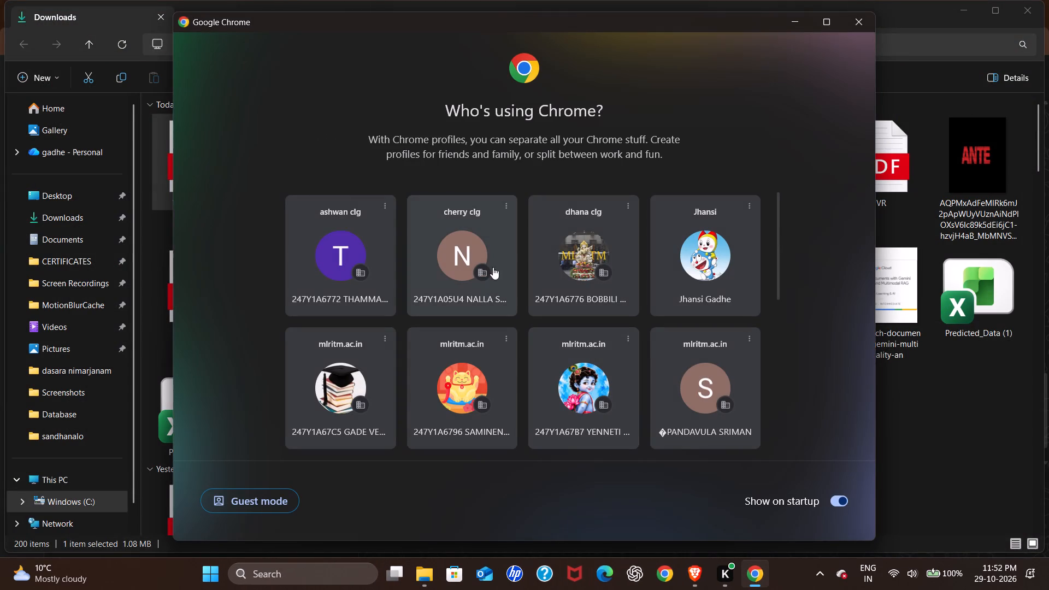
{"action": "left_click", "coordinate": [379, 274]}
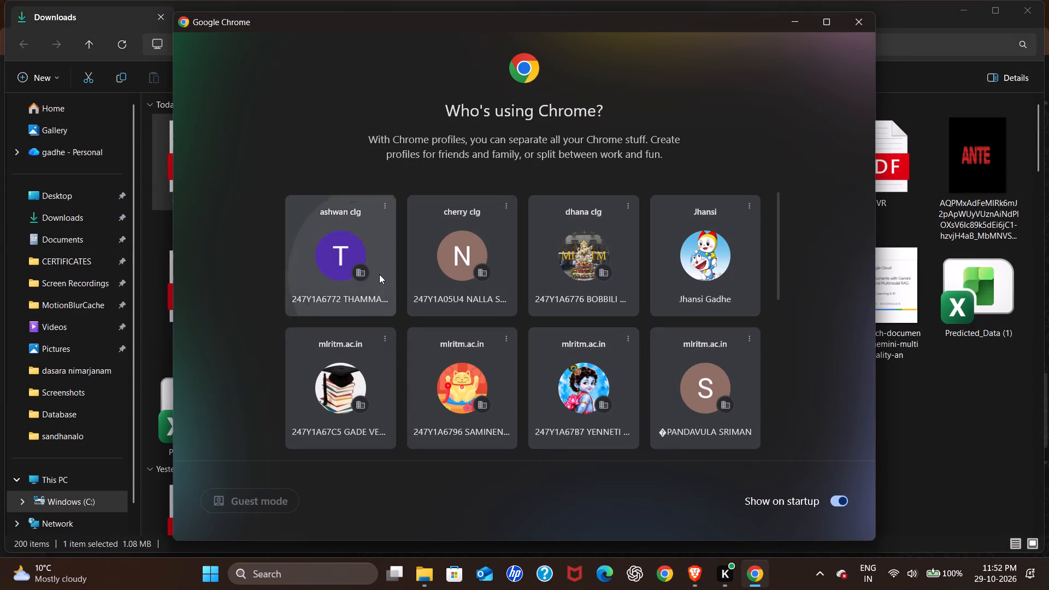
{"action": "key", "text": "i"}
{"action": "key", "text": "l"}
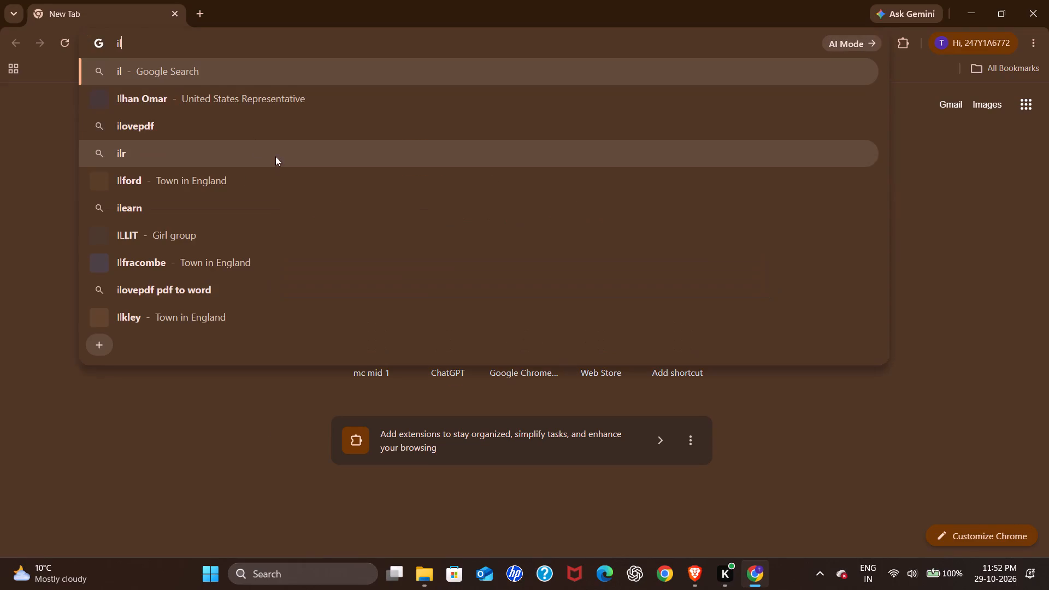
{"action": "left_click", "coordinate": [199, 128]}
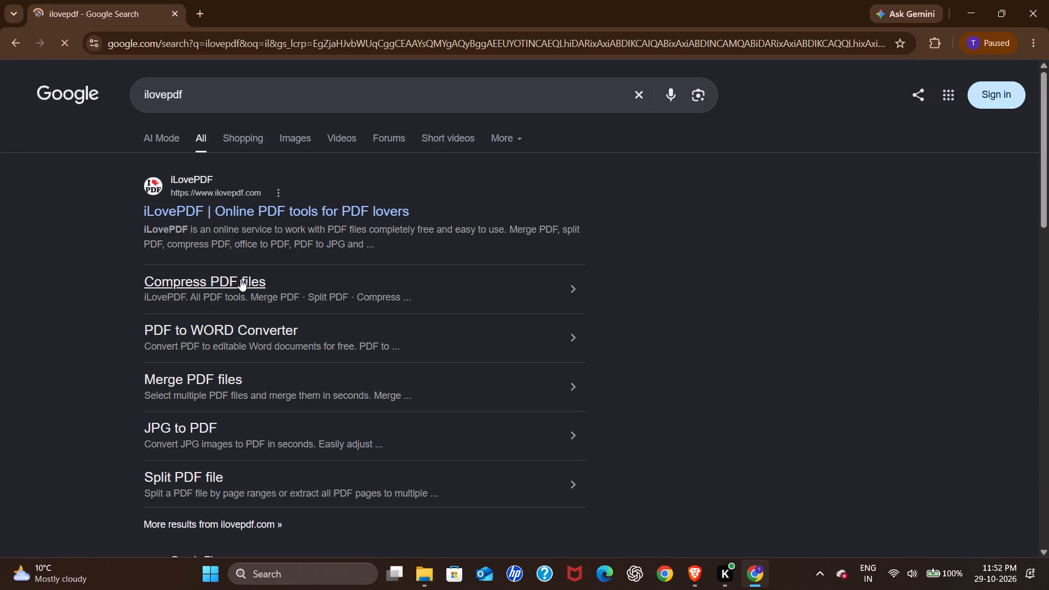
{"action": "double_click", "coordinate": [258, 202]}
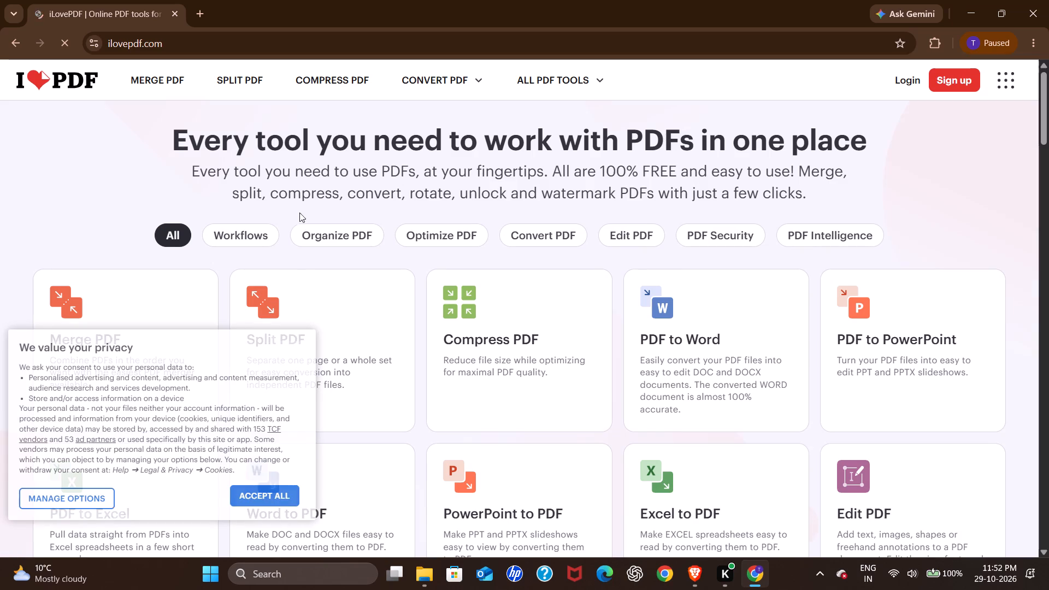
Load the report PDF into iLovePDF's Edit PDF tool and accept all cookies.
{"action": "left_click", "coordinate": [865, 470]}
{"action": "left_click", "coordinate": [514, 257]}
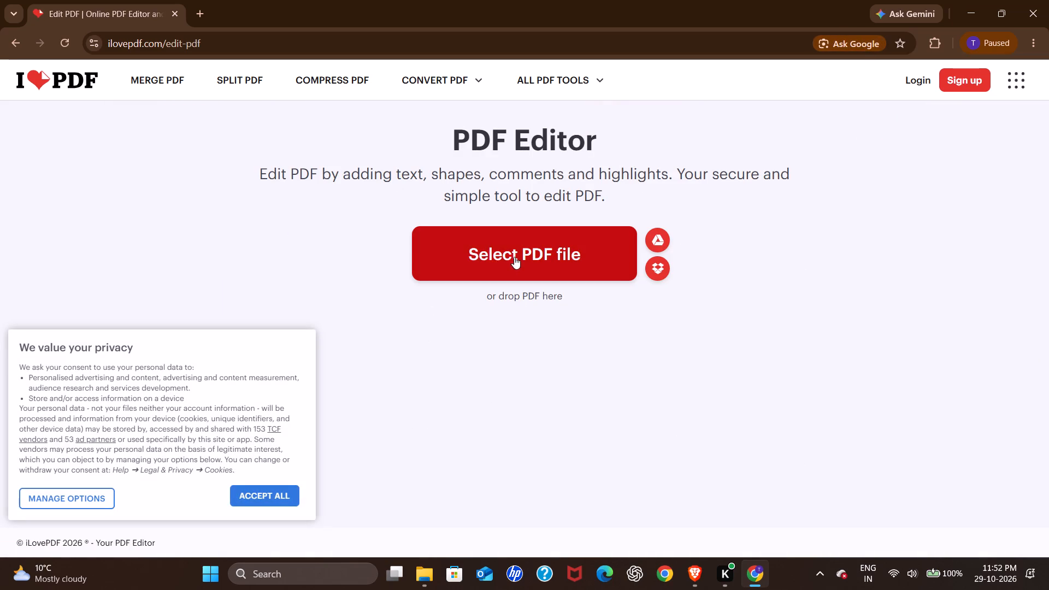
{"action": "double_click", "coordinate": [166, 160]}
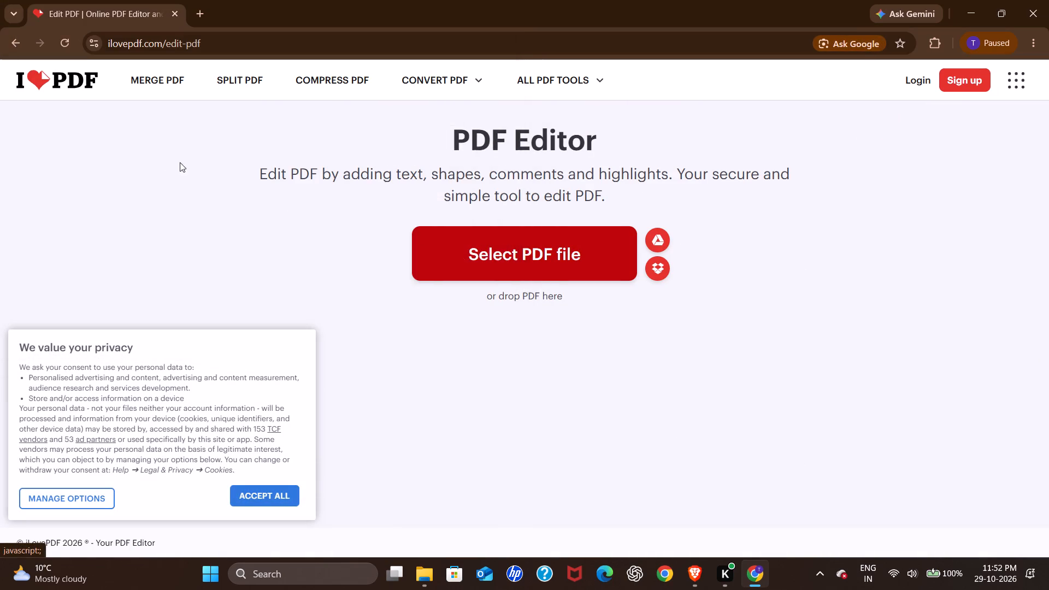
{"action": "left_click", "coordinate": [252, 498]}
Switch to editing existing text and make the student's register number in the page 3 Declaration paragraph bold.
{"action": "scroll", "coordinate": [423, 397], "scroll_direction": "down", "scroll_amount": 2}
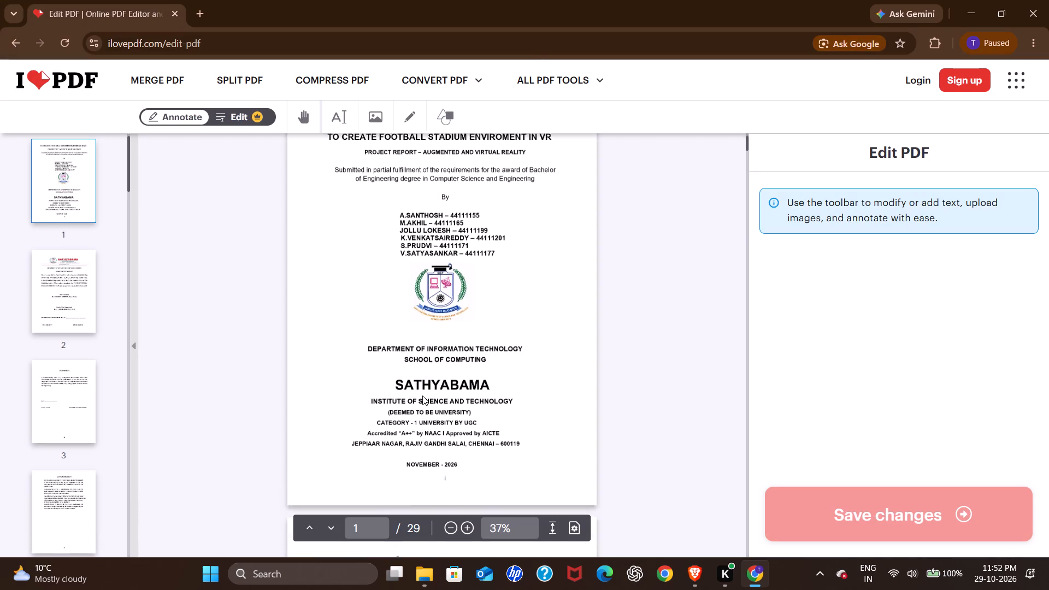
{"action": "scroll", "coordinate": [422, 396], "scroll_direction": "down", "scroll_amount": 5}
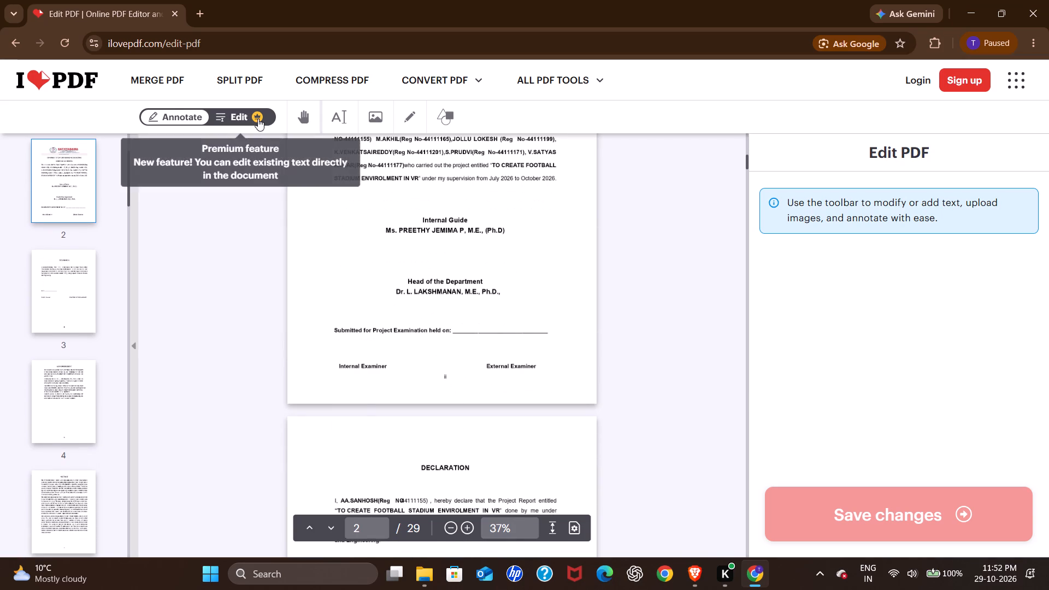
{"action": "left_click", "coordinate": [258, 119]}
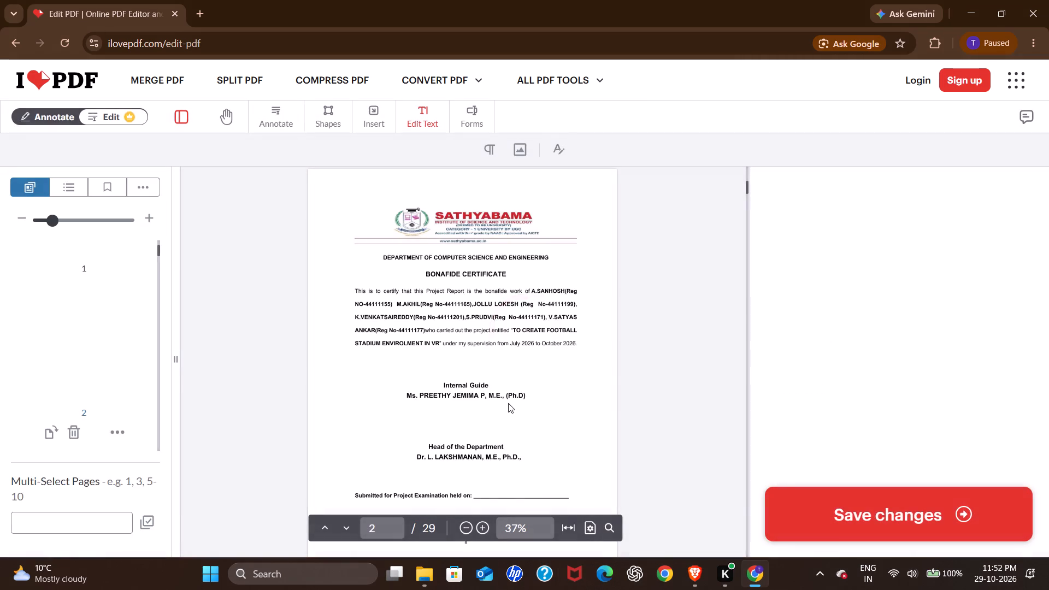
{"action": "scroll", "coordinate": [479, 387], "scroll_direction": "down", "scroll_amount": 4}
{"action": "left_click", "coordinate": [436, 369]}
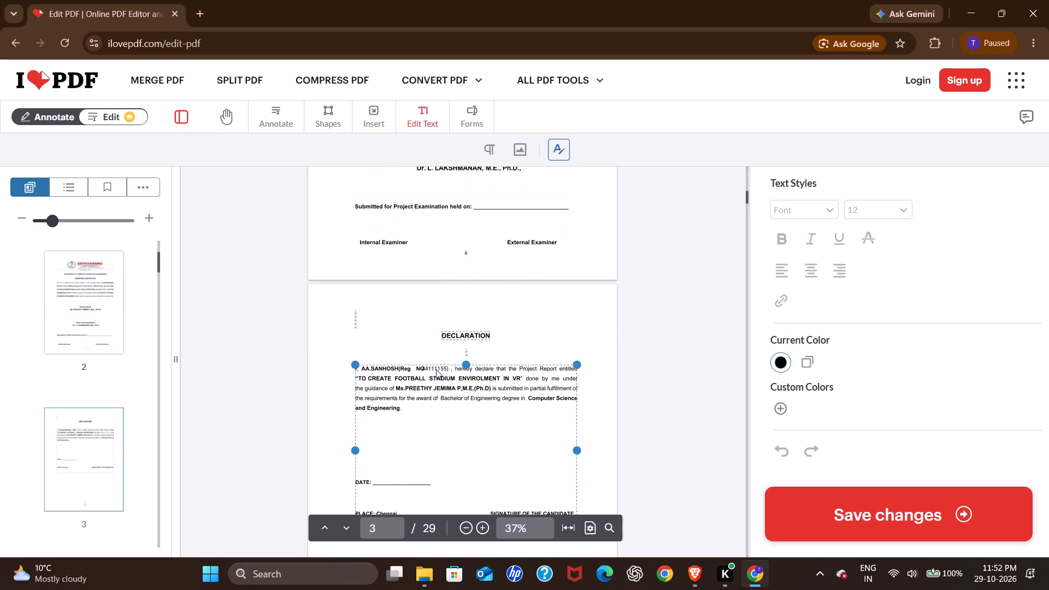
{"action": "triple_click", "coordinate": [436, 369]}
{"action": "left_click", "coordinate": [435, 368]}
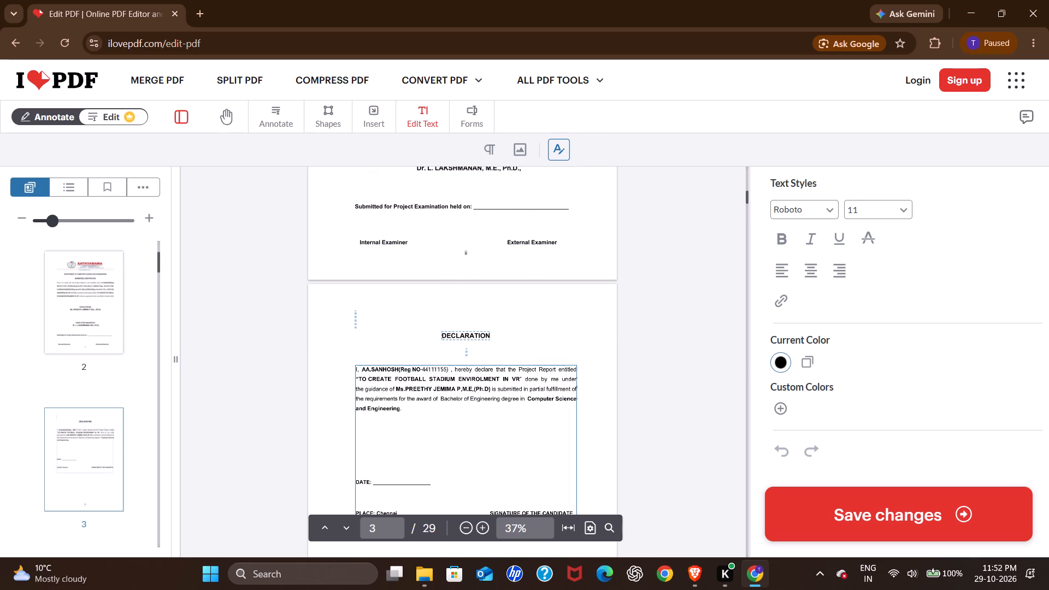
{"action": "left_click_drag", "start_coordinate": [447, 372], "coordinate": [421, 368]}
{"action": "left_click_drag", "start_coordinate": [449, 368], "coordinate": [420, 367]}
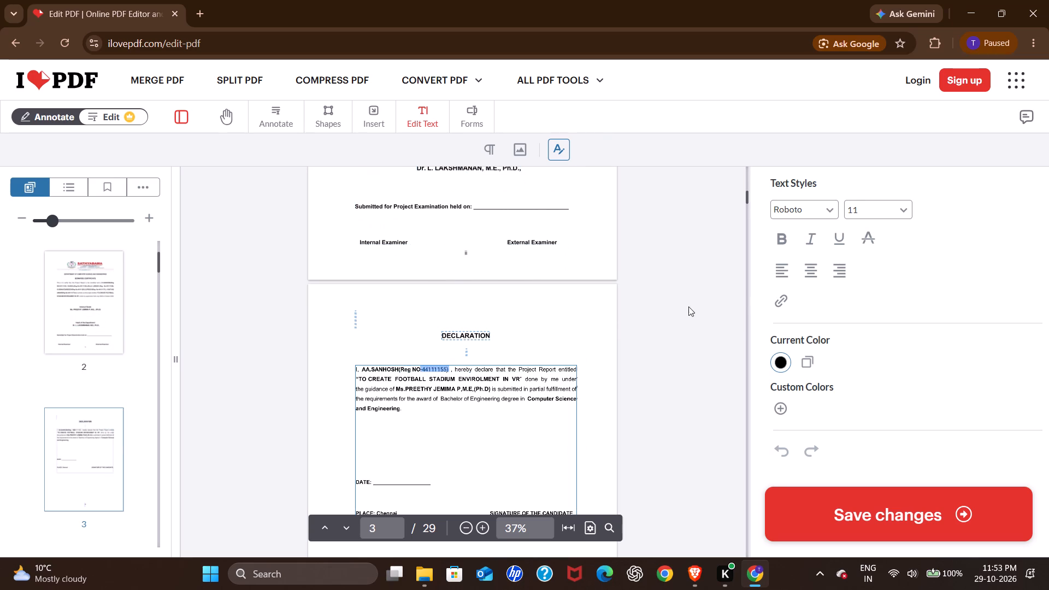
{"action": "left_click", "coordinate": [782, 245]}
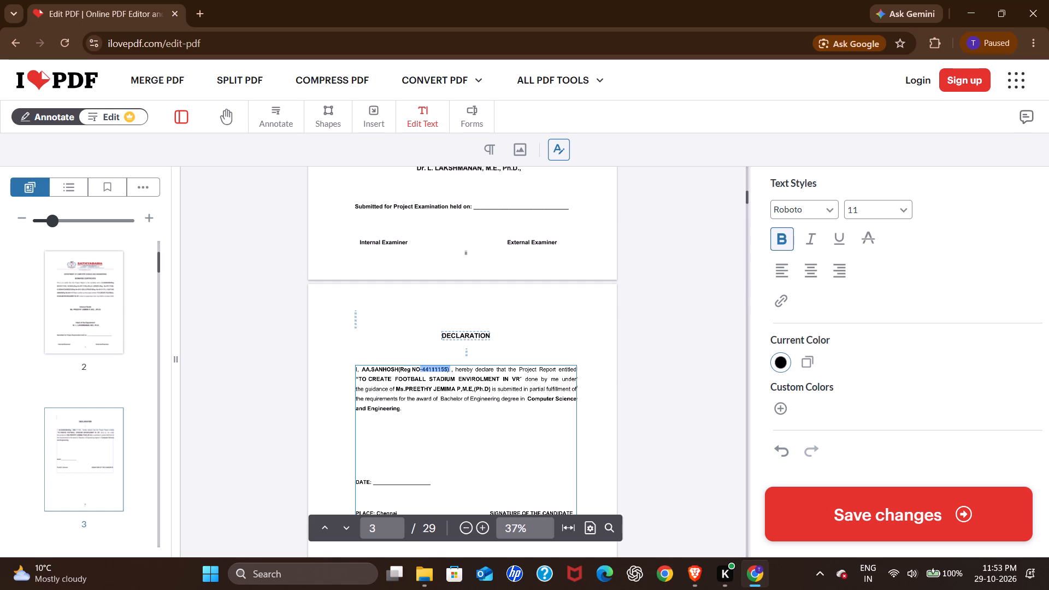
{"action": "left_click", "coordinate": [453, 388]}
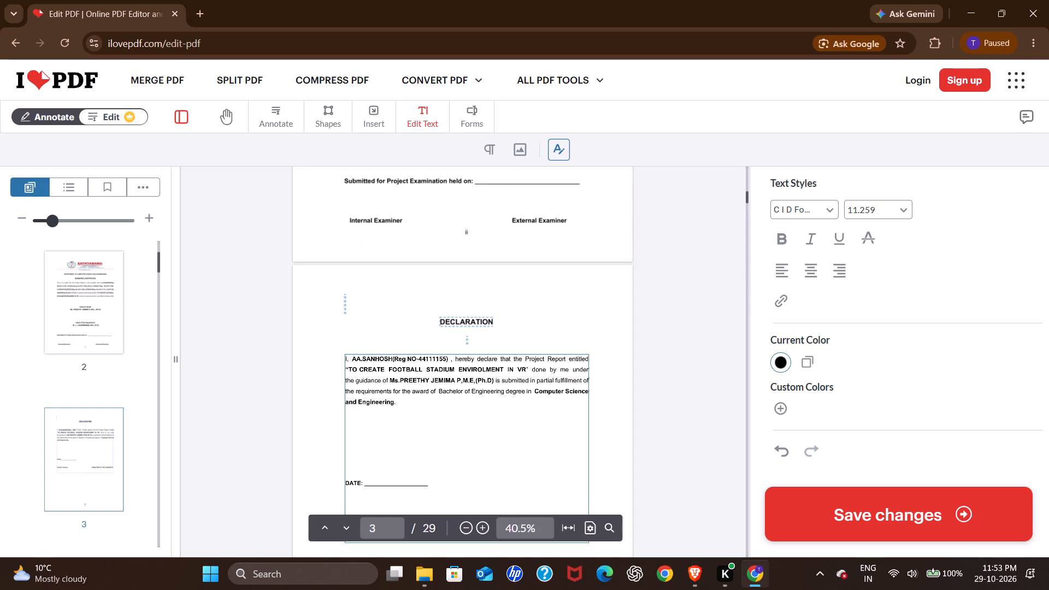
Save the PDF edits, download the processed file, and show it in the Downloads folder.
{"action": "left_click", "coordinate": [802, 509]}
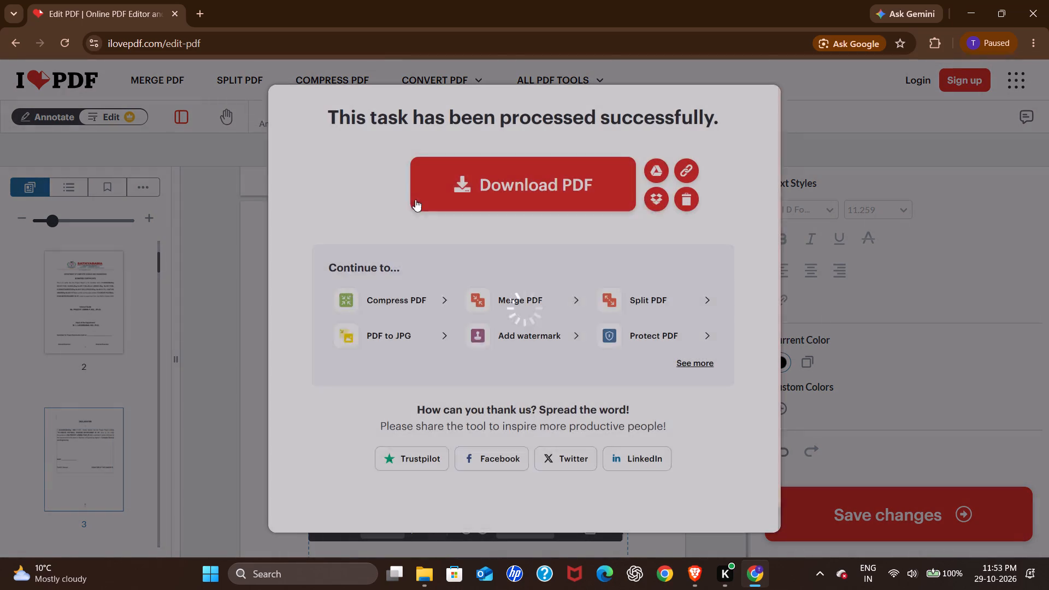
{"action": "left_click", "coordinate": [471, 174]}
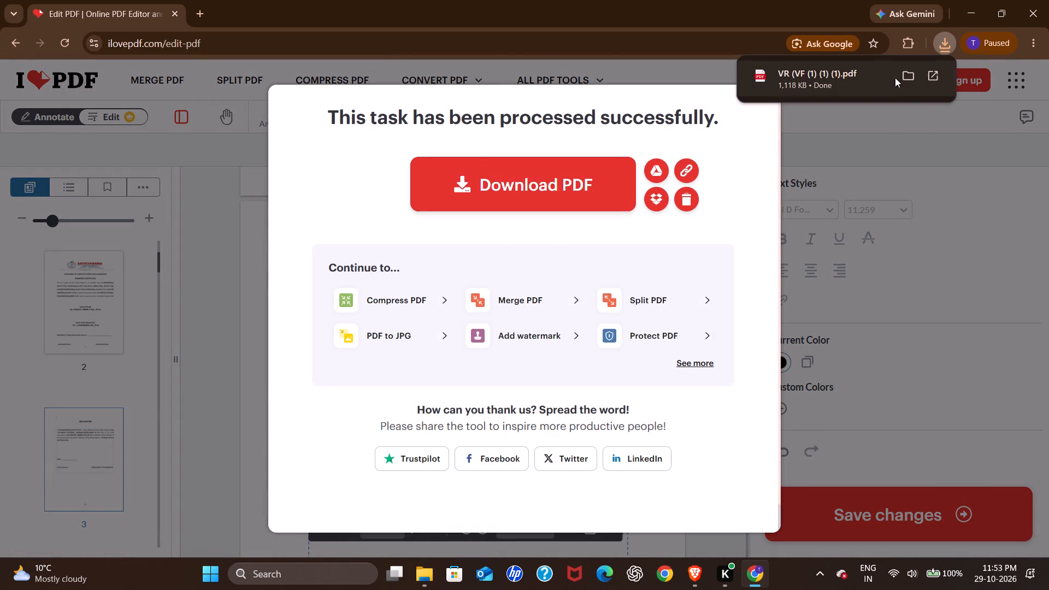
{"action": "left_click", "coordinate": [910, 74]}
Open the VR (VF (1) (1) PDF and check its cover page, certificate and Declaration, and close it.
{"action": "double_click", "coordinate": [199, 158]}
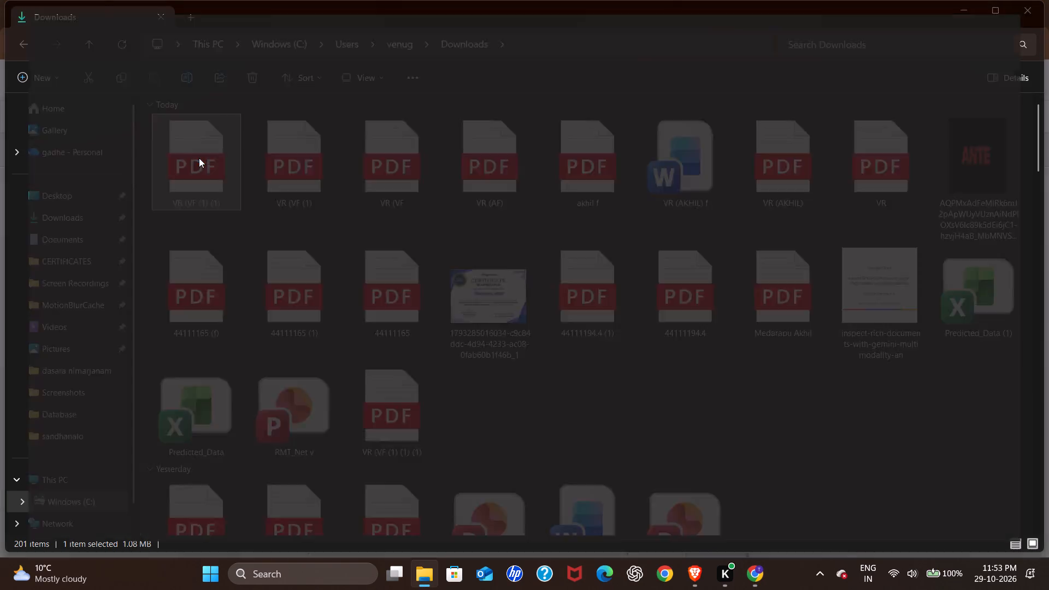
{"action": "scroll", "coordinate": [502, 280], "scroll_direction": "up", "scroll_amount": 18}
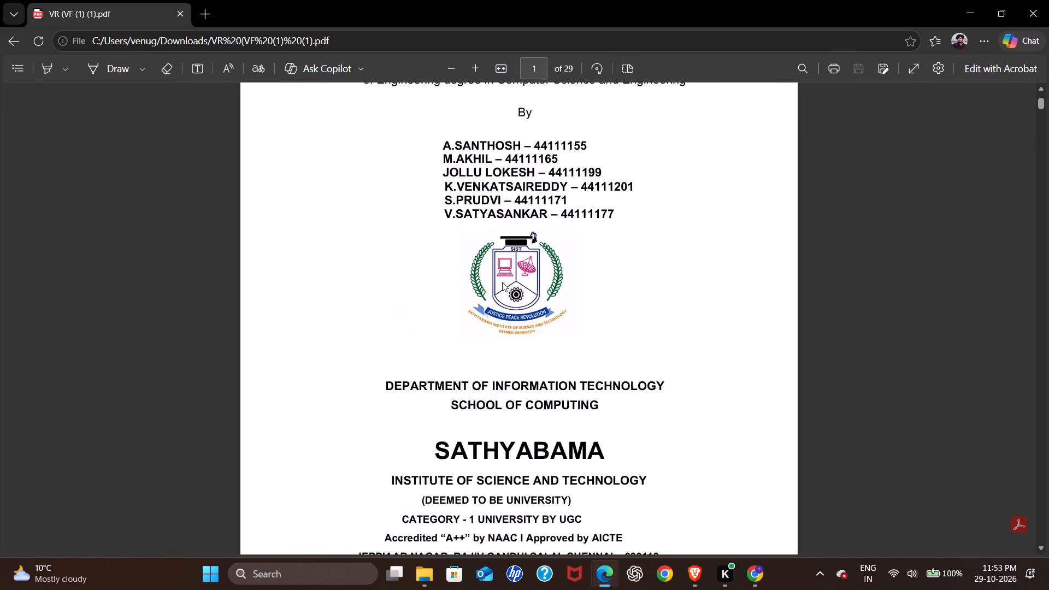
{"action": "scroll", "coordinate": [490, 280], "scroll_direction": "down", "scroll_amount": 5}
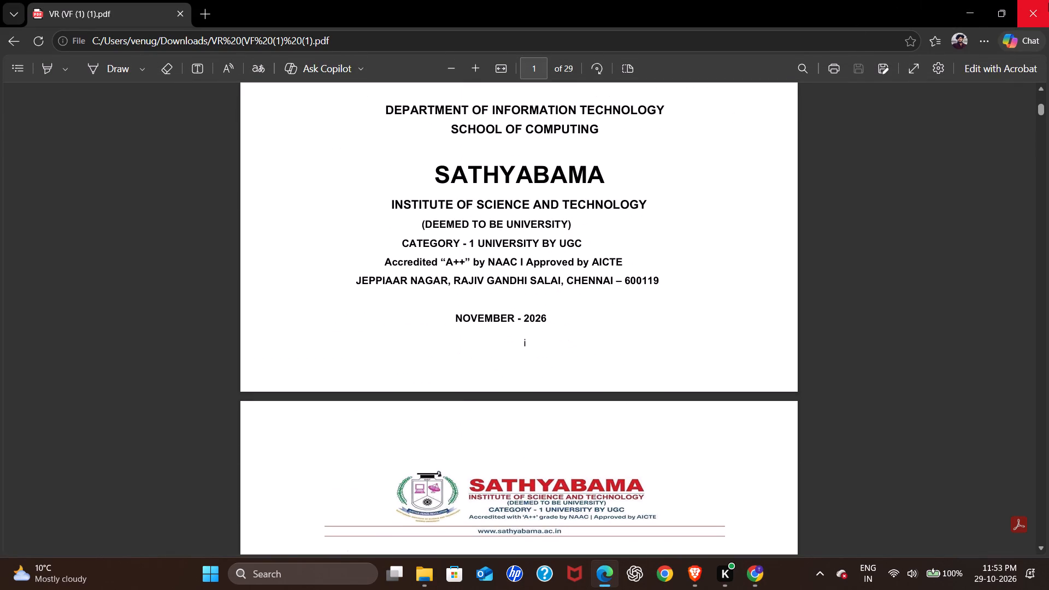
{"action": "left_click", "coordinate": [1048, 3]}
{"action": "double_click", "coordinate": [205, 170]}
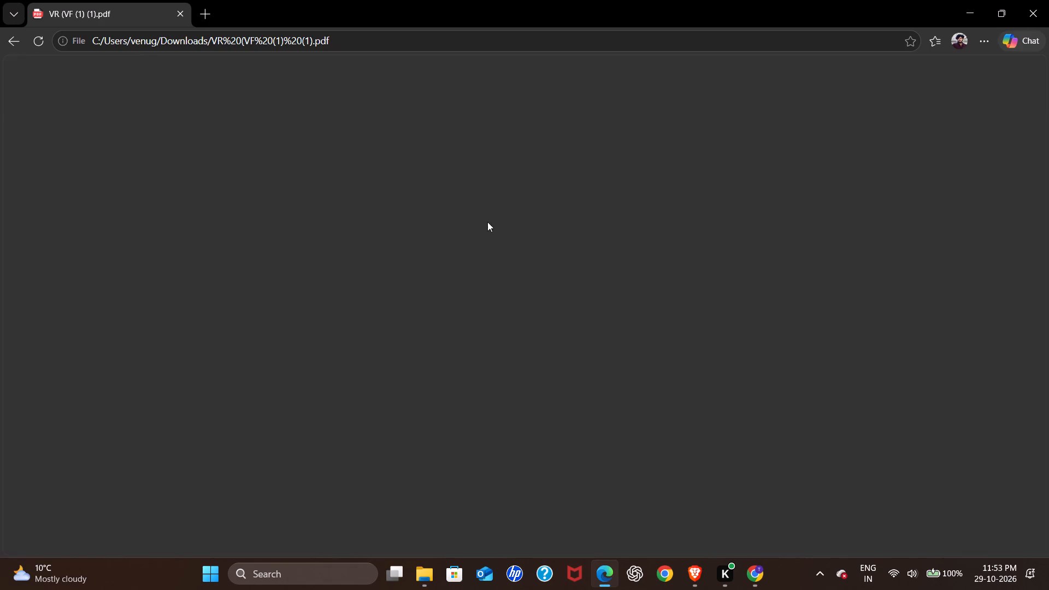
{"action": "scroll", "coordinate": [488, 222], "scroll_direction": "down", "scroll_amount": 6}
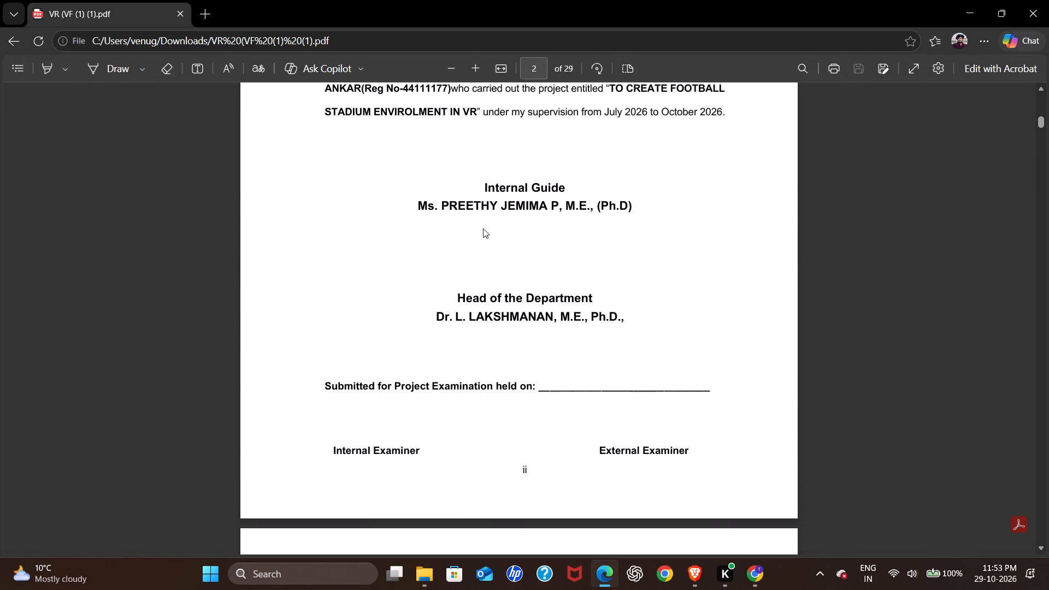
{"action": "scroll", "coordinate": [483, 228], "scroll_direction": "down", "scroll_amount": 1}
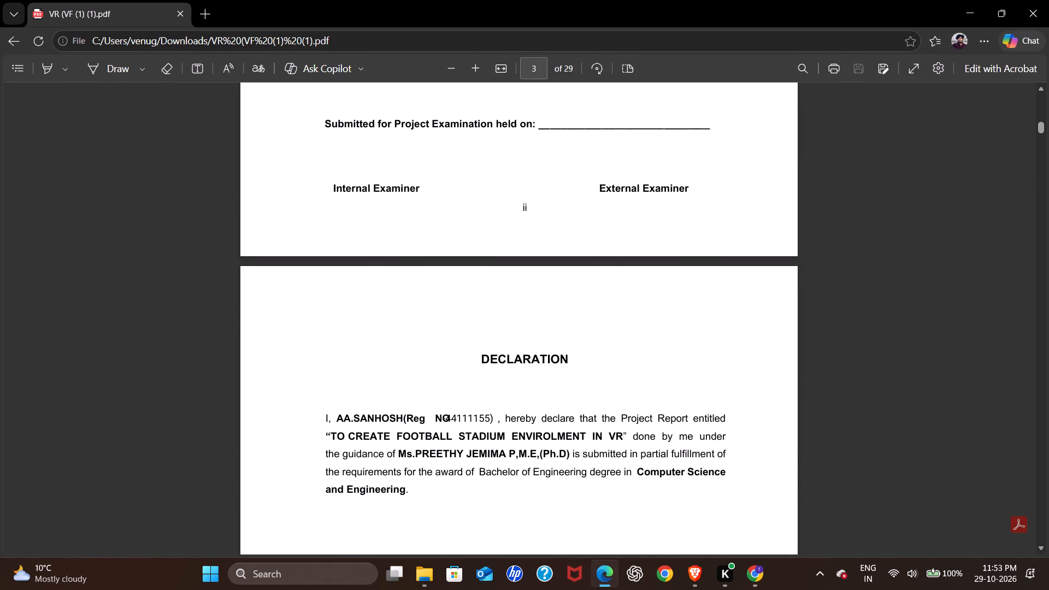
{"action": "double_click", "coordinate": [464, 424]}
{"action": "left_click", "coordinate": [1040, 0]}
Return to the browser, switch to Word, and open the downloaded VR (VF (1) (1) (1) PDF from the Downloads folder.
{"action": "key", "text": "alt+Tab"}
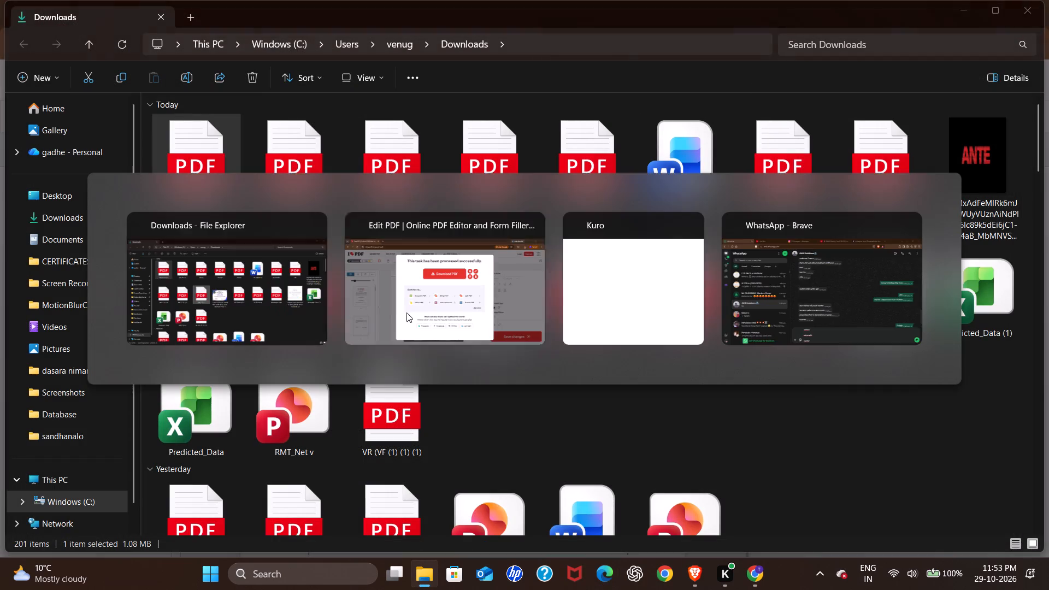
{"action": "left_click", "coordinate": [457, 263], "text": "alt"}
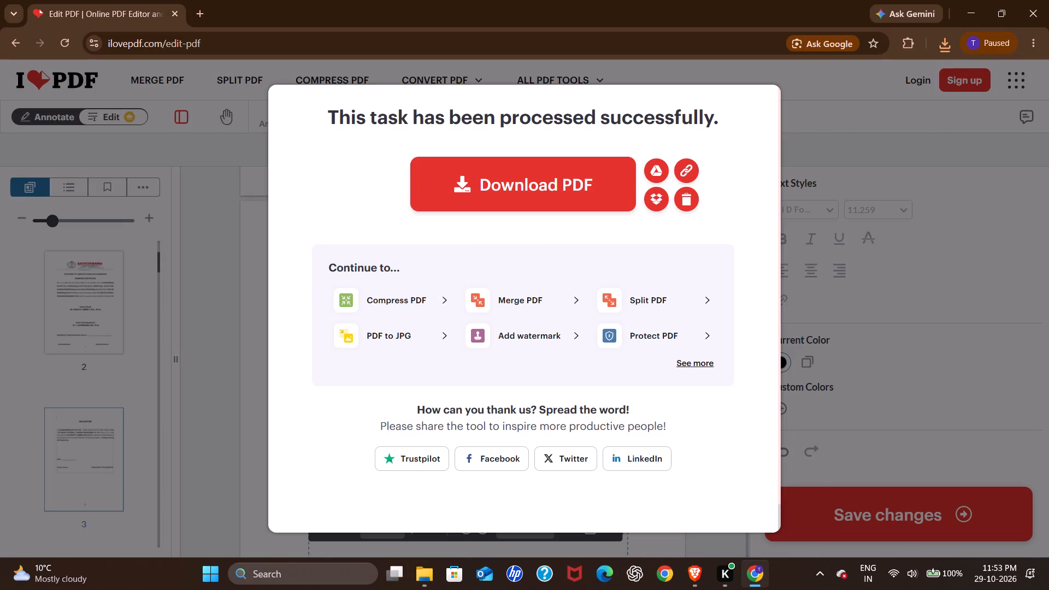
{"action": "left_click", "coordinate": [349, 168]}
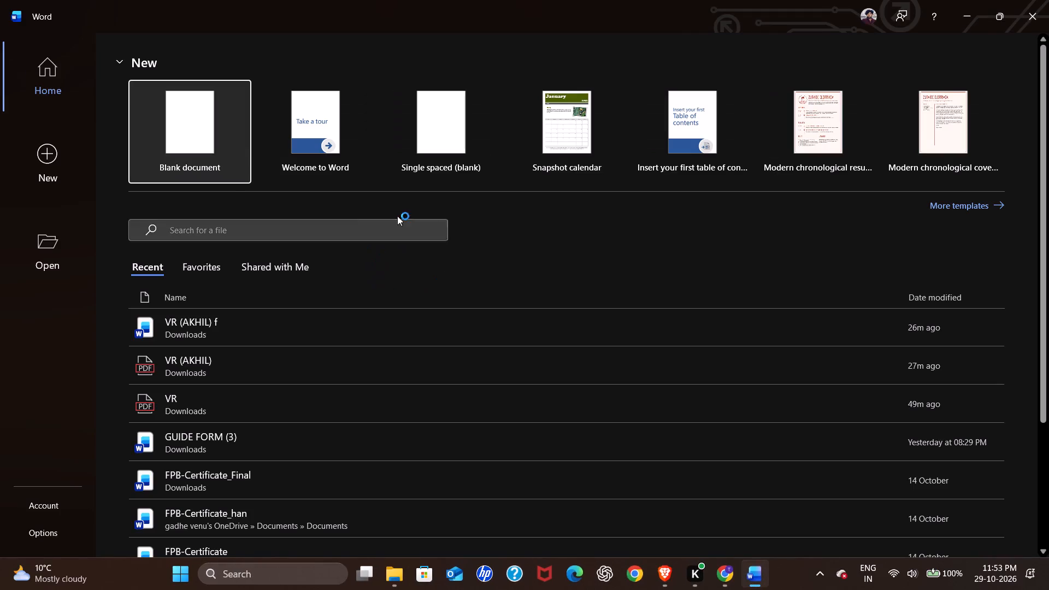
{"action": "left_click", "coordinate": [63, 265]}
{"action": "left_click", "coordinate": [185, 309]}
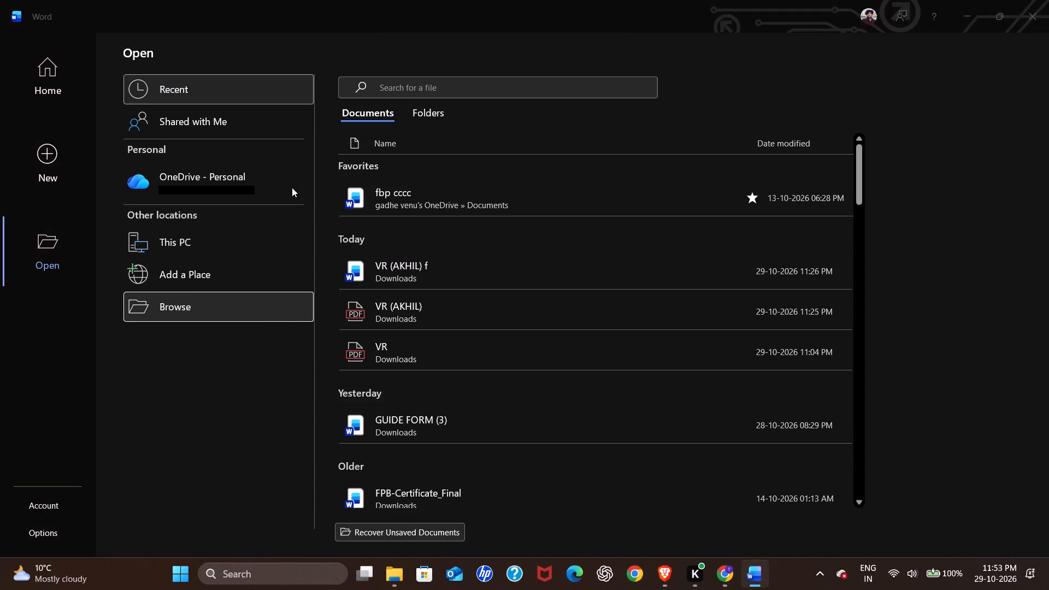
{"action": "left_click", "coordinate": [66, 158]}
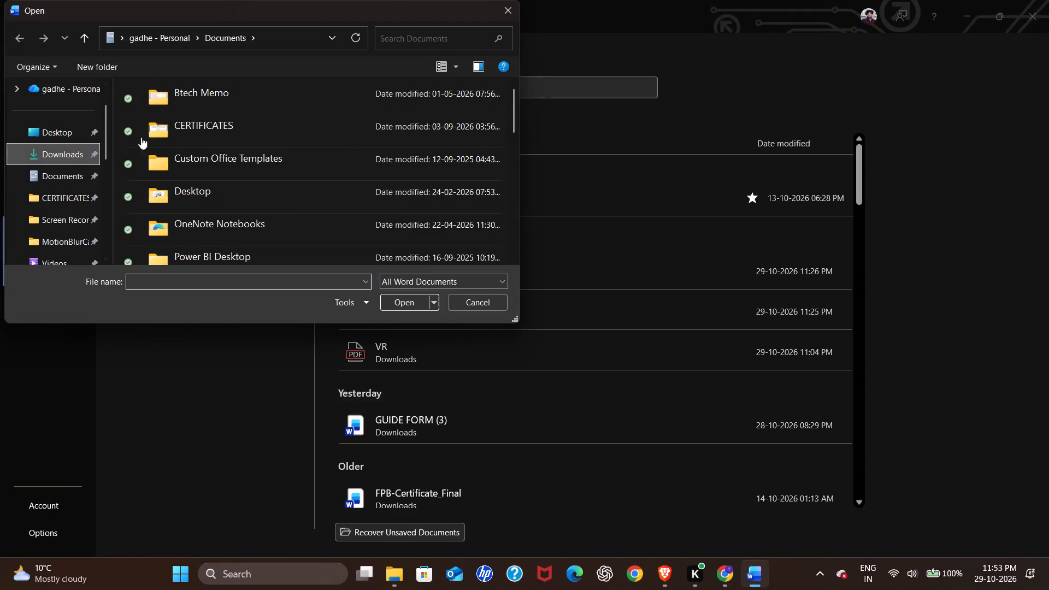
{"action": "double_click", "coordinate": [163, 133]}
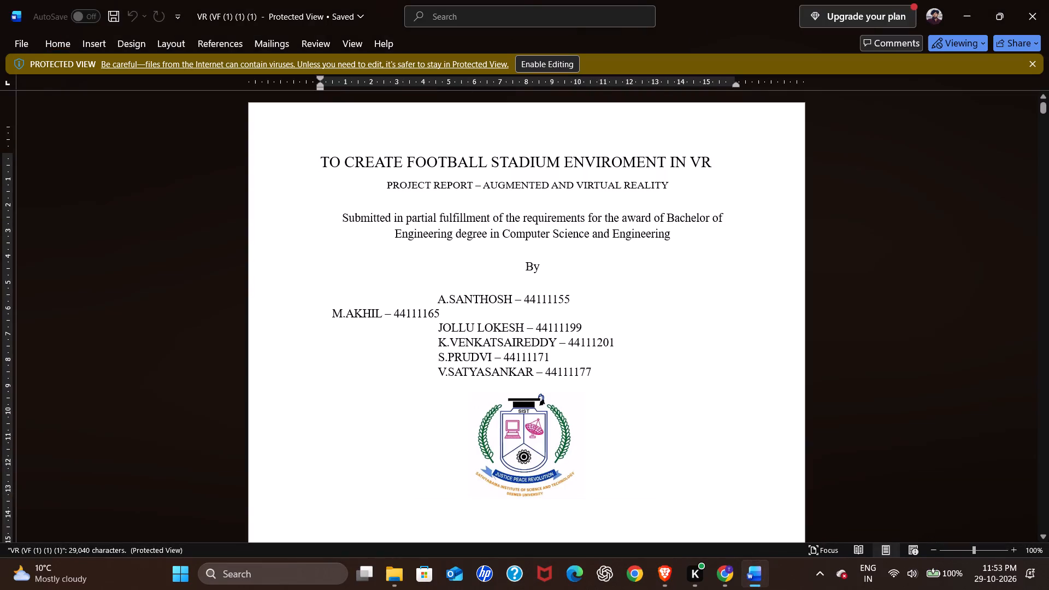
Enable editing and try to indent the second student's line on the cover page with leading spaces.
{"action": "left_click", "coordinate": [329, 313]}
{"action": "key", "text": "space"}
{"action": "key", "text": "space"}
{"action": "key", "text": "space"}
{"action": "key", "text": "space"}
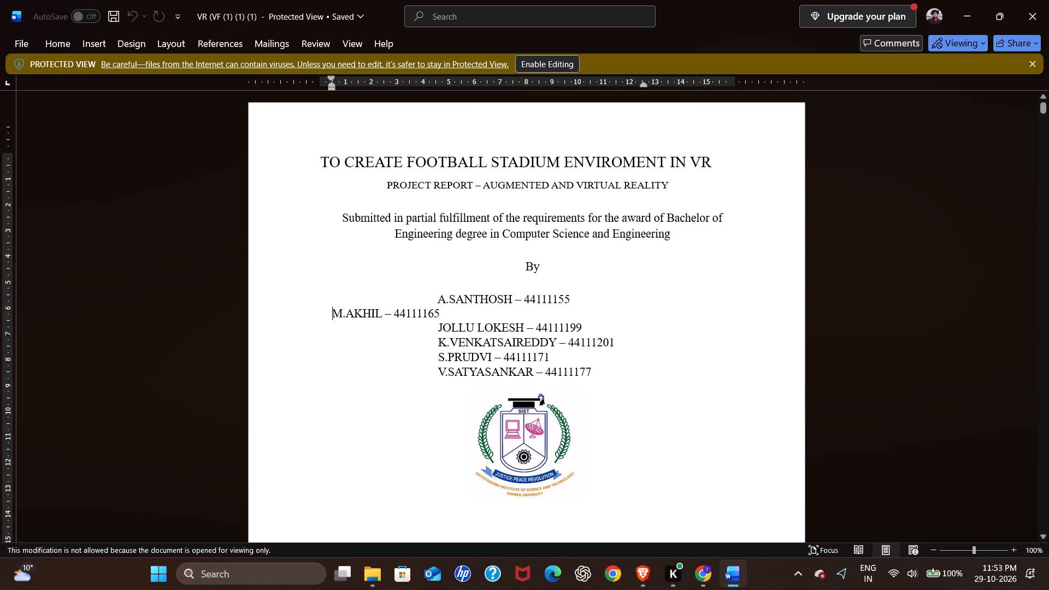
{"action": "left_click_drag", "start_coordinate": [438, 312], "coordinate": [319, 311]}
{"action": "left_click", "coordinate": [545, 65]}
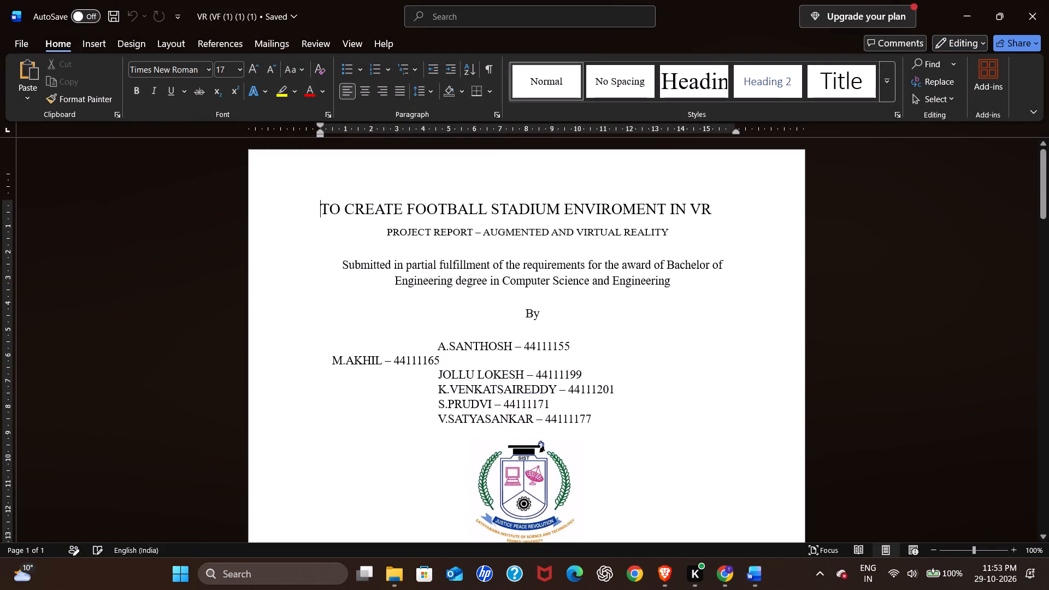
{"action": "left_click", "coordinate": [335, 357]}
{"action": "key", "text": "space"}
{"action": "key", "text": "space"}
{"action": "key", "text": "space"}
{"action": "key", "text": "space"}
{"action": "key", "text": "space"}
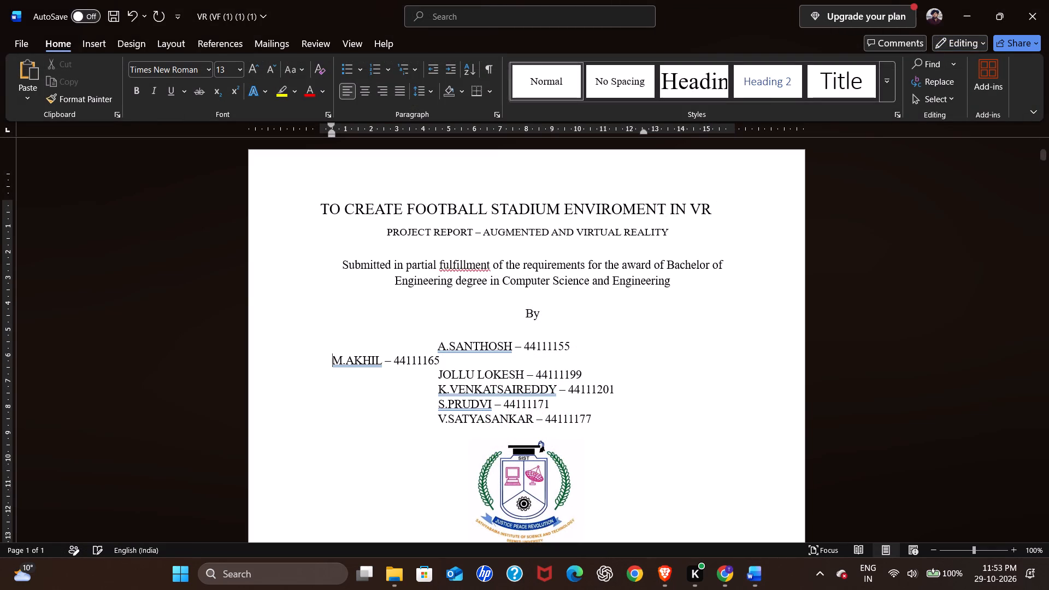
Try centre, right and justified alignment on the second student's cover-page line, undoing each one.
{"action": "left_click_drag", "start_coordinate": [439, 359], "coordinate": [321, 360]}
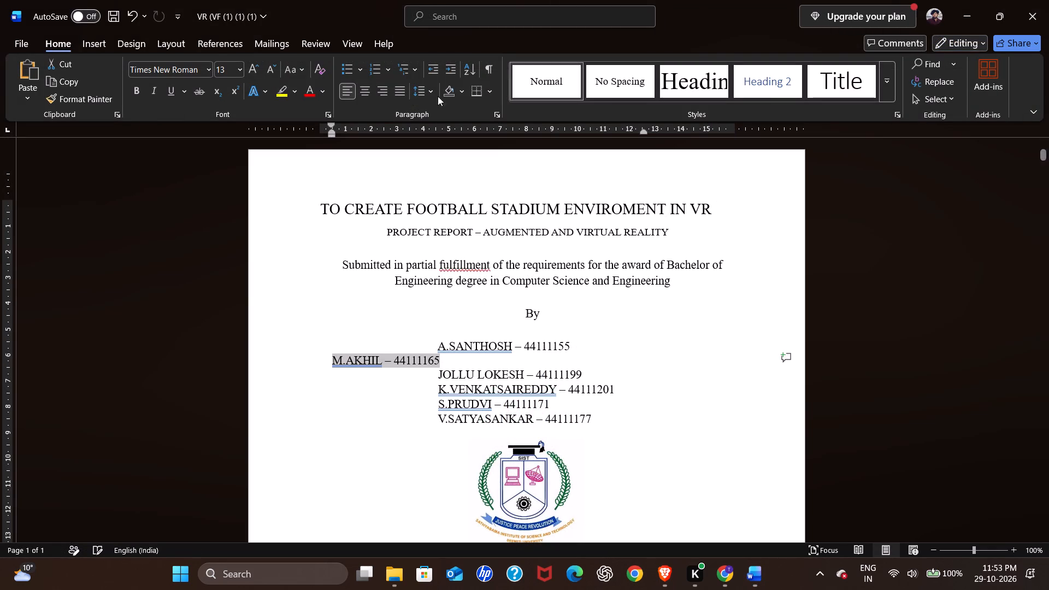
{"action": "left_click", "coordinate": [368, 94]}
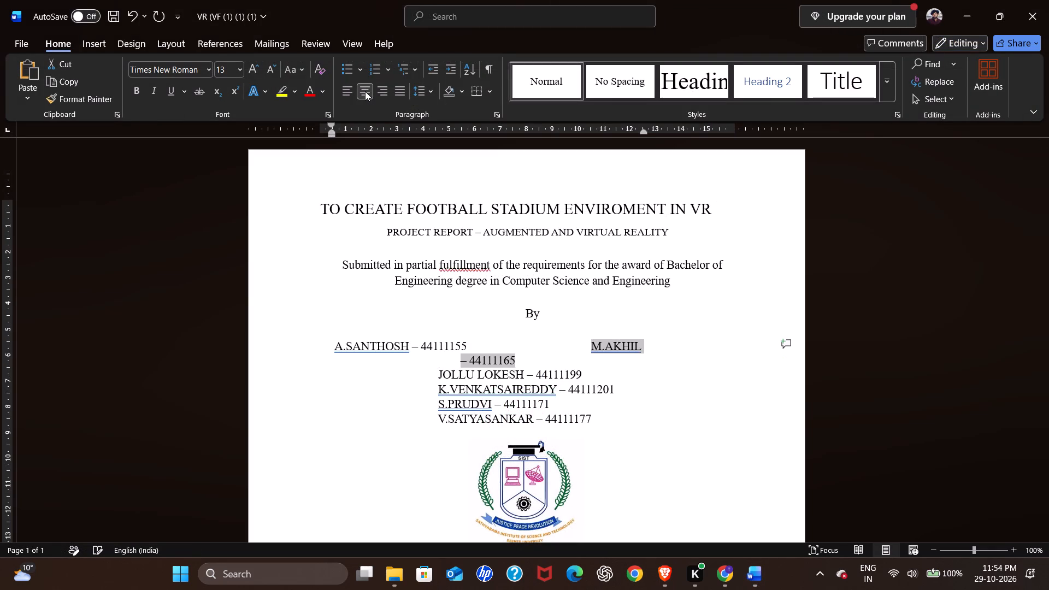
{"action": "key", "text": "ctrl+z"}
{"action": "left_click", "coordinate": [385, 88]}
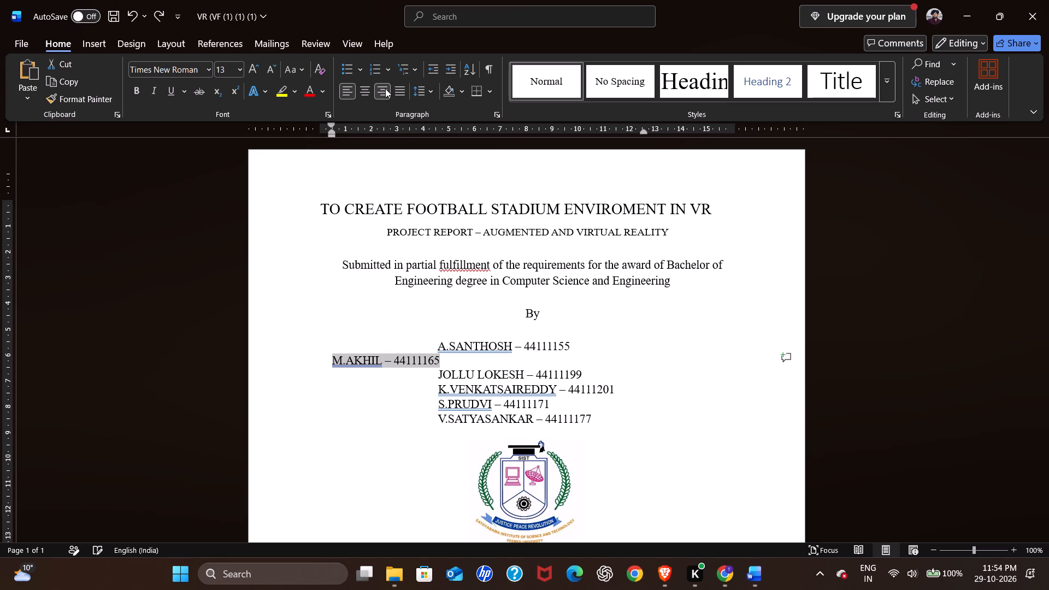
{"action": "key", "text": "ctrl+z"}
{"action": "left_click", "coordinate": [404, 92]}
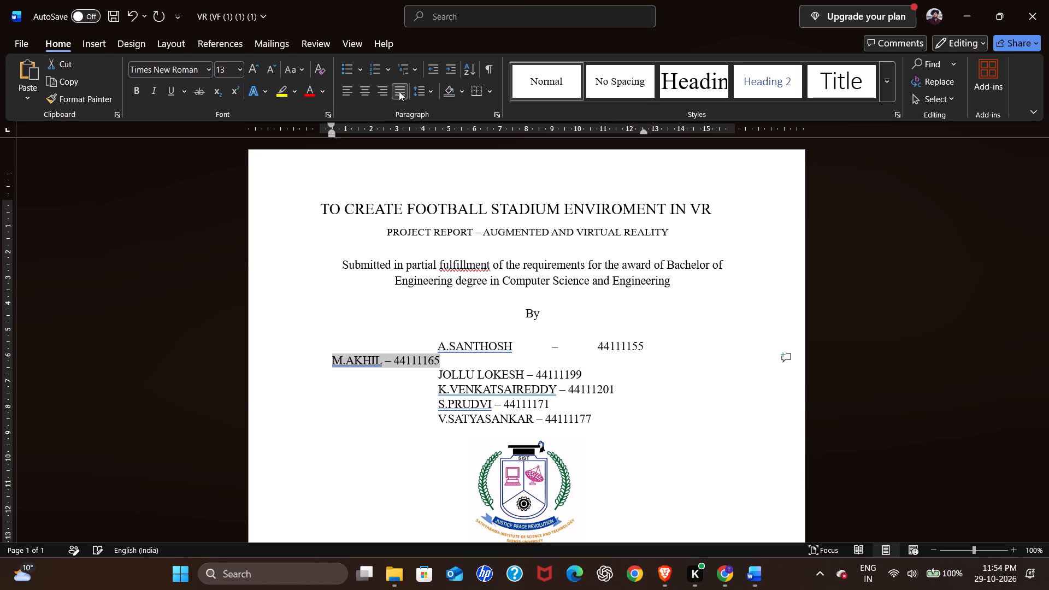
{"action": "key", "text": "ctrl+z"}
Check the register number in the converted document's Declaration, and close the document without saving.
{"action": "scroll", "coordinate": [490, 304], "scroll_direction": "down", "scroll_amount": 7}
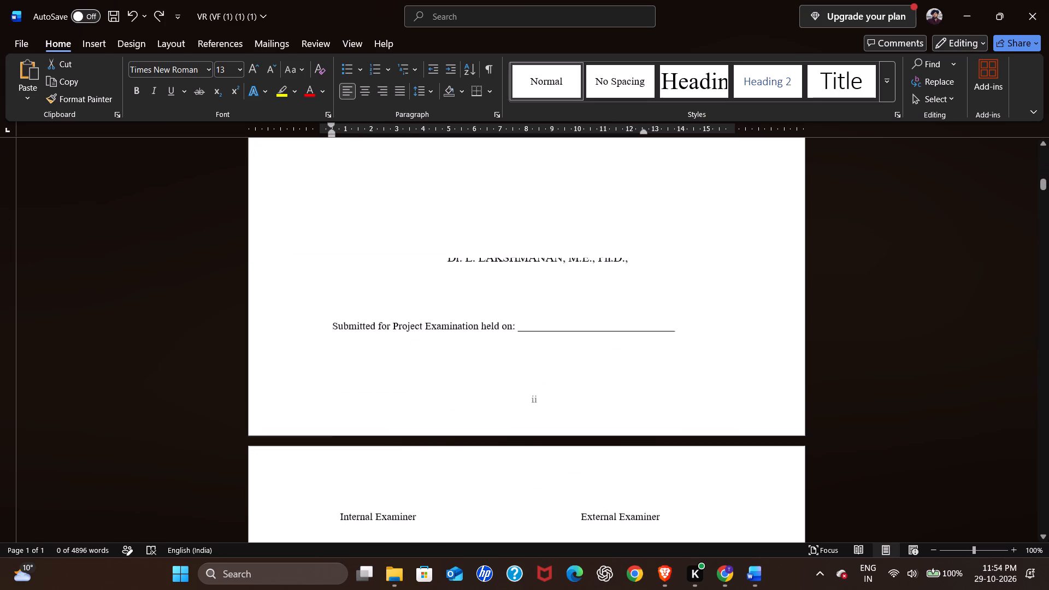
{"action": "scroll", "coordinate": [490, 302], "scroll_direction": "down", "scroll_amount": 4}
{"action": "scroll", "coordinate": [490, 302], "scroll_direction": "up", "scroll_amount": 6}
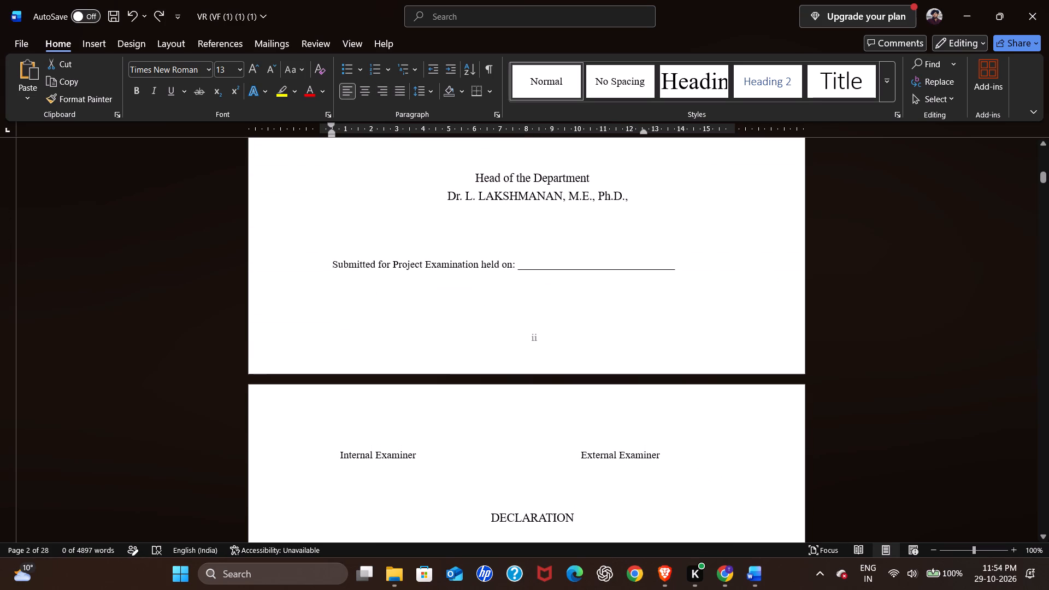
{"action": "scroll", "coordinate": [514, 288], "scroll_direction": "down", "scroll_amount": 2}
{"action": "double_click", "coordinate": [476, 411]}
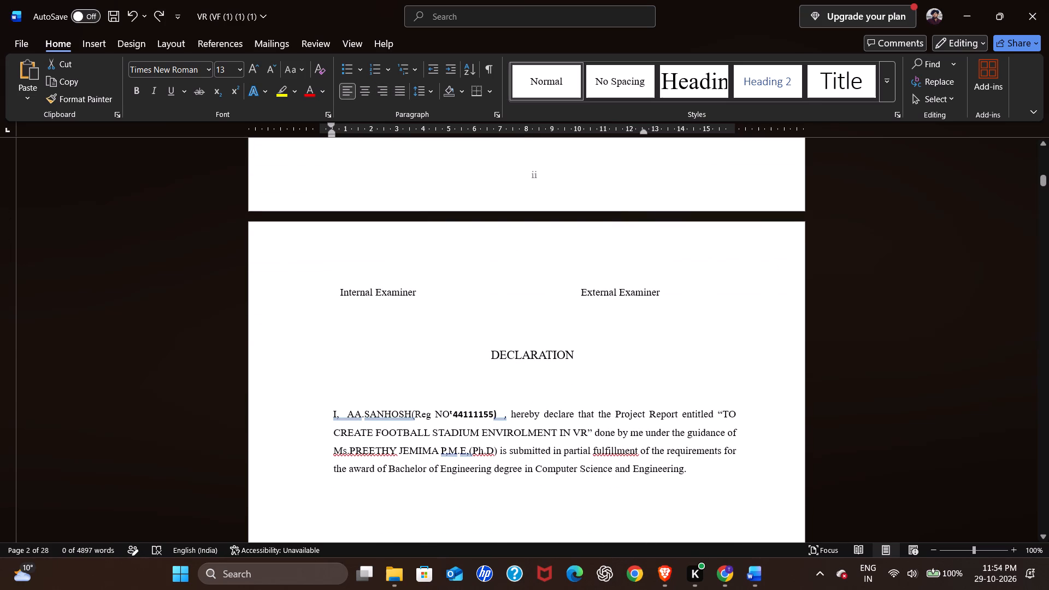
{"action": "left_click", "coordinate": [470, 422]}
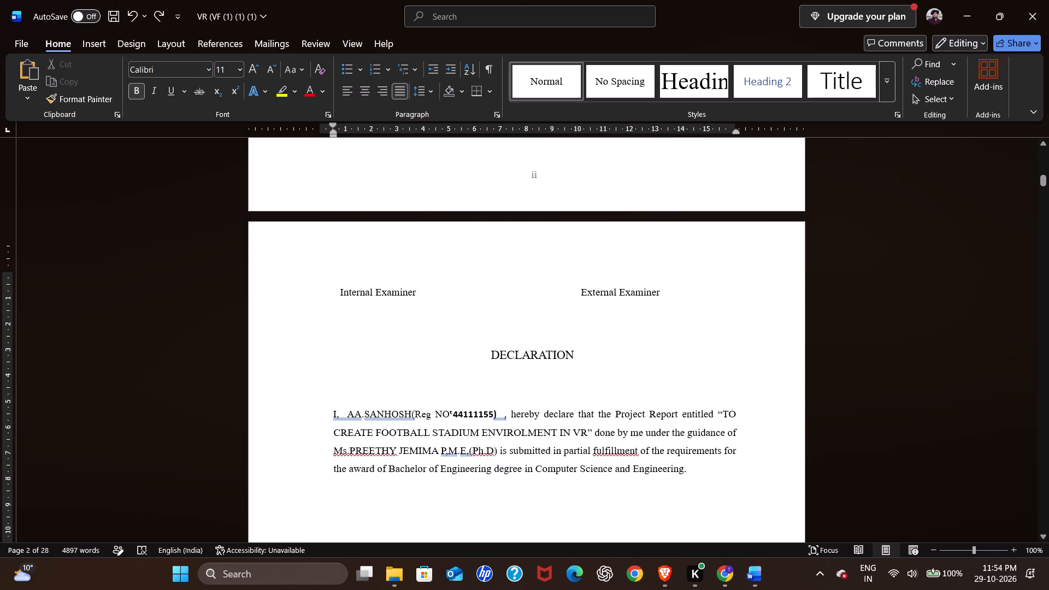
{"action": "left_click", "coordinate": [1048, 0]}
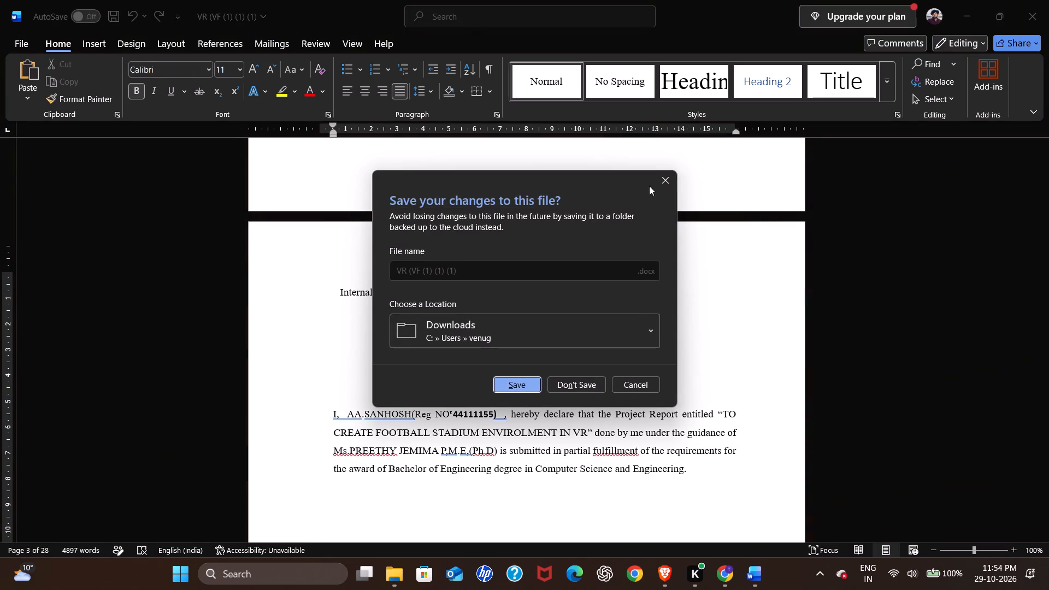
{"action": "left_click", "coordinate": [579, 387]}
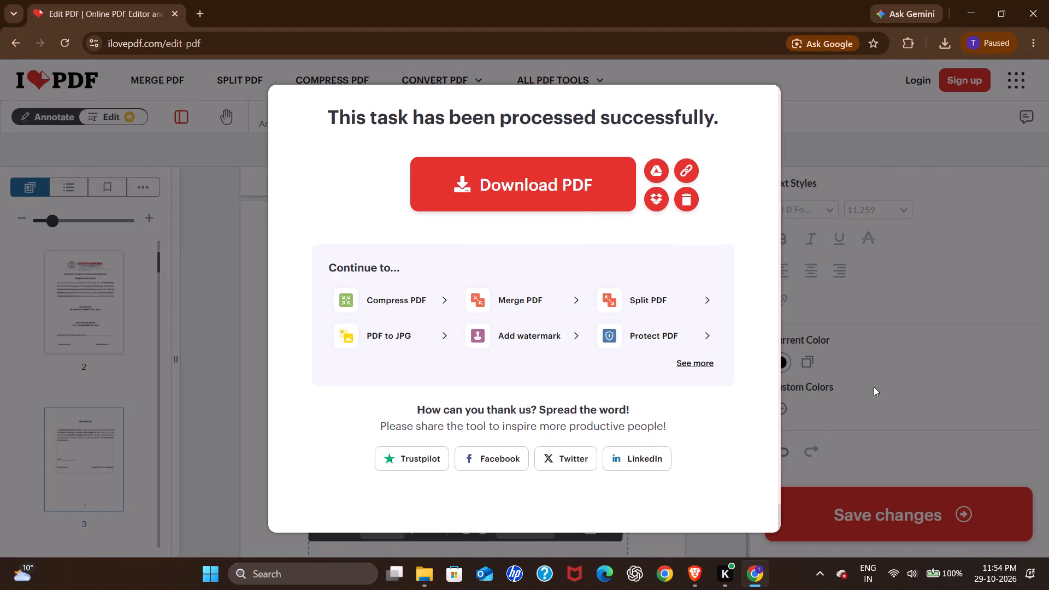
Back in the iLovePDF editor, remove the duplicate leading A from the student's name in the page 3 Declaration.
{"action": "left_click", "coordinate": [874, 387]}
{"action": "left_click", "coordinate": [325, 328]}
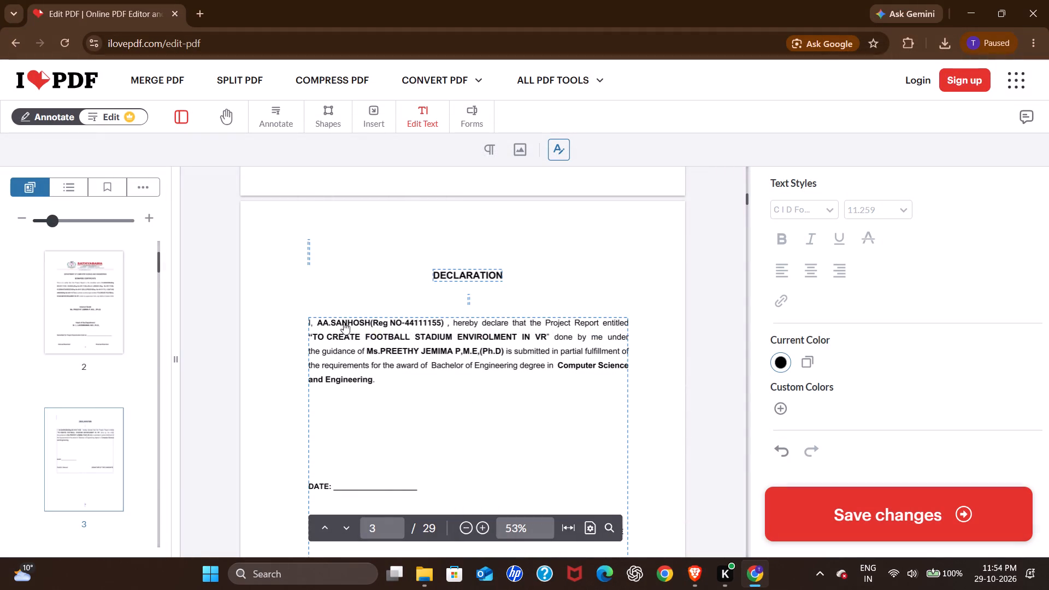
{"action": "double_click", "coordinate": [325, 322]}
{"action": "left_click", "coordinate": [323, 322]}
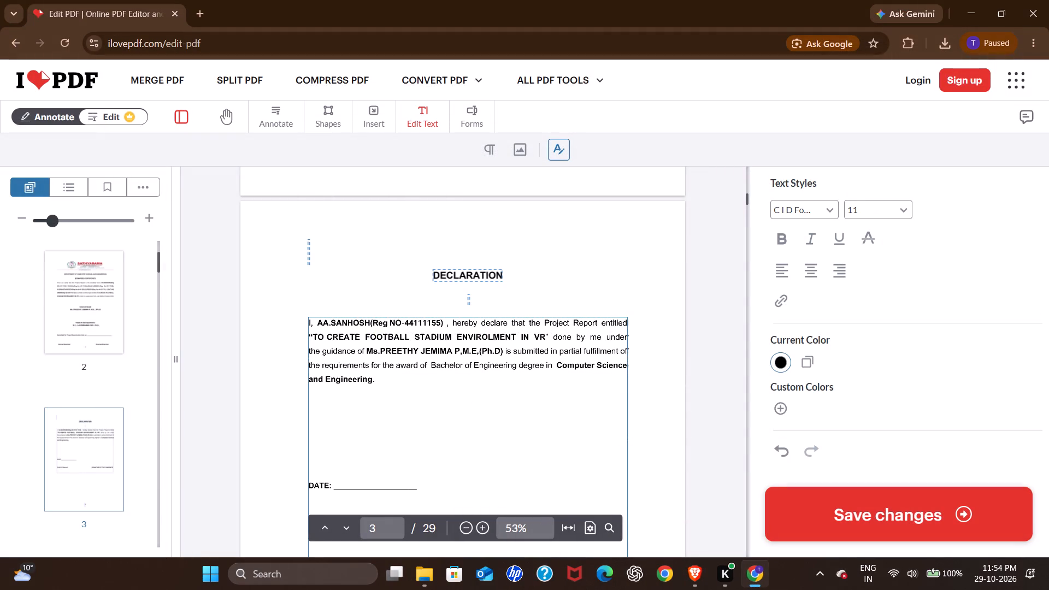
{"action": "key", "text": "BackSpace"}
{"action": "left_click", "coordinate": [437, 320]}
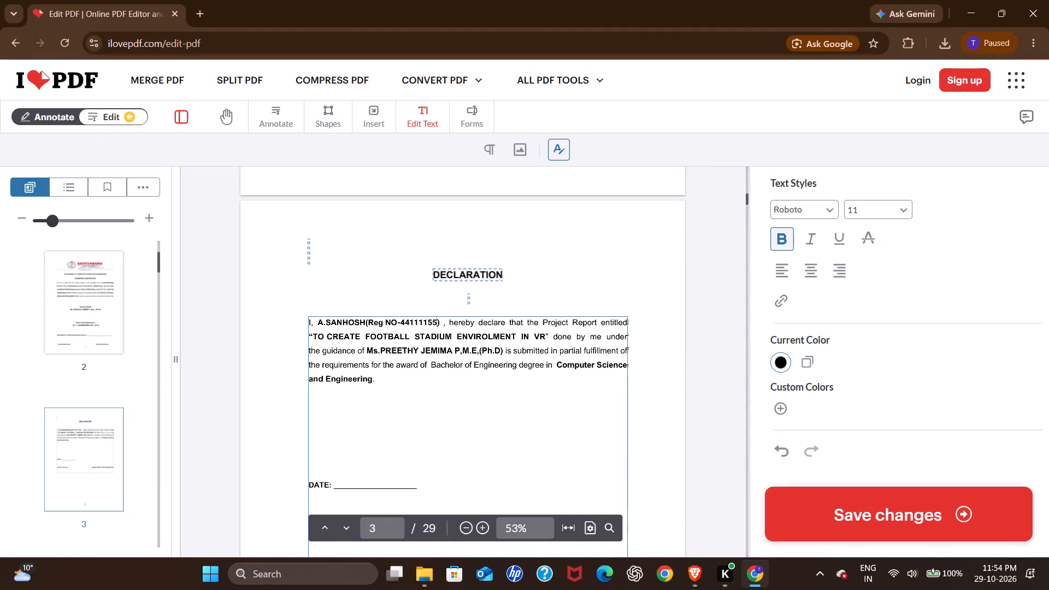
{"action": "double_click", "coordinate": [396, 327]}
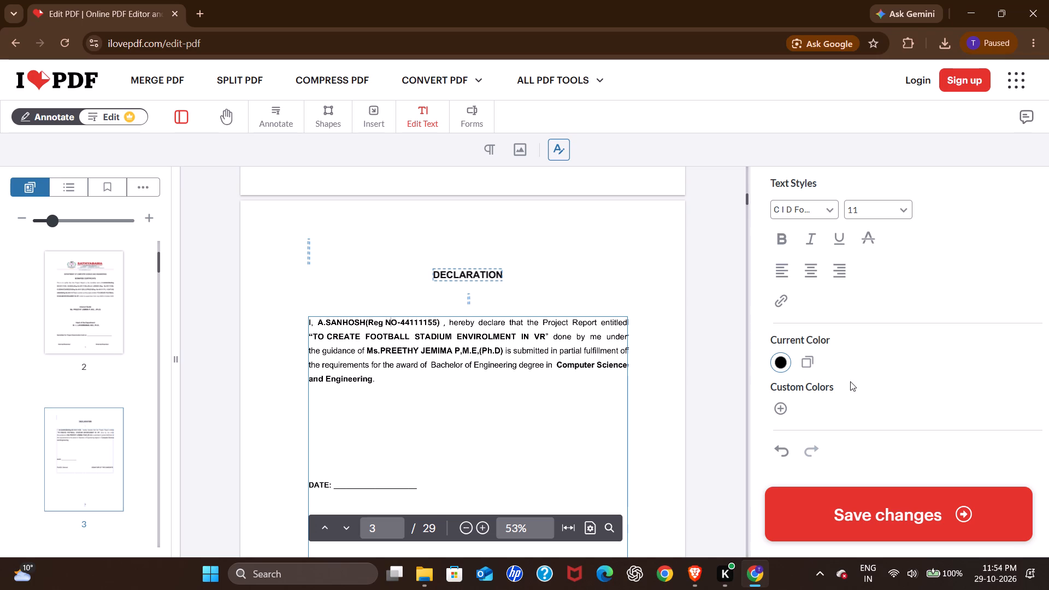
{"action": "left_click", "coordinate": [850, 381]}
Review the student names and register numbers on the cover page, Bonafide Certificate and Declaration.
{"action": "scroll", "coordinate": [499, 412], "scroll_direction": "up", "scroll_amount": 3}
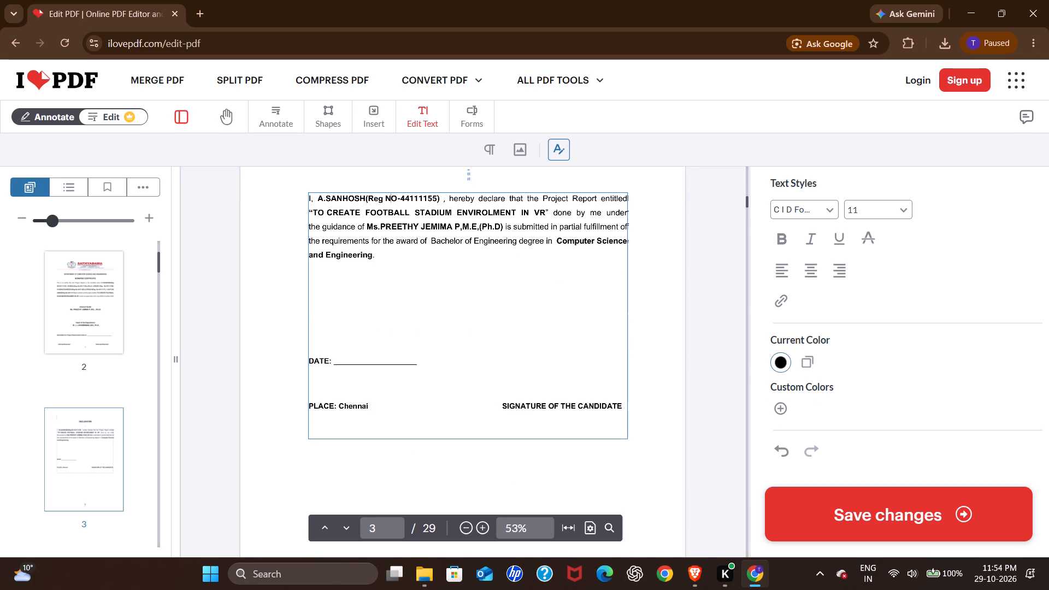
{"action": "scroll", "coordinate": [442, 406], "scroll_direction": "up", "scroll_amount": 13}
{"action": "scroll", "coordinate": [476, 395], "scroll_direction": "down", "scroll_amount": 2}
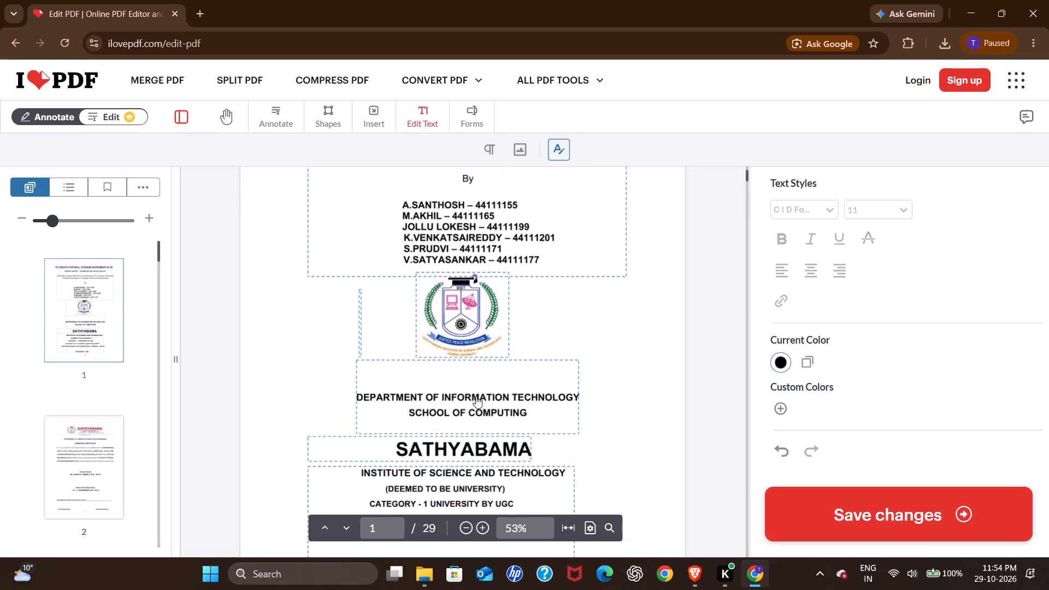
{"action": "scroll", "coordinate": [476, 396], "scroll_direction": "down", "scroll_amount": 5}
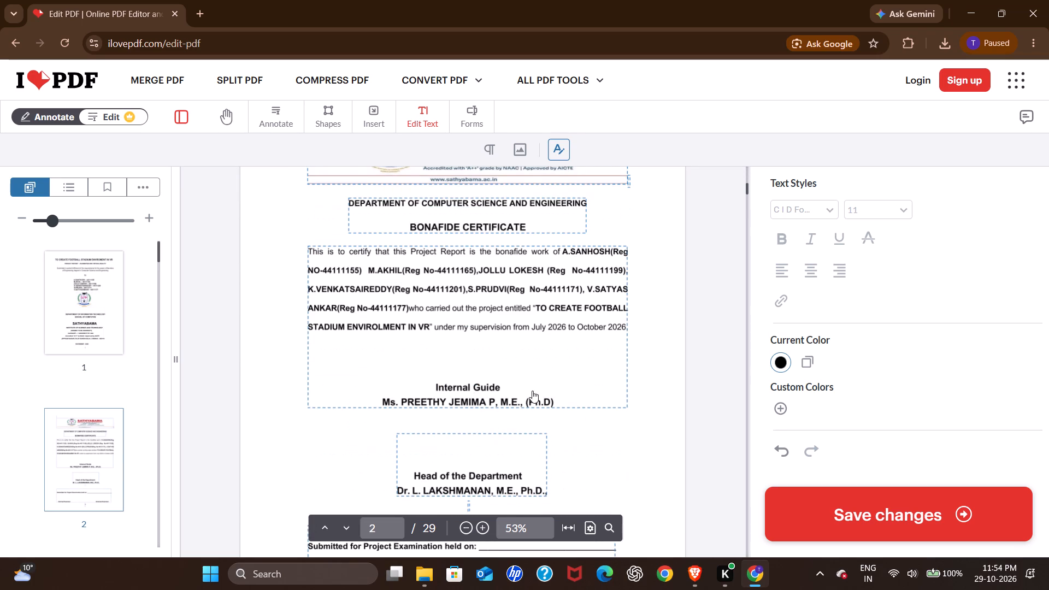
{"action": "scroll", "coordinate": [675, 413], "scroll_direction": "down", "scroll_amount": 2}
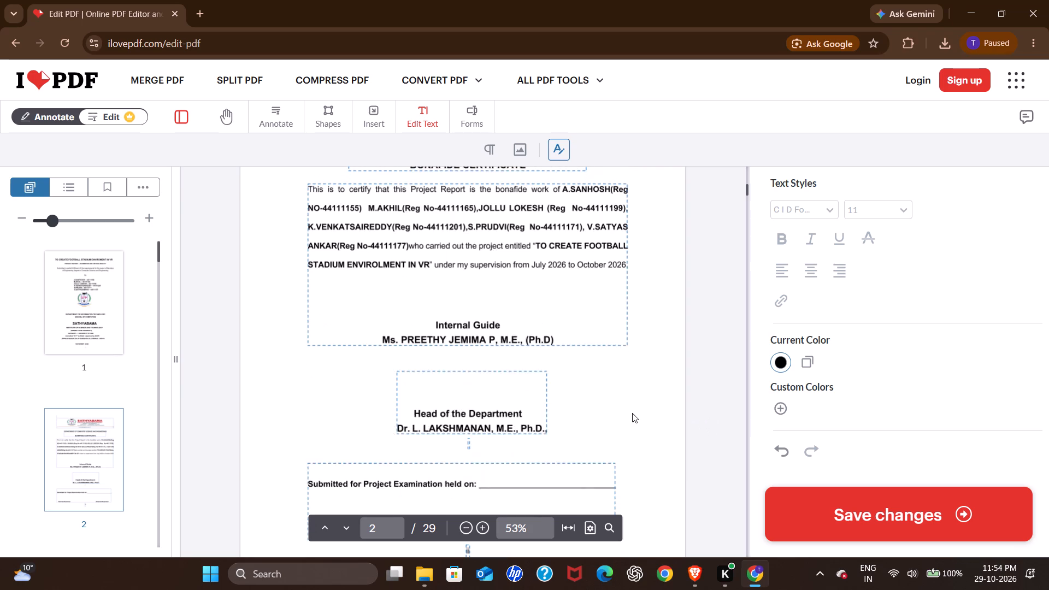
{"action": "scroll", "coordinate": [632, 413], "scroll_direction": "down", "scroll_amount": 4}
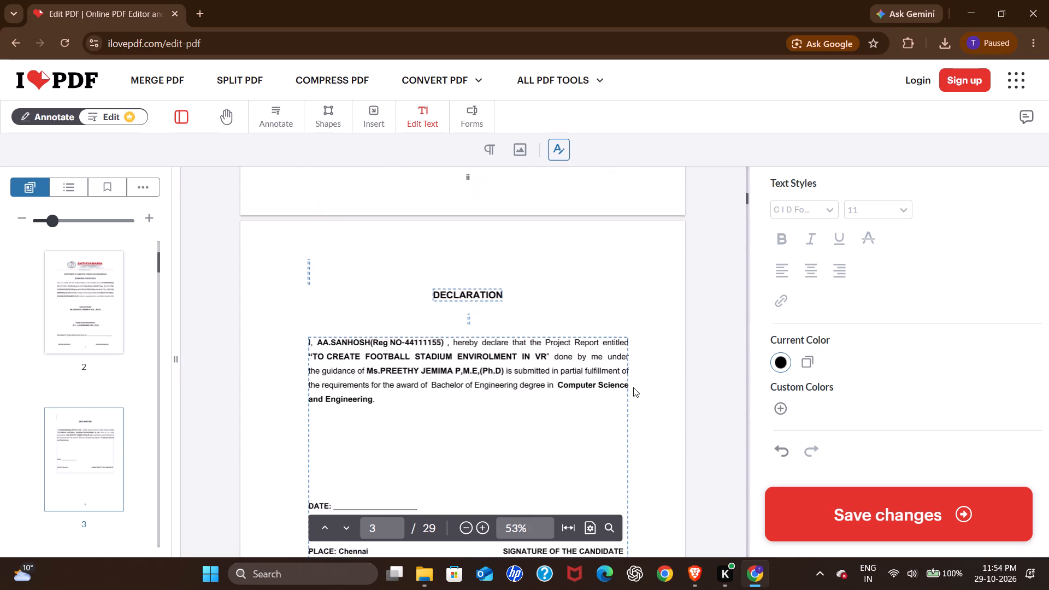
Remove the extra leading A's from the student's name in the page 3 Declaration, undoing a stray deletion in the guidance line.
{"action": "scroll", "coordinate": [633, 387], "scroll_direction": "down", "scroll_amount": 2}
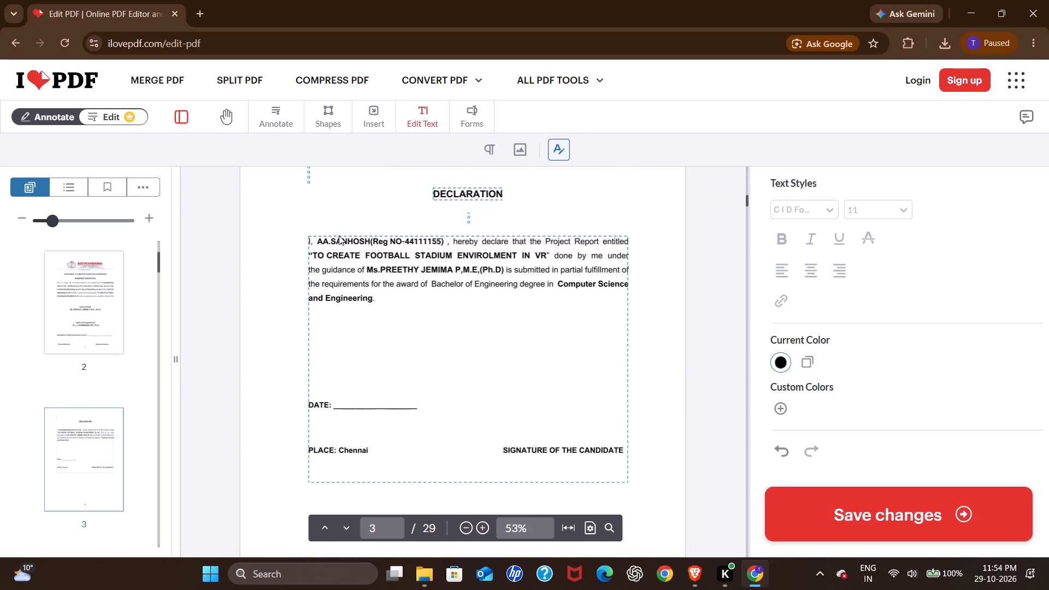
{"action": "double_click", "coordinate": [331, 239]}
{"action": "left_click", "coordinate": [327, 239]}
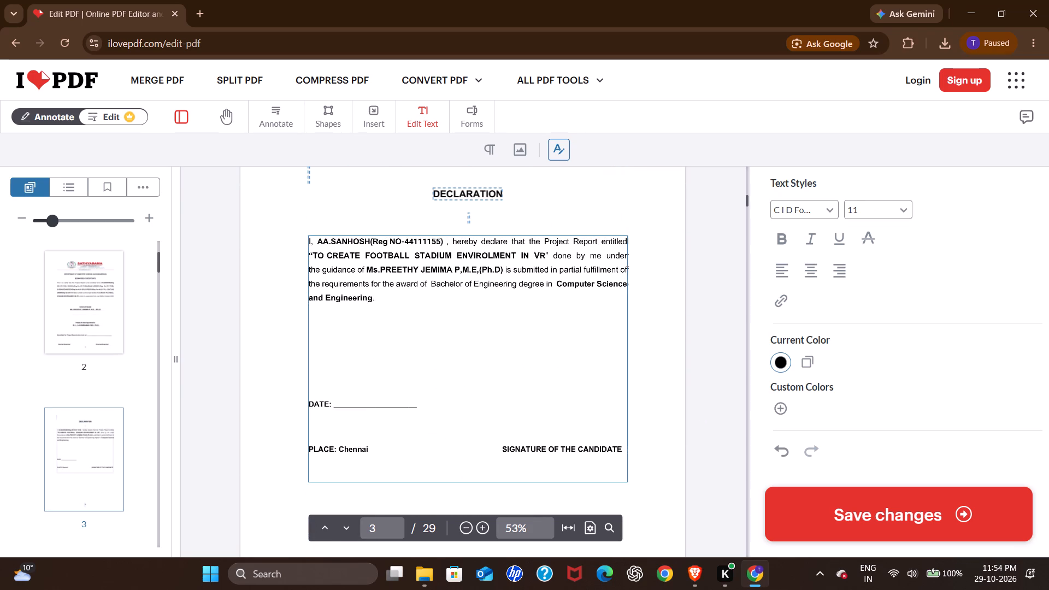
{"action": "left_click", "coordinate": [340, 271]}
{"action": "key", "text": "BackSpace"}
{"action": "key", "text": "ctrl+z"}
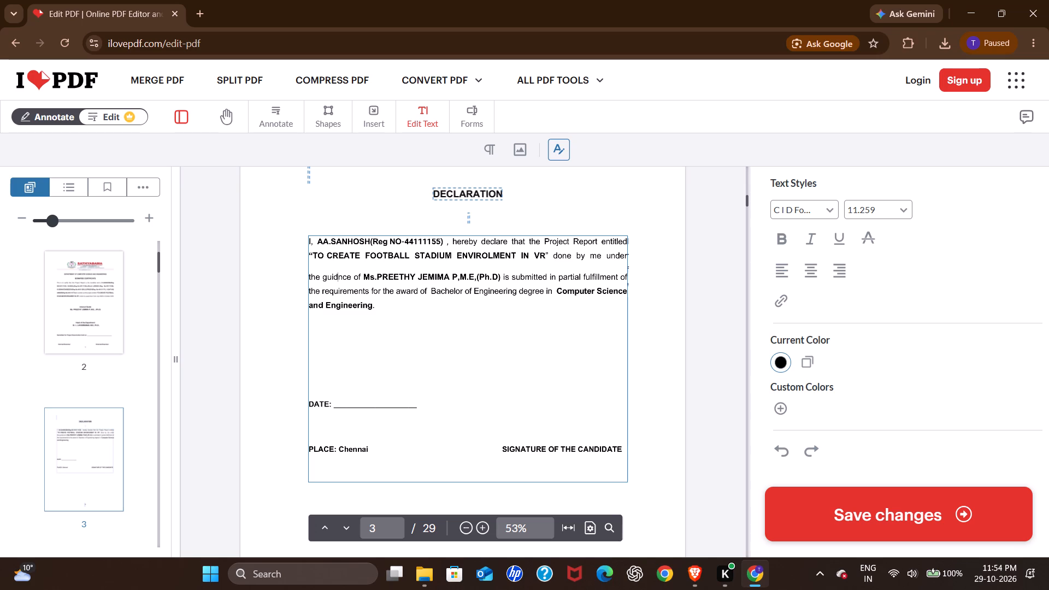
{"action": "key", "text": "ctrl+z"}
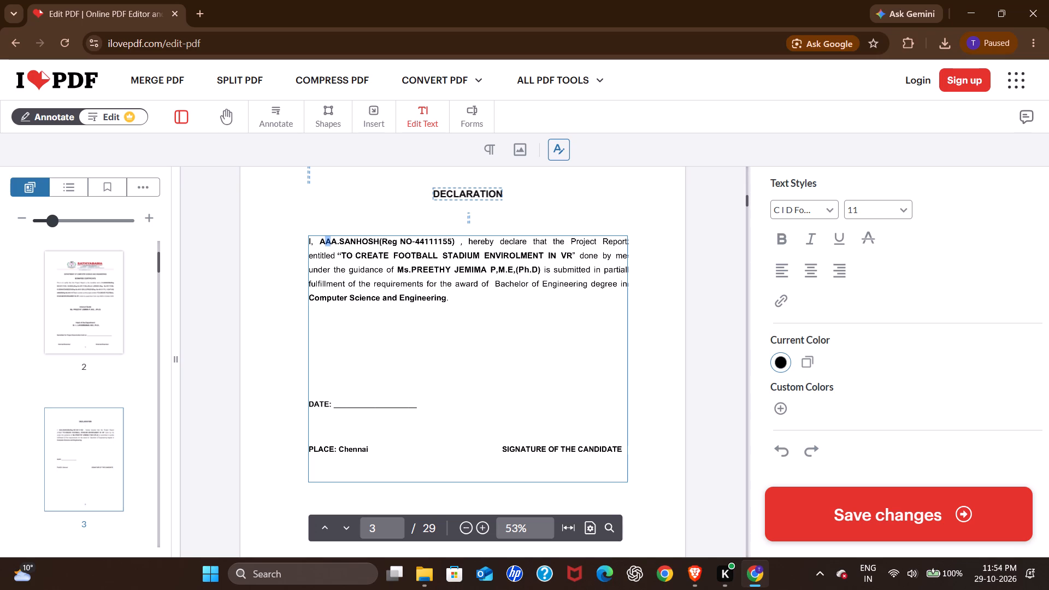
{"action": "left_click", "coordinate": [329, 243]}
{"action": "key", "text": "BackSpace"}
{"action": "key", "text": "BackSpace"}
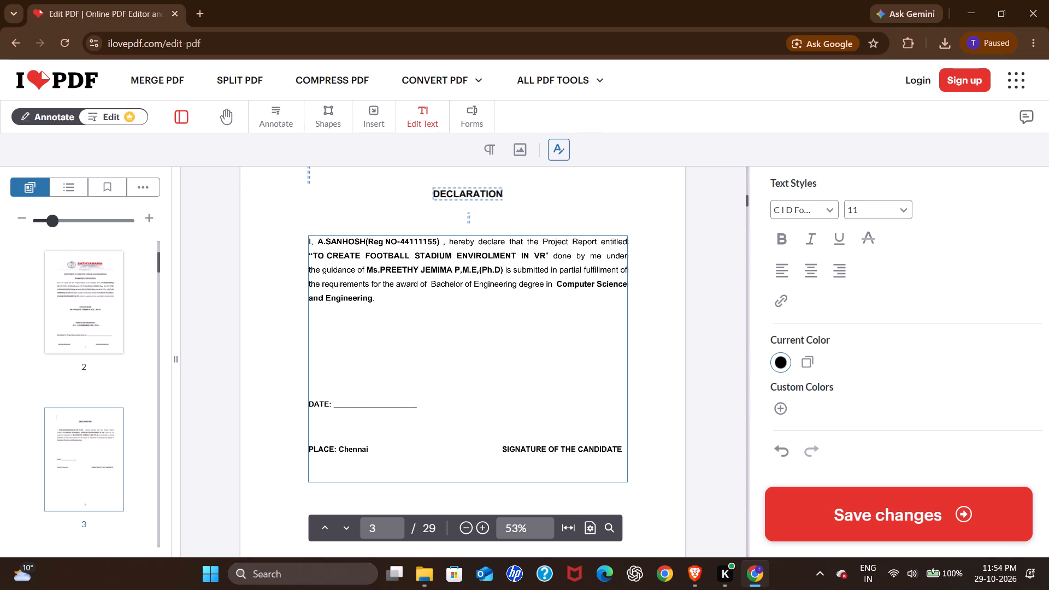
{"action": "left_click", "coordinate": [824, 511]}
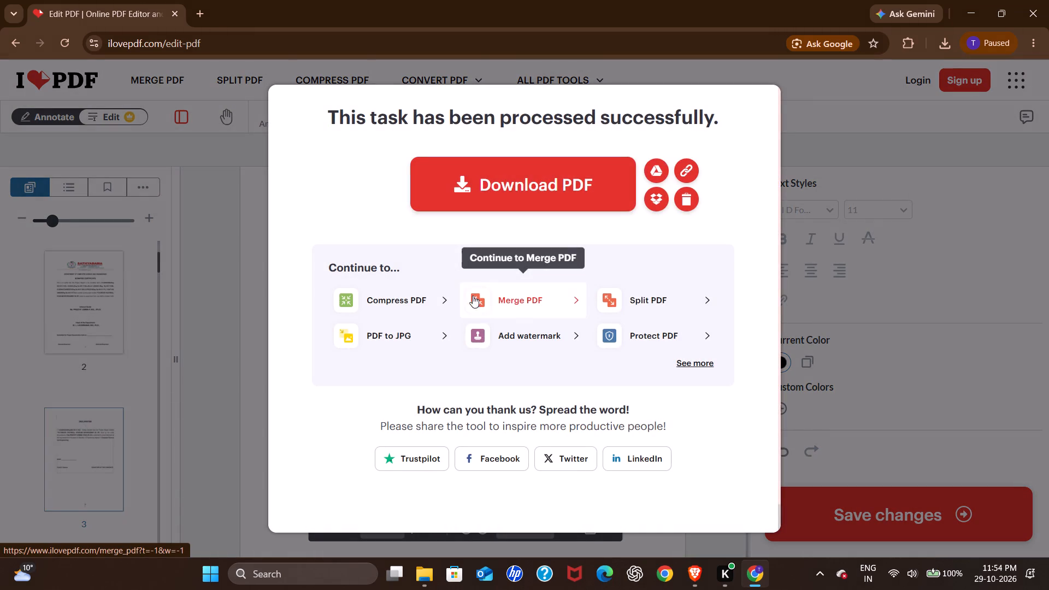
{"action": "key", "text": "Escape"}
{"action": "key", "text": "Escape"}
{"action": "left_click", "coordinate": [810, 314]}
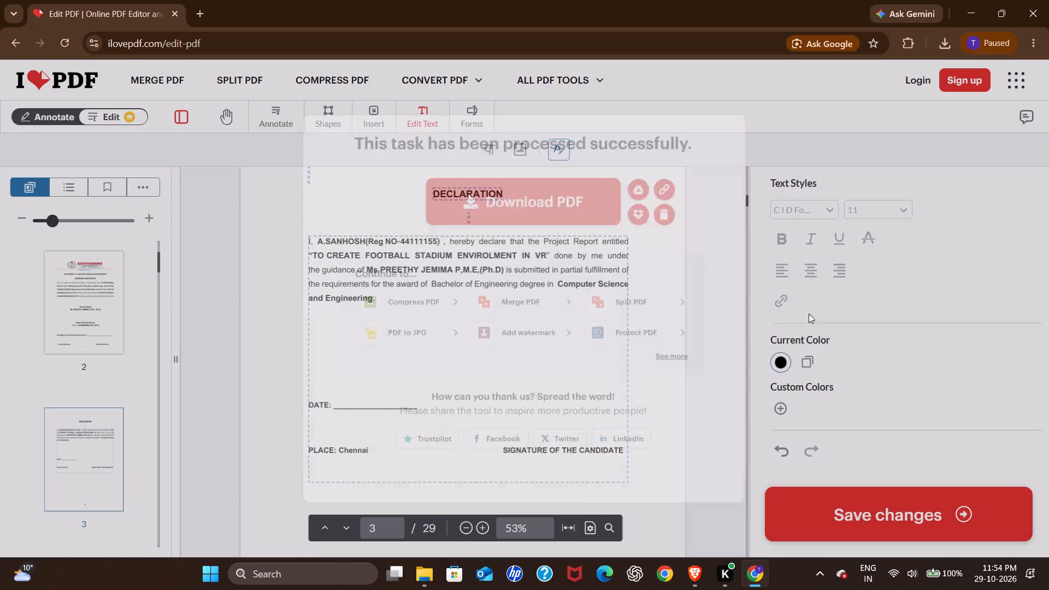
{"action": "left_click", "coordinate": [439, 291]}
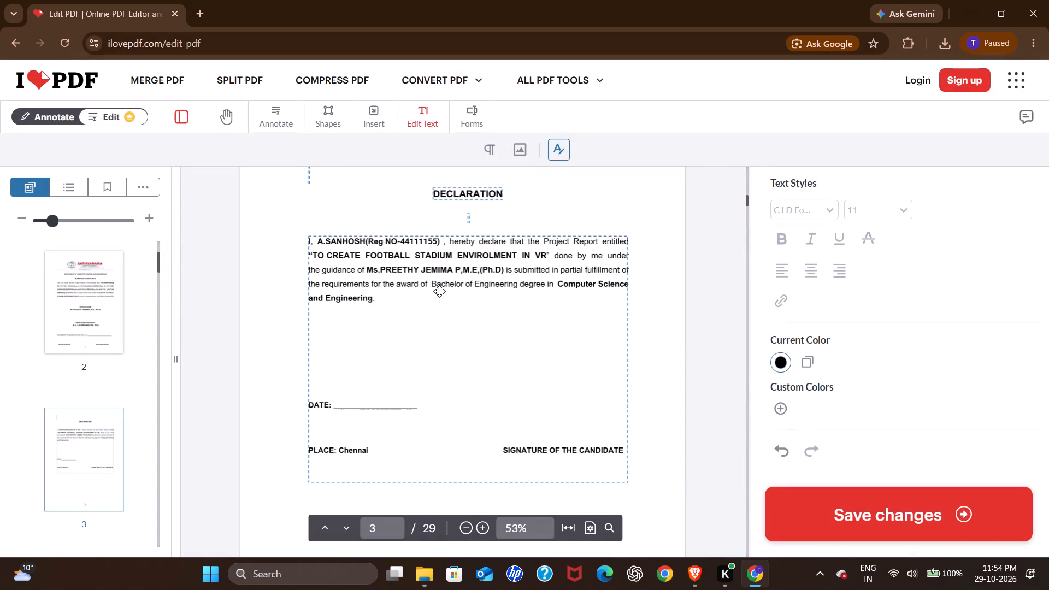
Save the edited PDF, download it and show the file in the Downloads folder.
{"action": "left_click", "coordinate": [857, 511]}
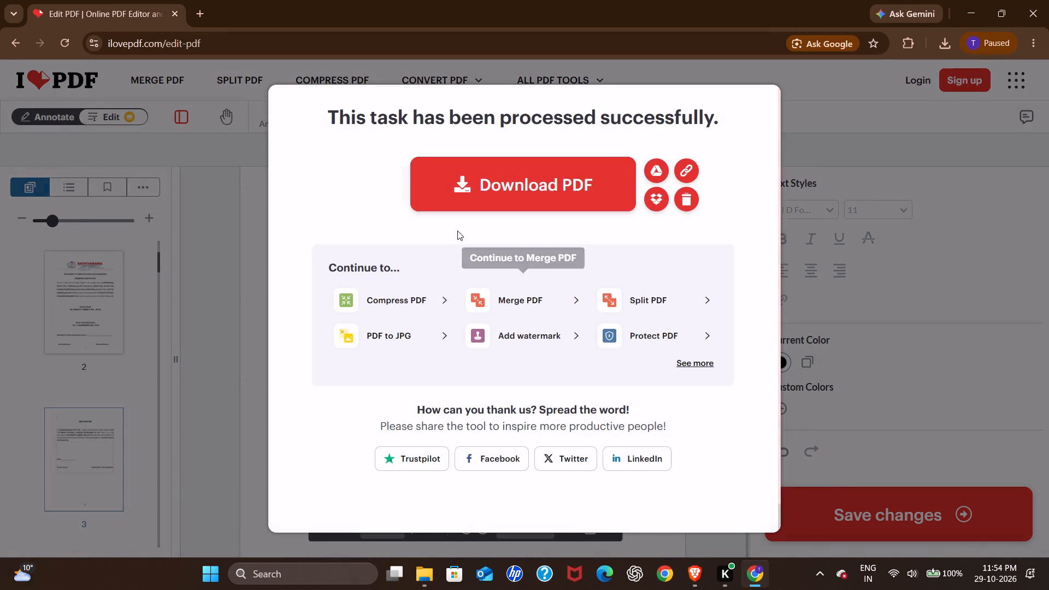
{"action": "left_click", "coordinate": [459, 205]}
{"action": "left_click", "coordinate": [913, 74]}
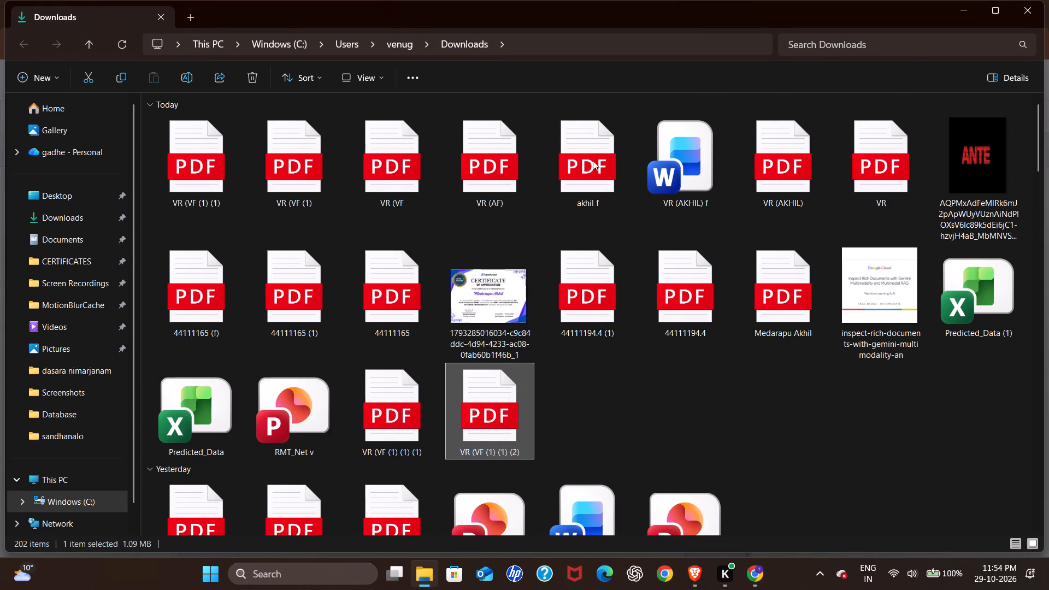
Open the downloaded VR (VF (1) (1) (2) PDF and check the student details through to the page 3 Declaration.
{"action": "double_click", "coordinate": [485, 403]}
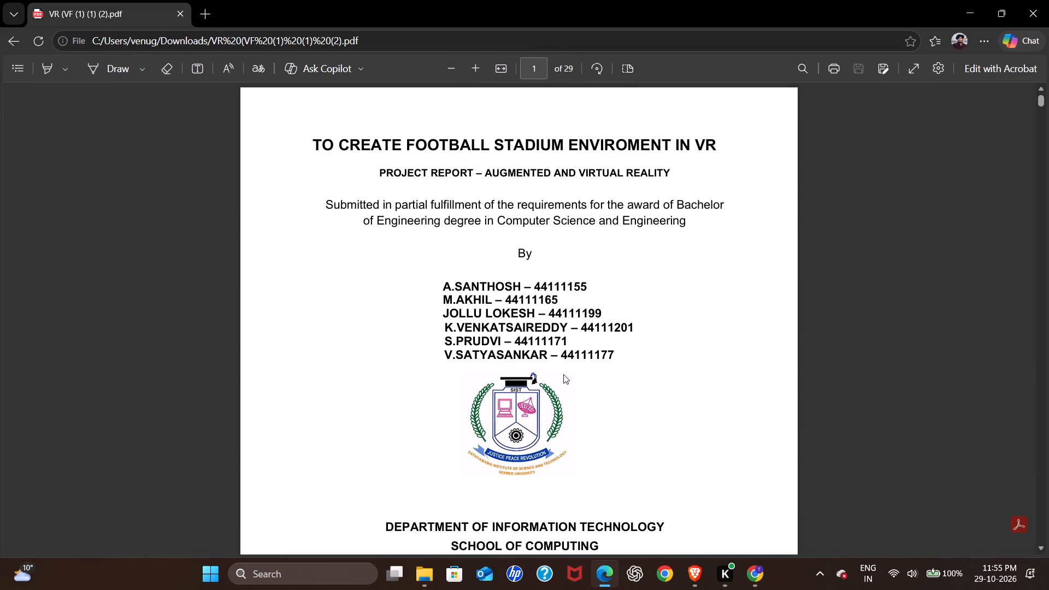
{"action": "scroll", "coordinate": [562, 374], "scroll_direction": "down", "scroll_amount": 9}
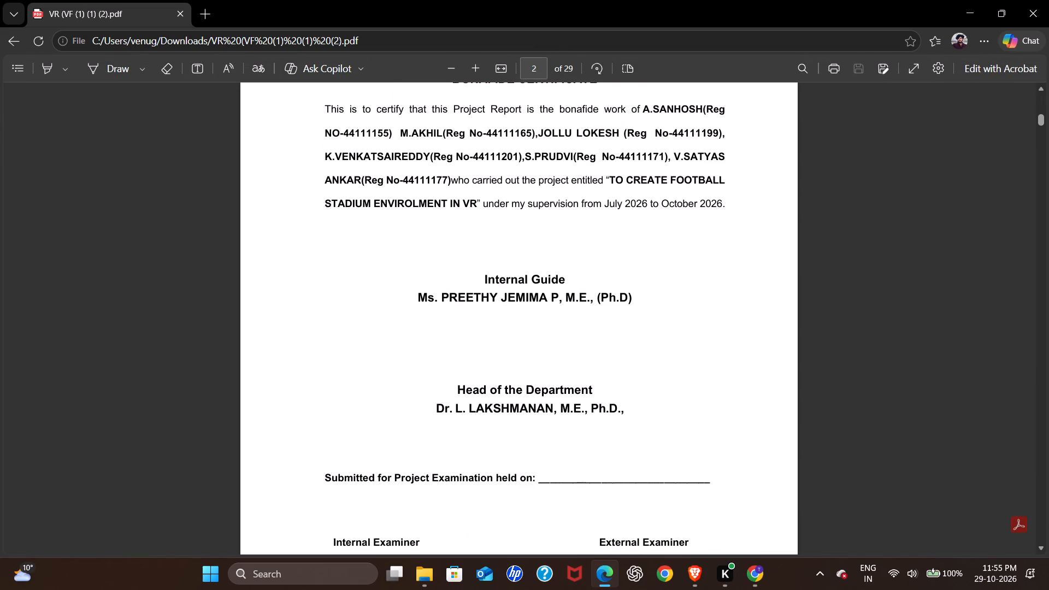
{"action": "scroll", "coordinate": [555, 377], "scroll_direction": "down", "scroll_amount": 6}
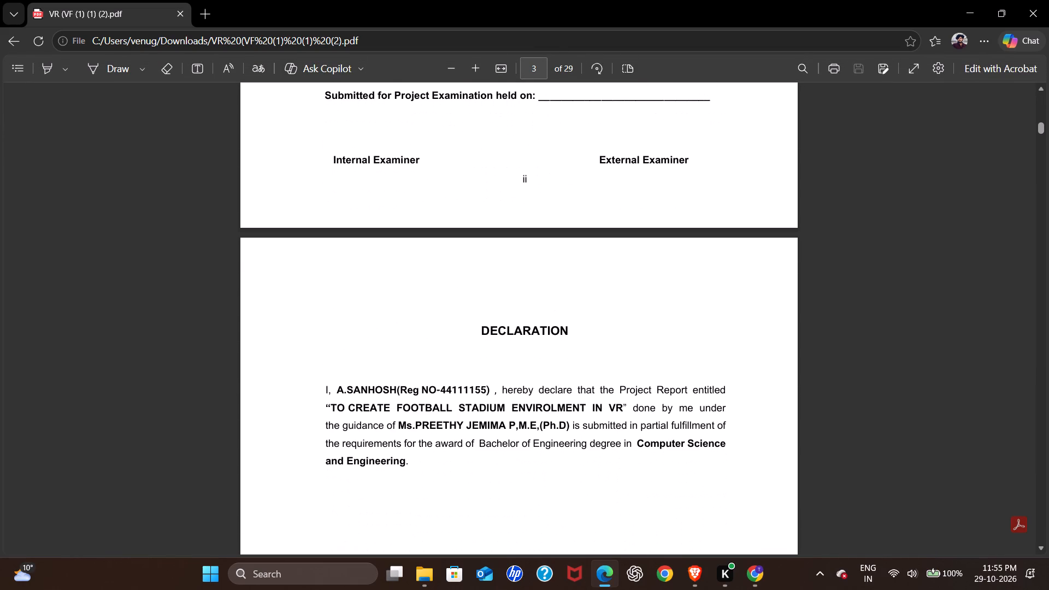
Open the earlier VR (VF (1) (1) (1) PDF from Downloads, check the name in its Declaration, and close it.
{"action": "key", "text": "alt+Tab"}
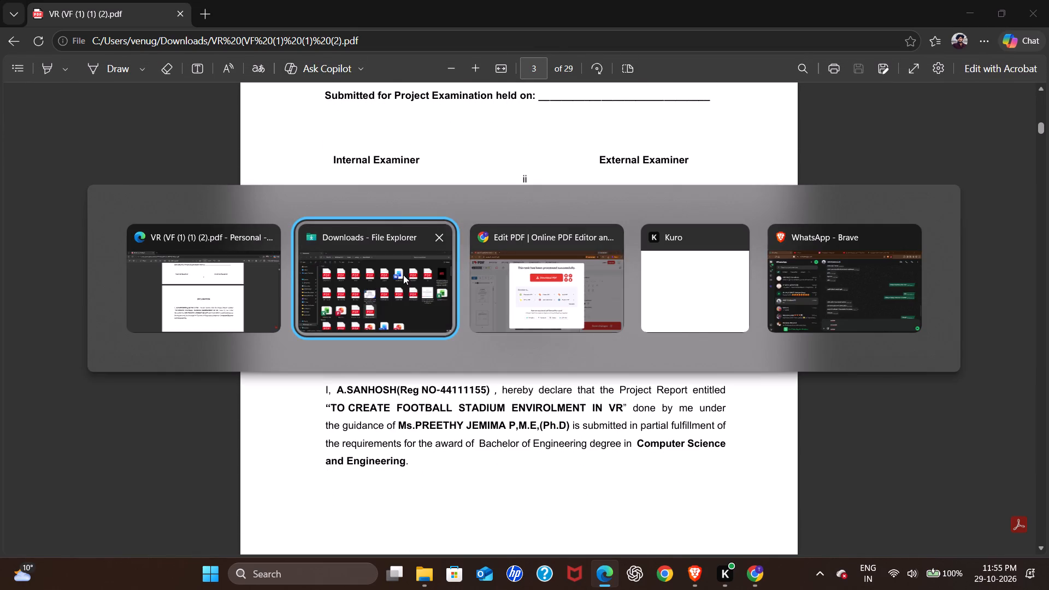
{"action": "double_click", "coordinate": [404, 403]}
{"action": "scroll", "coordinate": [490, 358], "scroll_direction": "down", "scroll_amount": 11}
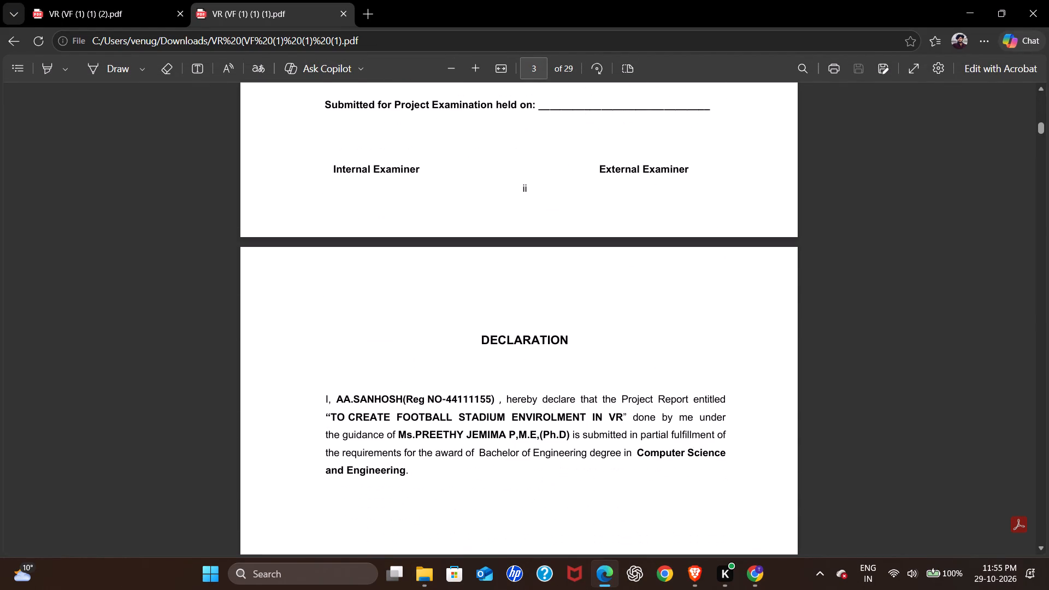
{"action": "left_click", "coordinate": [1048, 0]}
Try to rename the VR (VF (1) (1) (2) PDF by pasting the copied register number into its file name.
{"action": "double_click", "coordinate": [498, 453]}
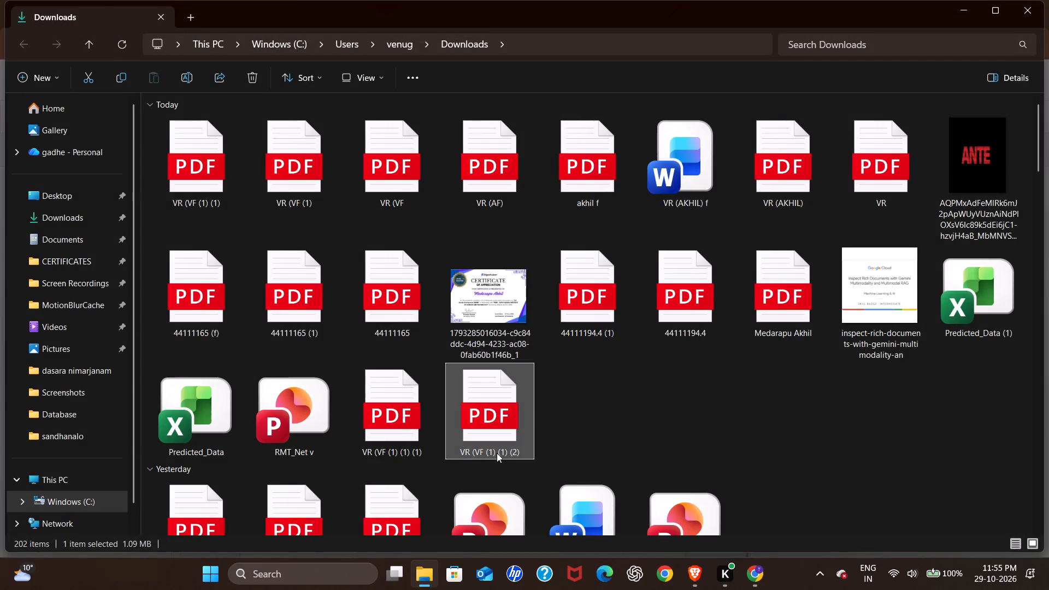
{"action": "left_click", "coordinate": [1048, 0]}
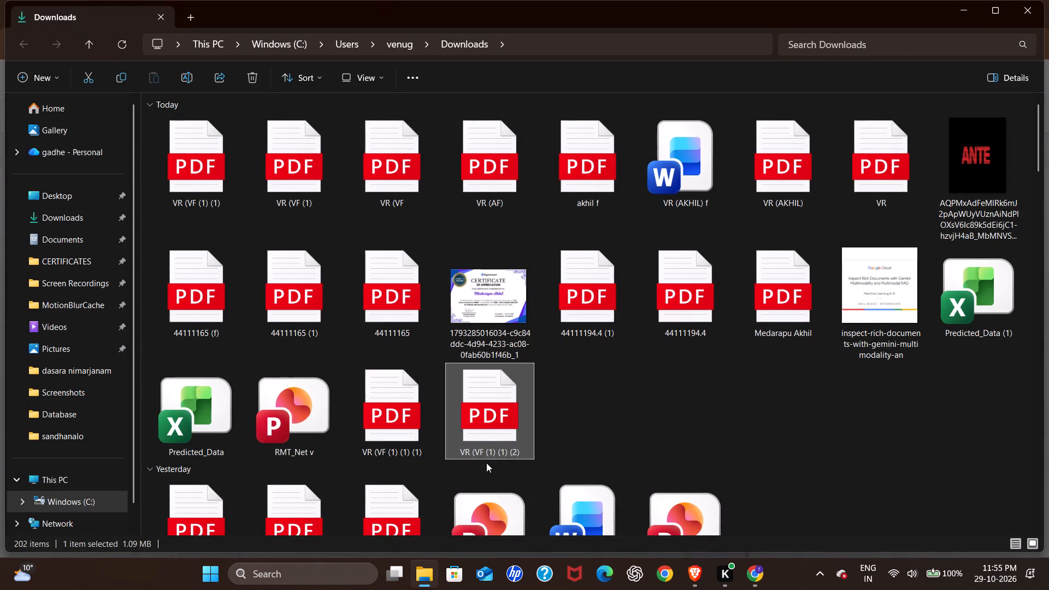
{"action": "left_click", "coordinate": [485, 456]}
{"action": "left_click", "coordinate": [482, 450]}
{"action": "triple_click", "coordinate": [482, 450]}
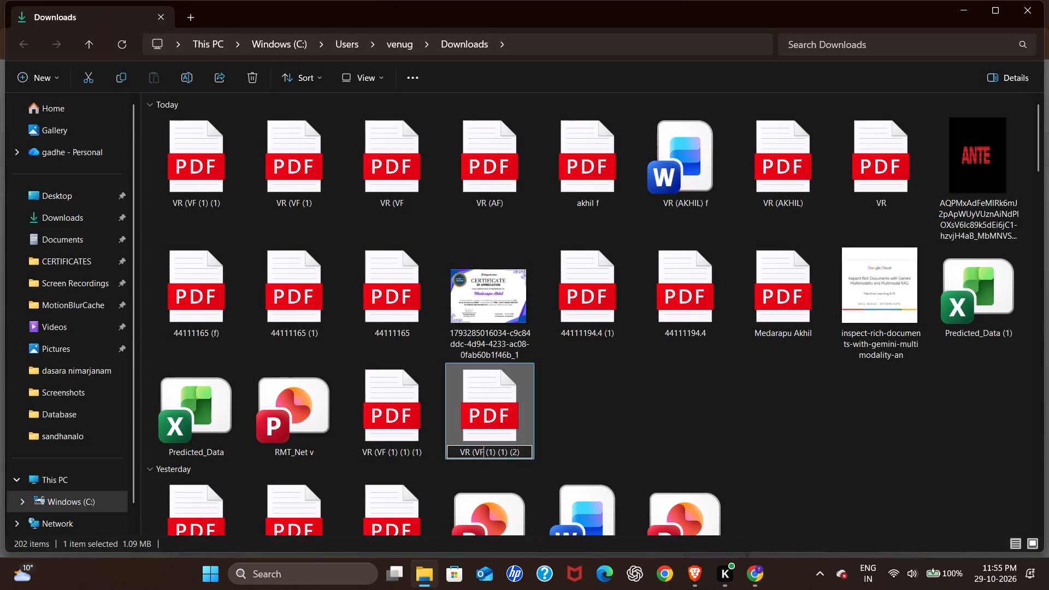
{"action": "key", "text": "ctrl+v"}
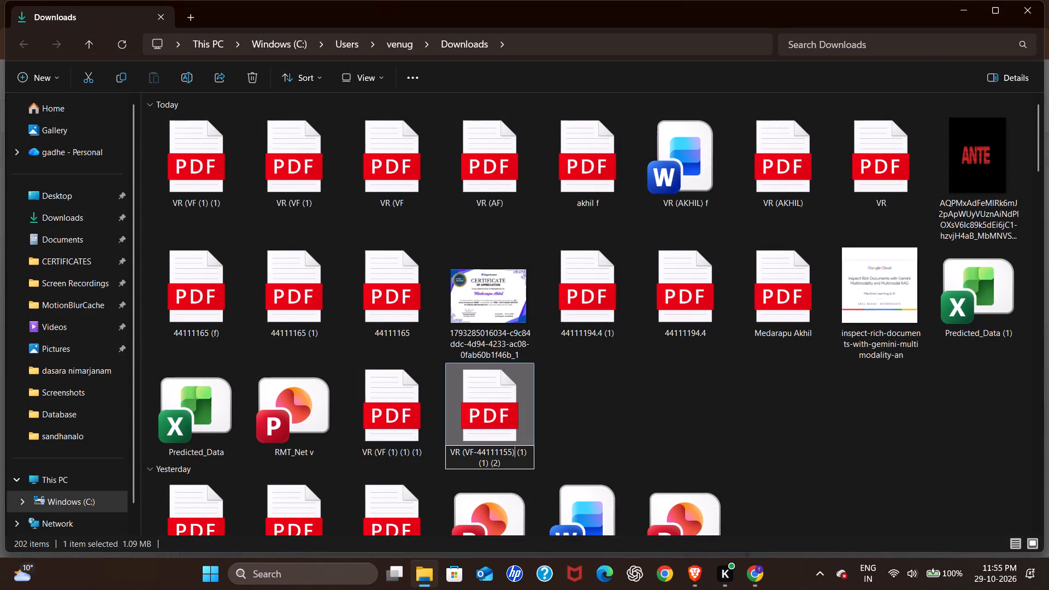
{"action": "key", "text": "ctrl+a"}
Copy the student's name without the initial from the Declaration in the online editor and rename the latest downloaded PDF as SANHOSH.
{"action": "key", "text": "alt+Tab"}
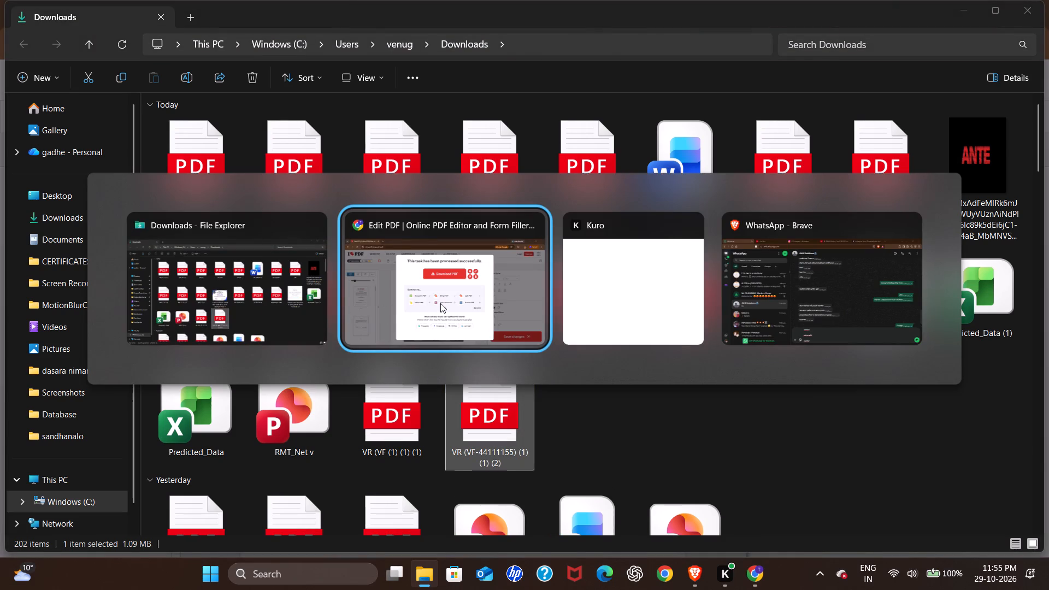
{"action": "left_click", "coordinate": [823, 172]}
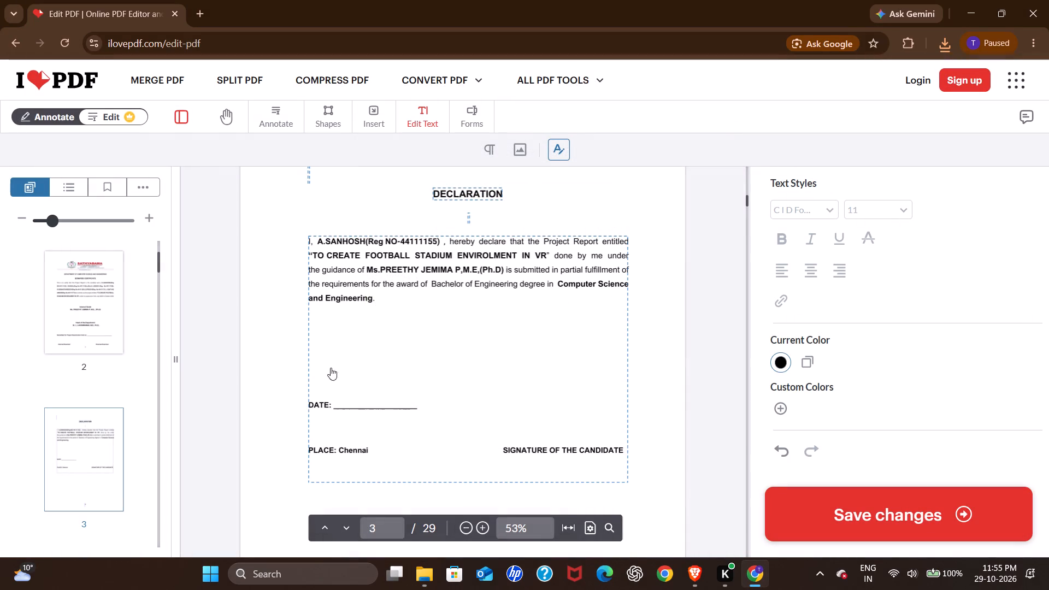
{"action": "triple_click", "coordinate": [332, 237]}
{"action": "double_click", "coordinate": [340, 242]}
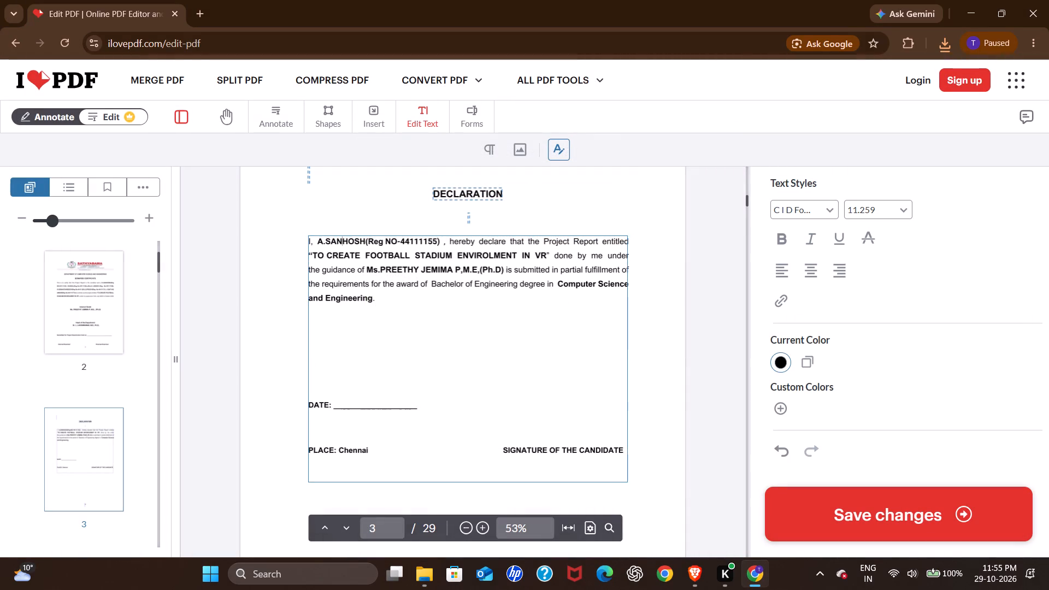
{"action": "key", "text": "ctrl+c"}
{"action": "key", "text": "alt+Tab"}
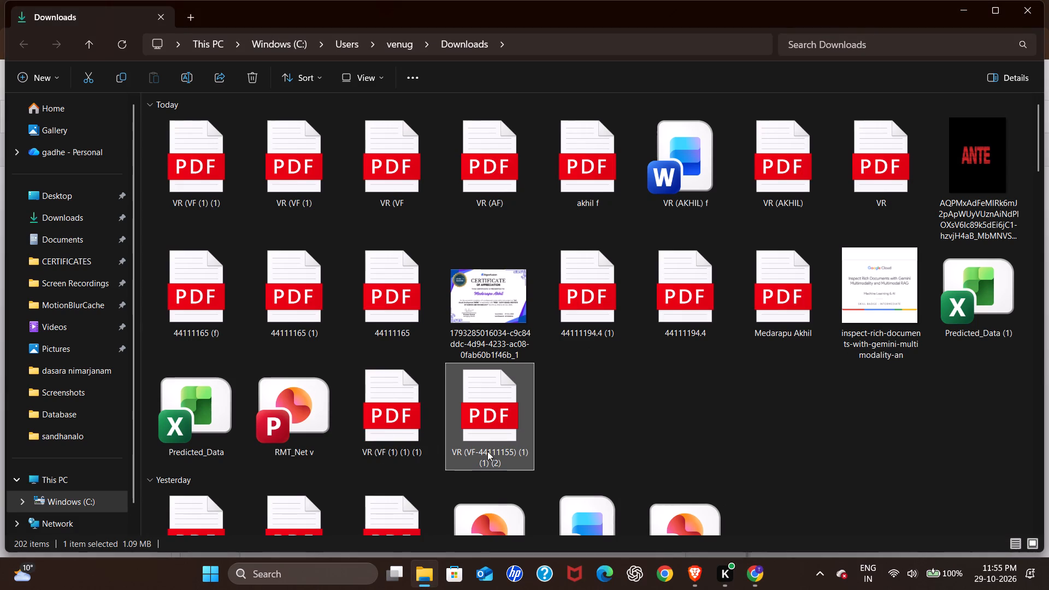
{"action": "triple_click", "coordinate": [487, 451]}
{"action": "left_click", "coordinate": [488, 451]}
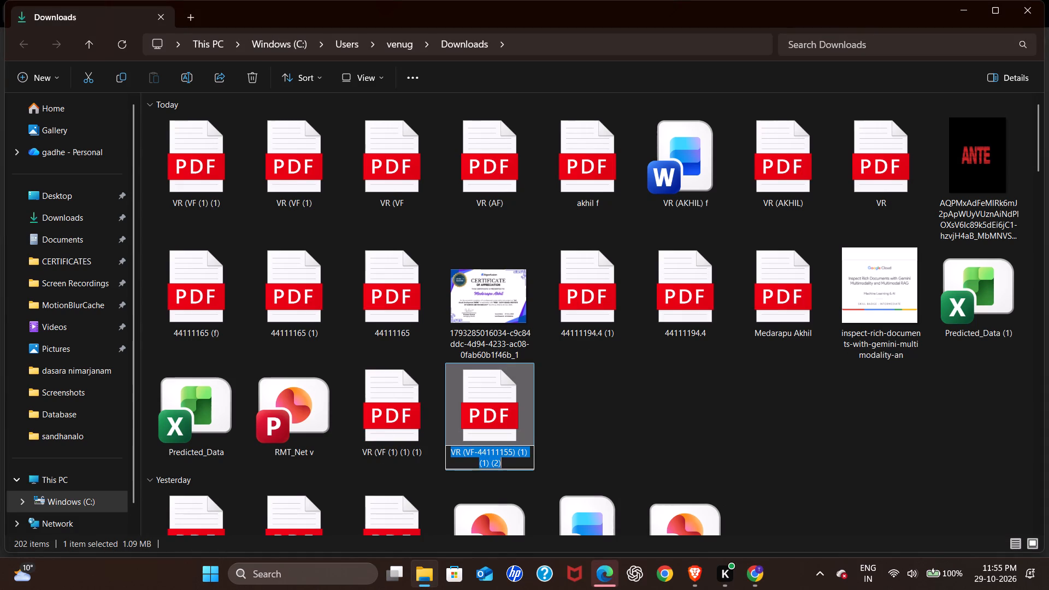
{"action": "key", "text": "ctrl+v"}
{"action": "key", "text": "Return"}
Delete the VR (VF (1) (1) (1), VR (VF (1) (1), VR (VF (1), VR (VF and VR (AF) PDFs from Downloads.
{"action": "left_click", "coordinate": [397, 414]}
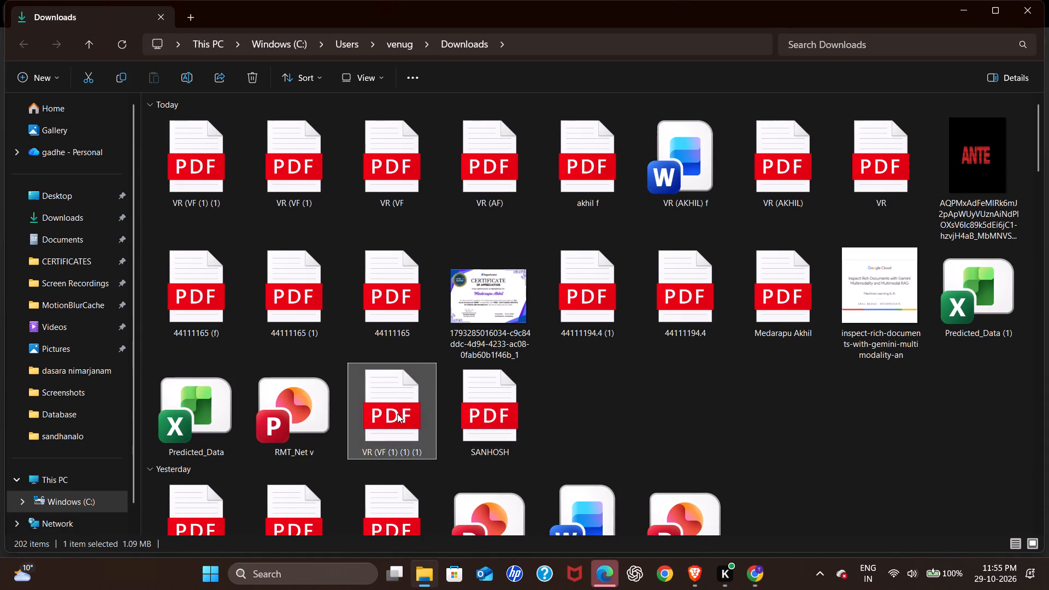
{"action": "key", "text": "Delete"}
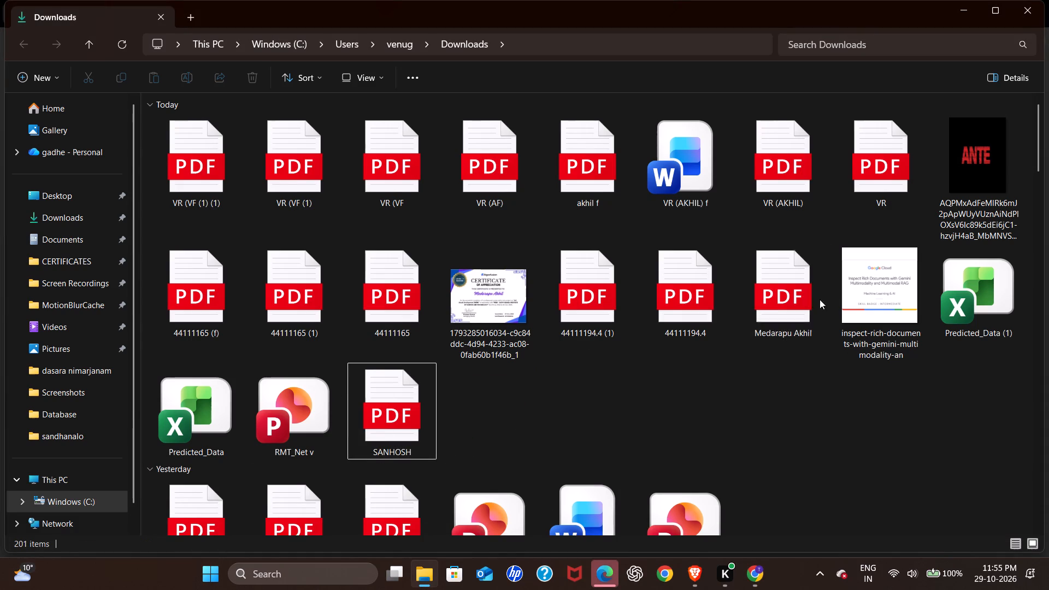
{"action": "left_click", "coordinate": [810, 301]}
{"action": "left_click", "coordinate": [587, 302]}
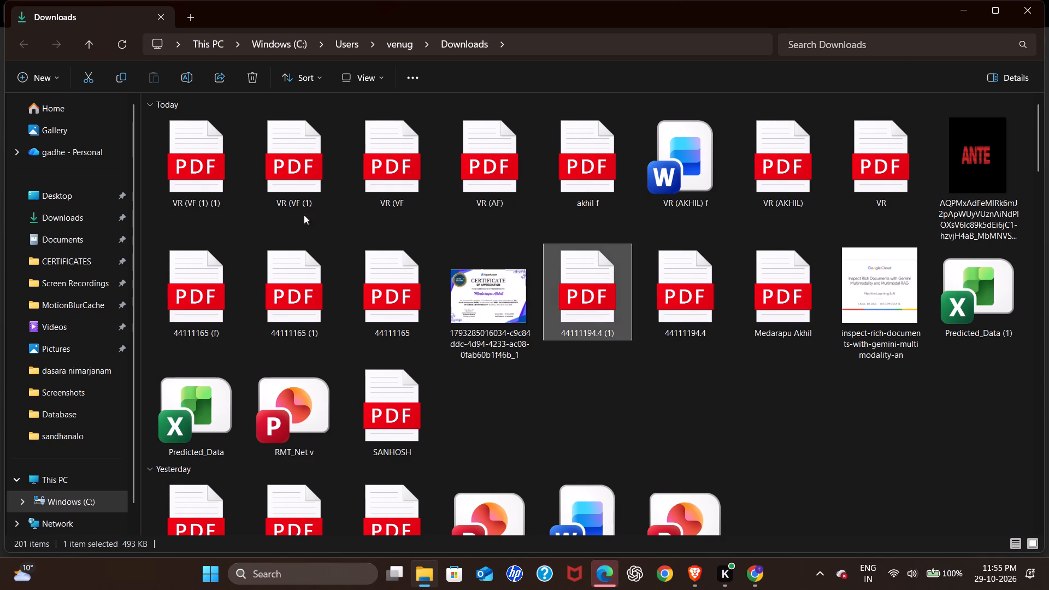
{"action": "left_click", "coordinate": [204, 181]}
{"action": "key", "text": "Delete"}
{"action": "left_click", "coordinate": [204, 180]}
{"action": "key", "text": "Delete"}
{"action": "left_click", "coordinate": [204, 180]}
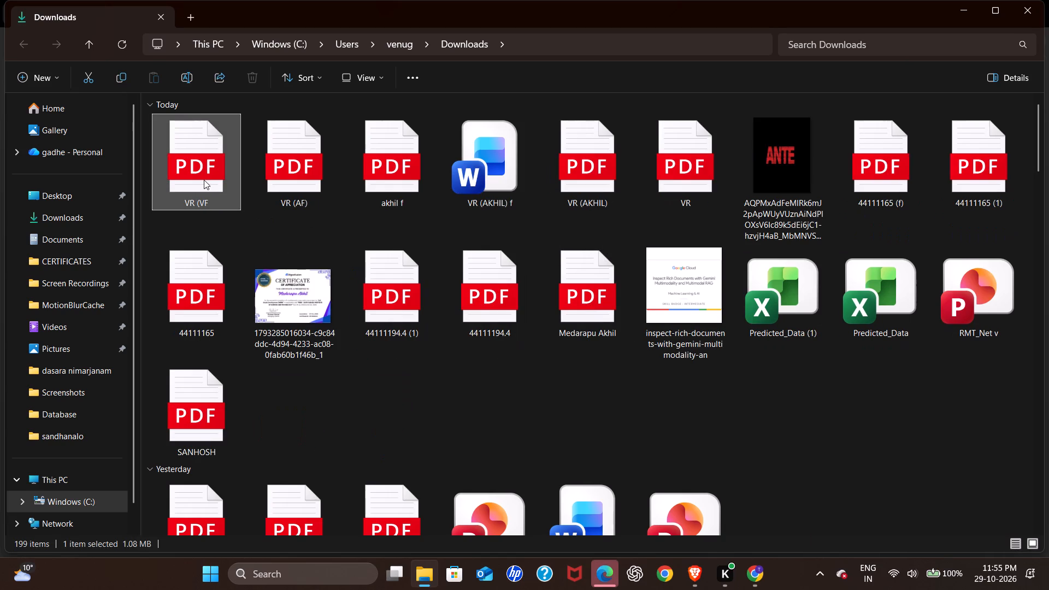
{"action": "key", "text": "Delete"}
{"action": "left_click", "coordinate": [204, 180]}
{"action": "key", "text": "Delete"}
Delete the akhil f, VR (AKHIL) f, VR (AKHIL) and VR files from today's group in Downloads.
{"action": "left_click", "coordinate": [204, 180]}
{"action": "key", "text": "Delete"}
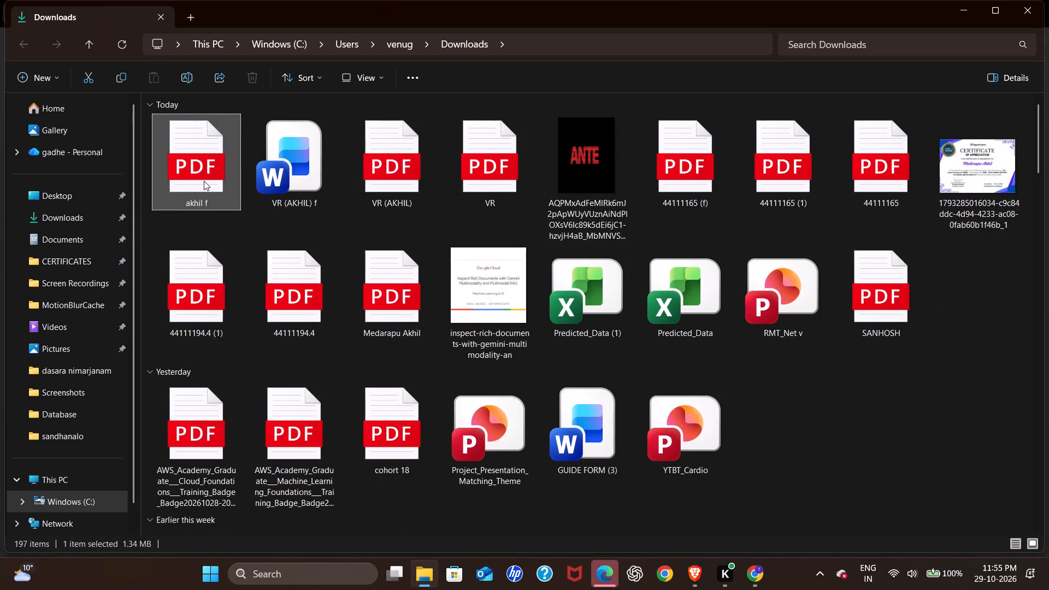
{"action": "left_click", "coordinate": [204, 181]}
{"action": "key", "text": "Delete"}
{"action": "left_click", "coordinate": [202, 178]}
{"action": "key", "text": "Delete"}
{"action": "left_click", "coordinate": [202, 178]}
{"action": "key", "text": "Delete"}
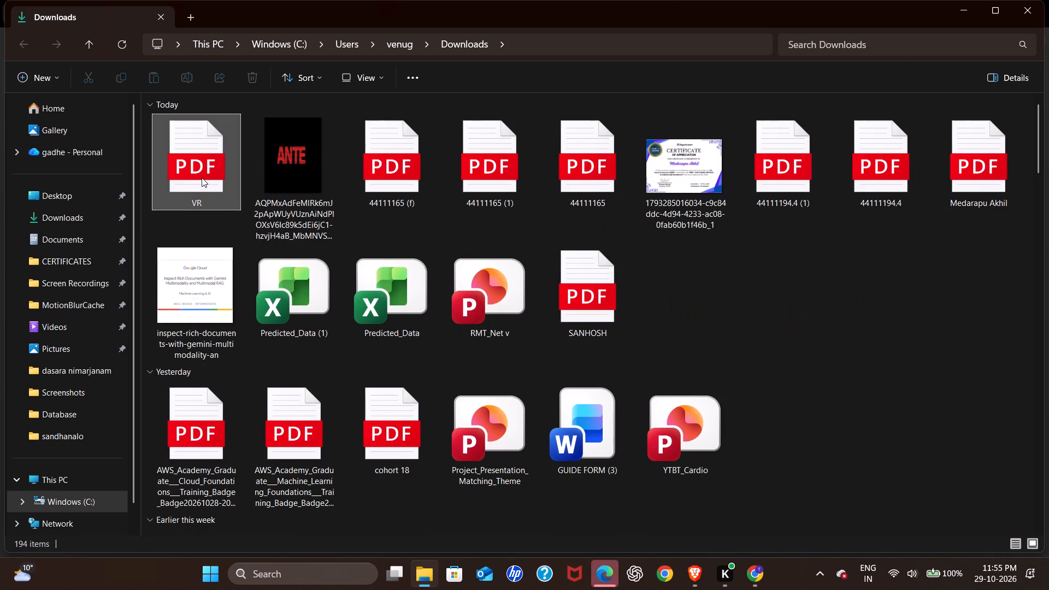
{"action": "left_click", "coordinate": [509, 311]}
Switch to iLovePDF in Chrome, restart the Edit PDF tool from the home page and choose a PDF file to edit.
{"action": "key", "text": "alt+Tab"}
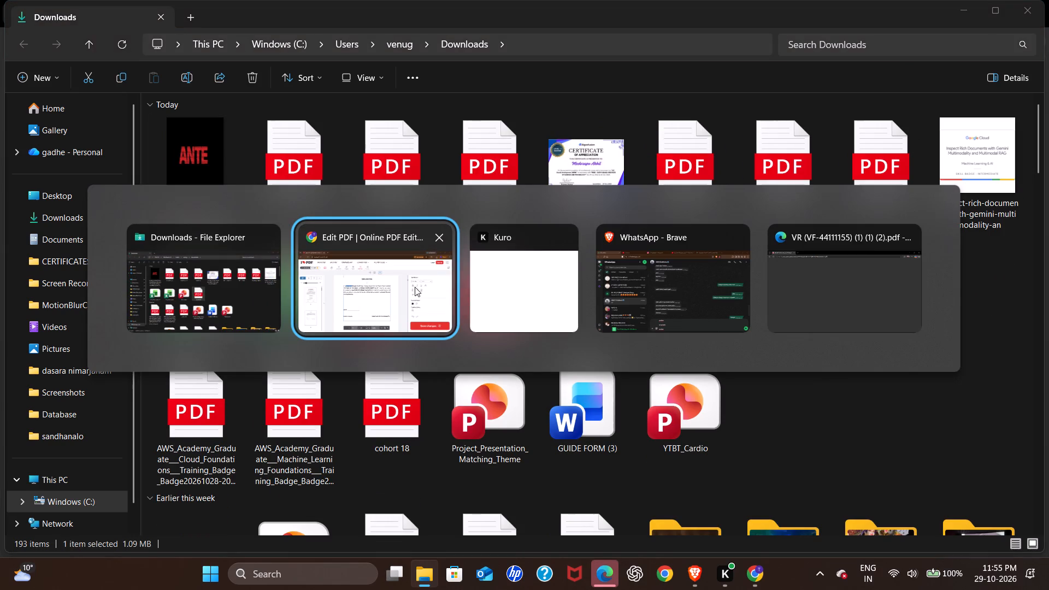
{"action": "left_click", "coordinate": [417, 277], "text": "alt"}
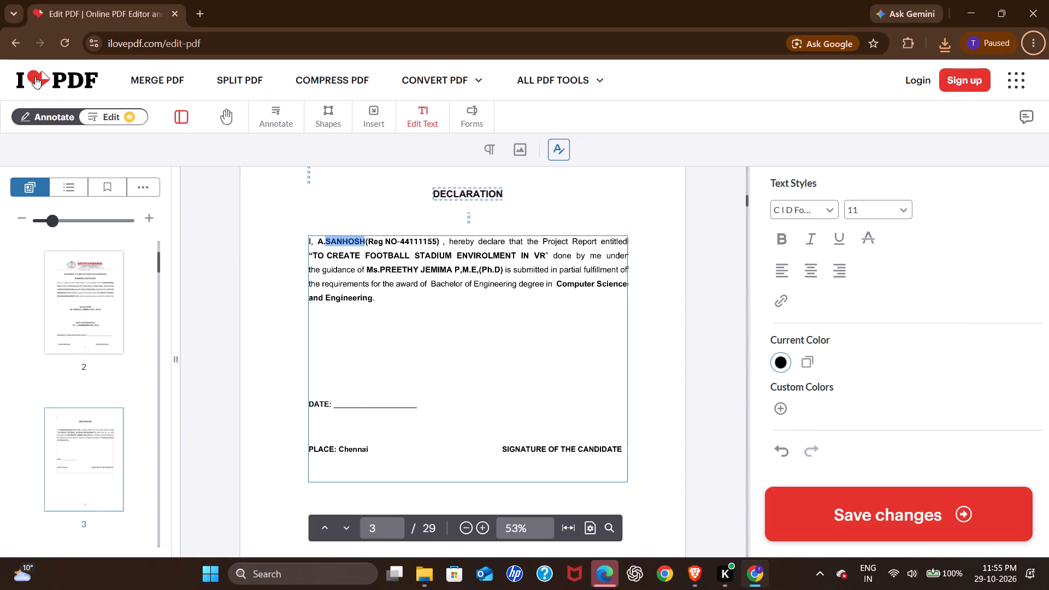
{"action": "double_click", "coordinate": [35, 76]}
{"action": "key", "text": "alt+Tab"}
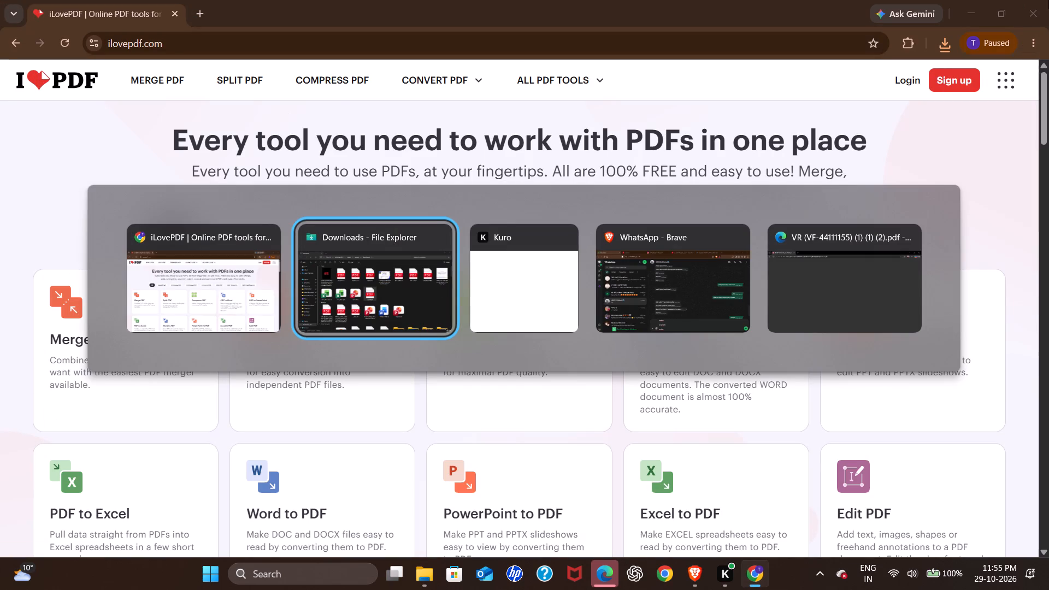
{"action": "left_click", "coordinate": [996, 11], "text": "alt"}
{"action": "left_click", "coordinate": [941, 456]}
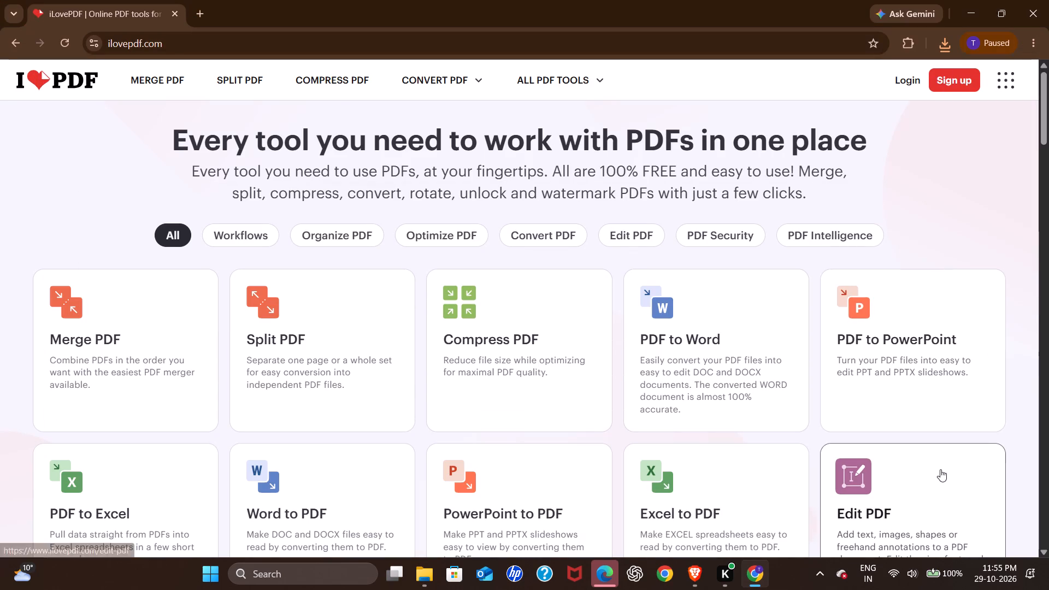
{"action": "left_click", "coordinate": [500, 248]}
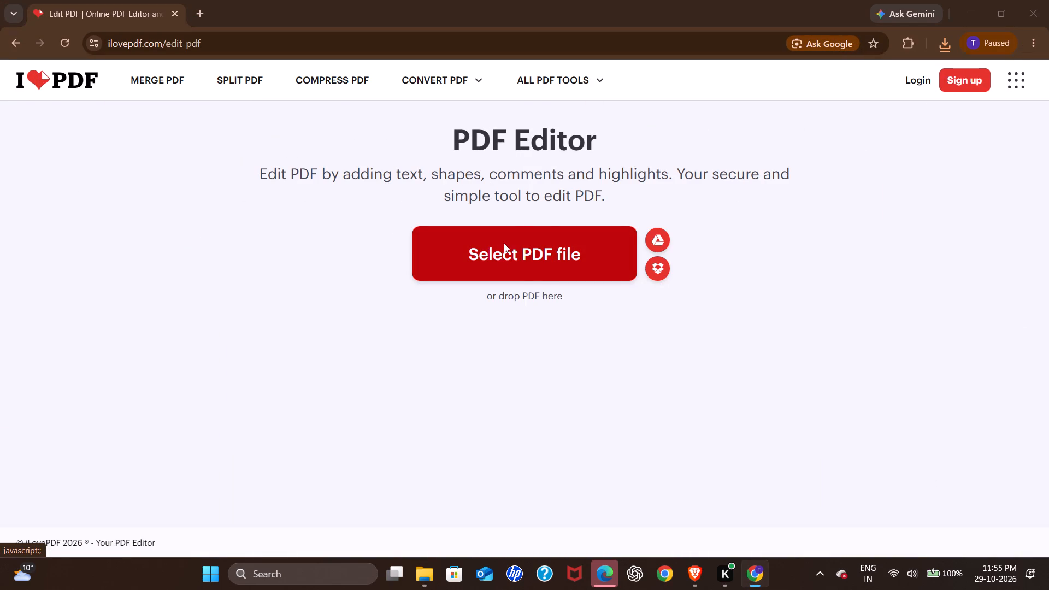
{"action": "double_click", "coordinate": [175, 155]}
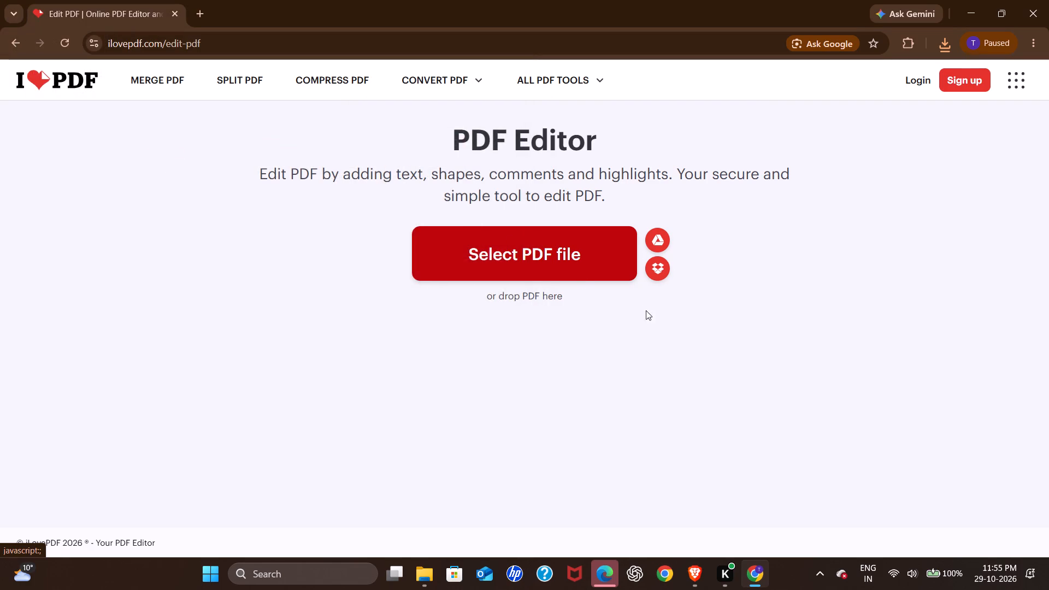
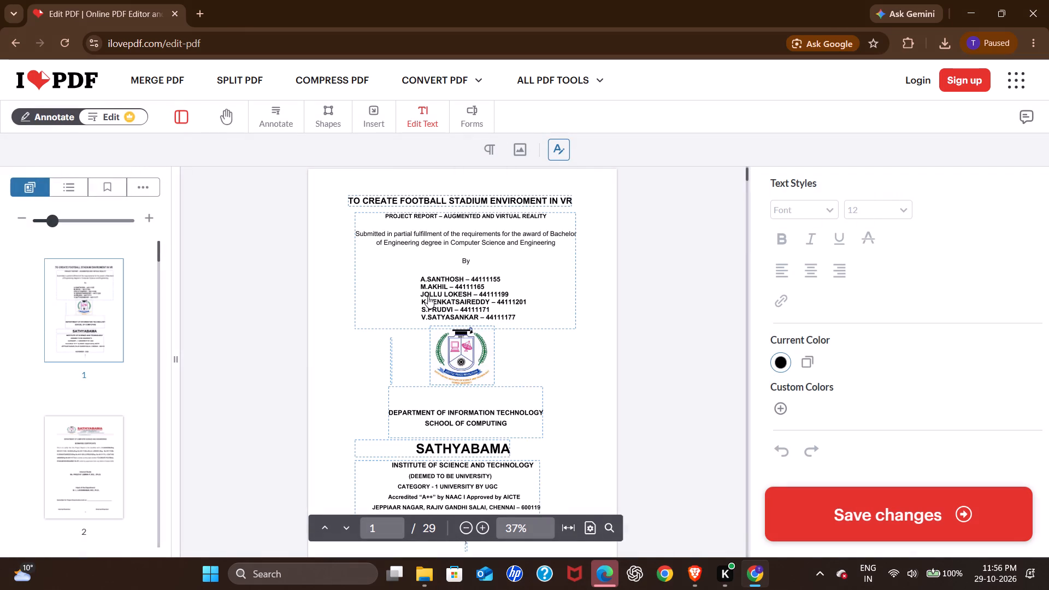
Cut the fifth student's line from the cover page list and paste it into the first student's line after the initial.
{"action": "double_click", "coordinate": [482, 524], "text": "alt"}
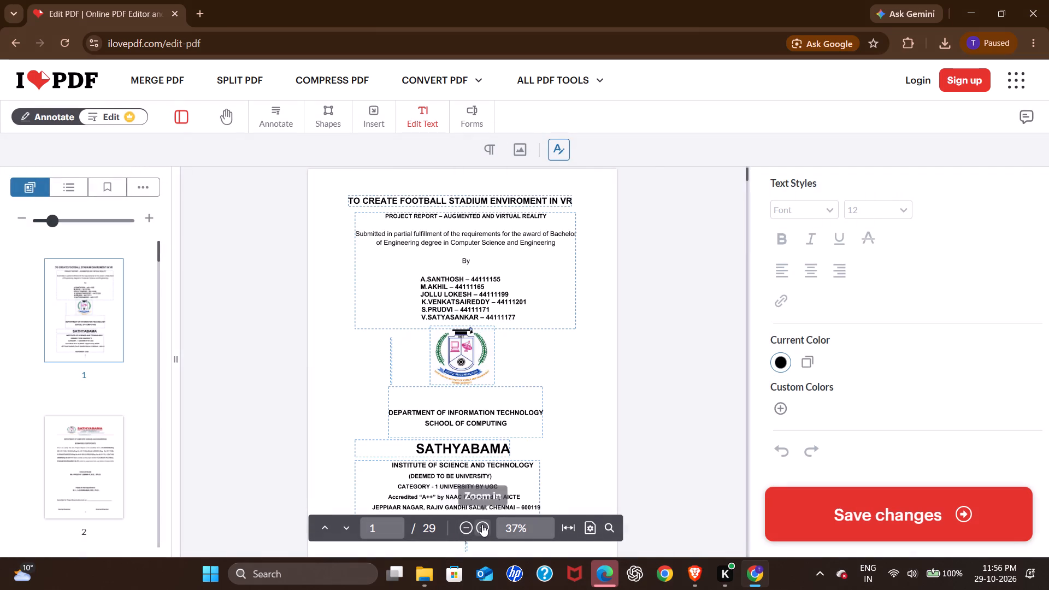
{"action": "triple_click", "coordinate": [427, 388], "text": "alt"}
{"action": "left_click", "coordinate": [427, 388], "text": "alt"}
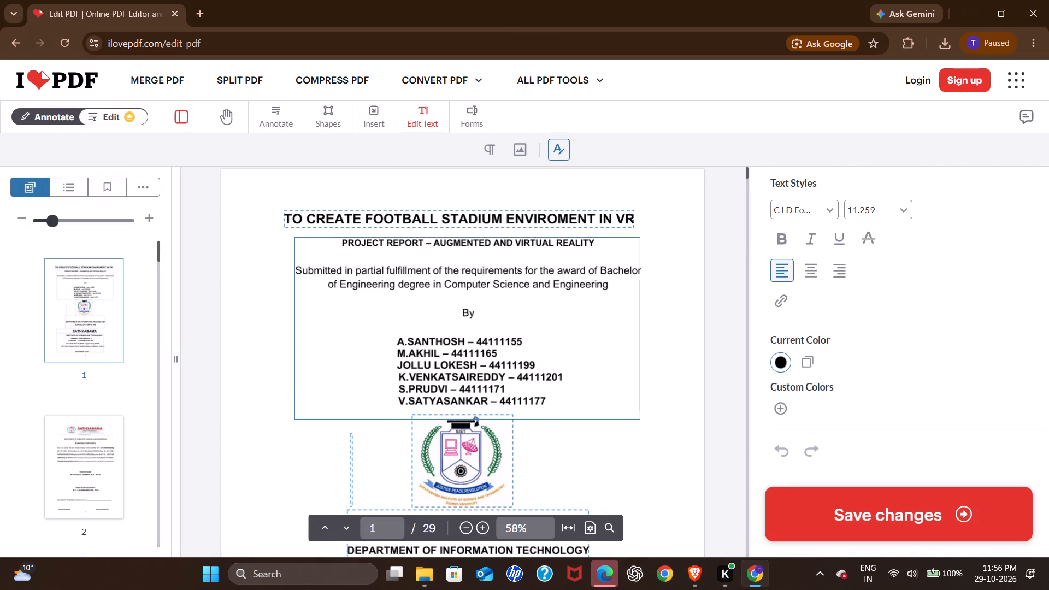
{"action": "key", "text": "ctrl+c"}
{"action": "key", "text": "BackSpace"}
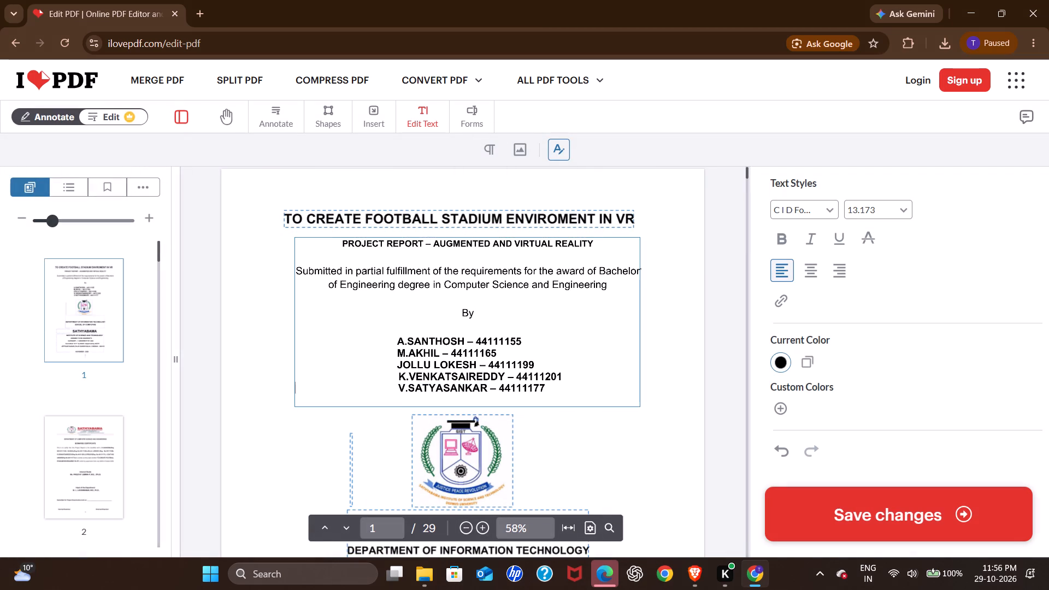
{"action": "left_click", "coordinate": [401, 341]}
{"action": "key", "text": "ctrl+v"}
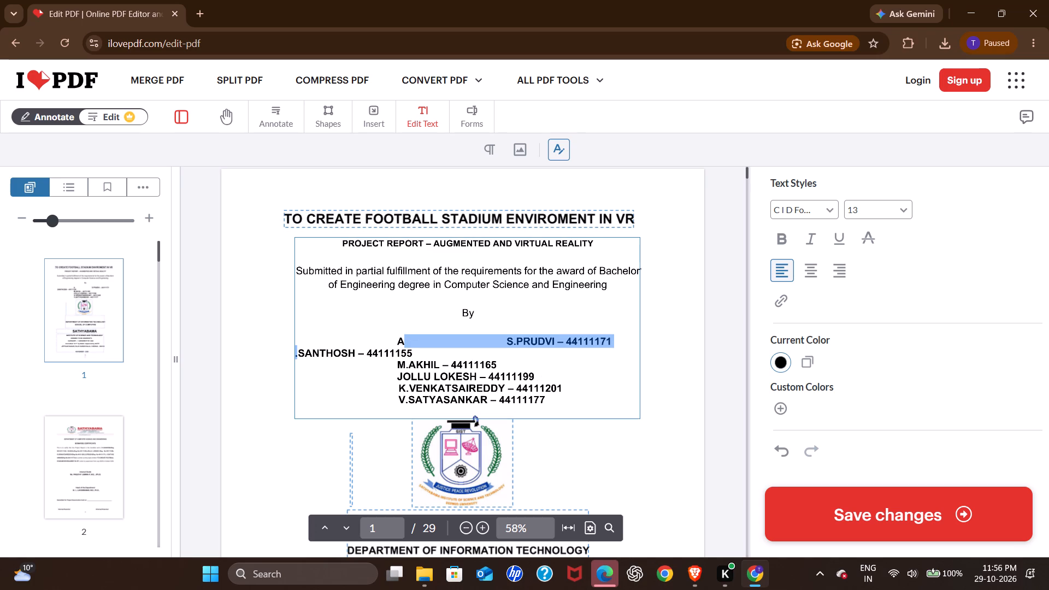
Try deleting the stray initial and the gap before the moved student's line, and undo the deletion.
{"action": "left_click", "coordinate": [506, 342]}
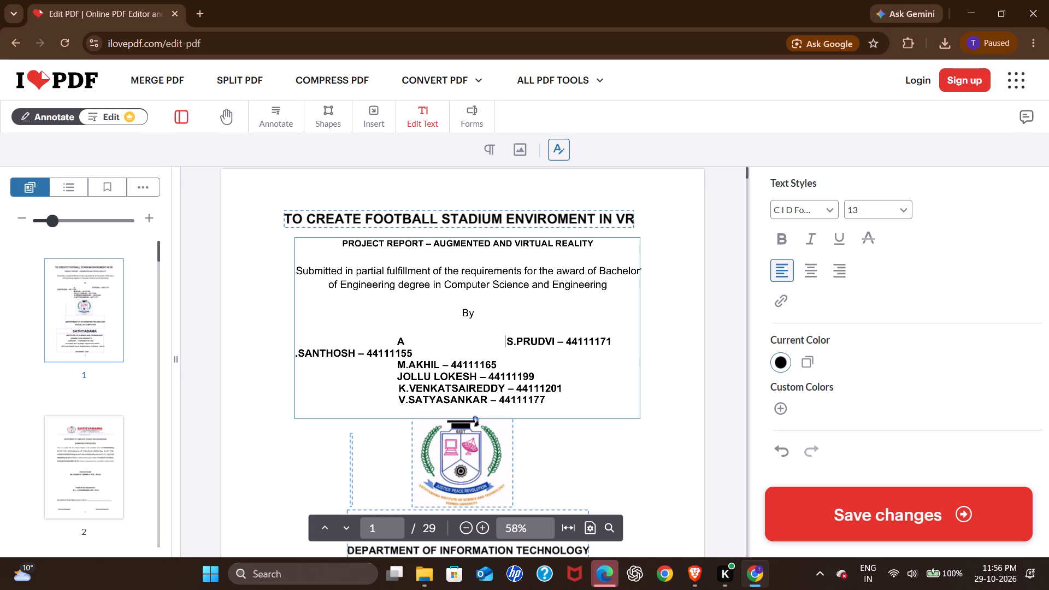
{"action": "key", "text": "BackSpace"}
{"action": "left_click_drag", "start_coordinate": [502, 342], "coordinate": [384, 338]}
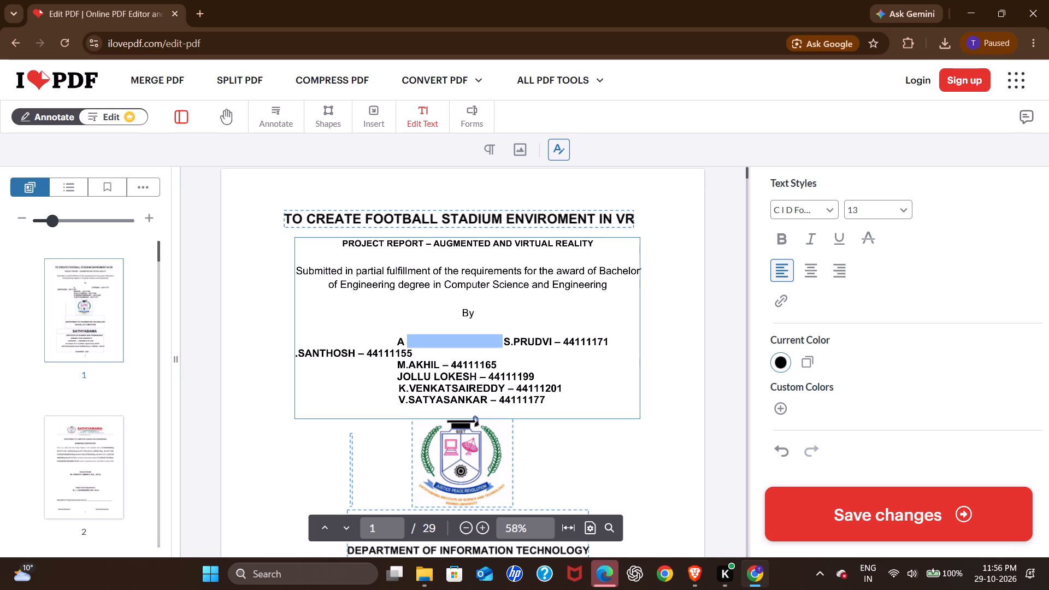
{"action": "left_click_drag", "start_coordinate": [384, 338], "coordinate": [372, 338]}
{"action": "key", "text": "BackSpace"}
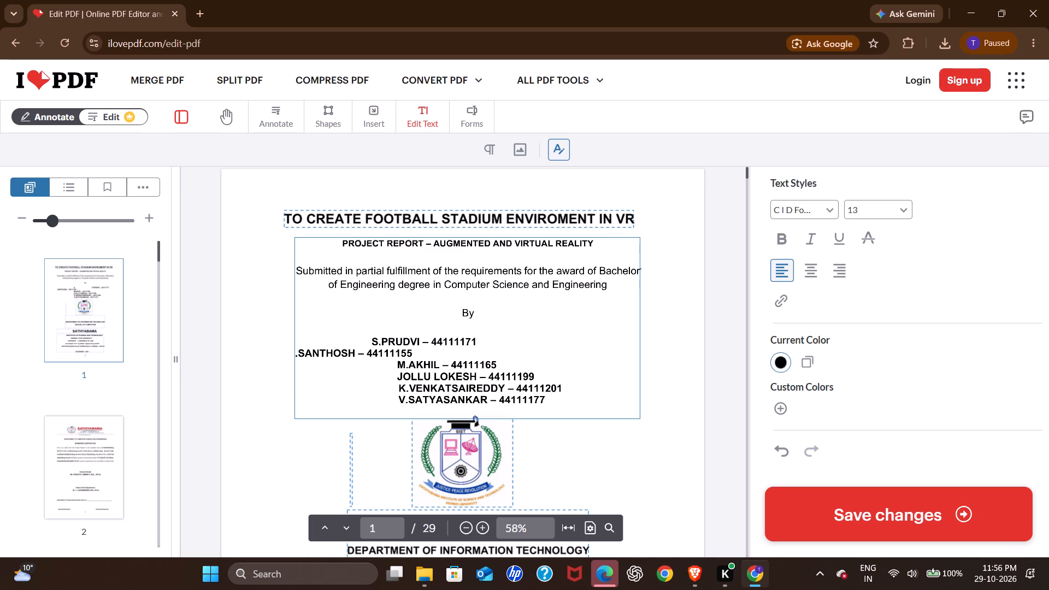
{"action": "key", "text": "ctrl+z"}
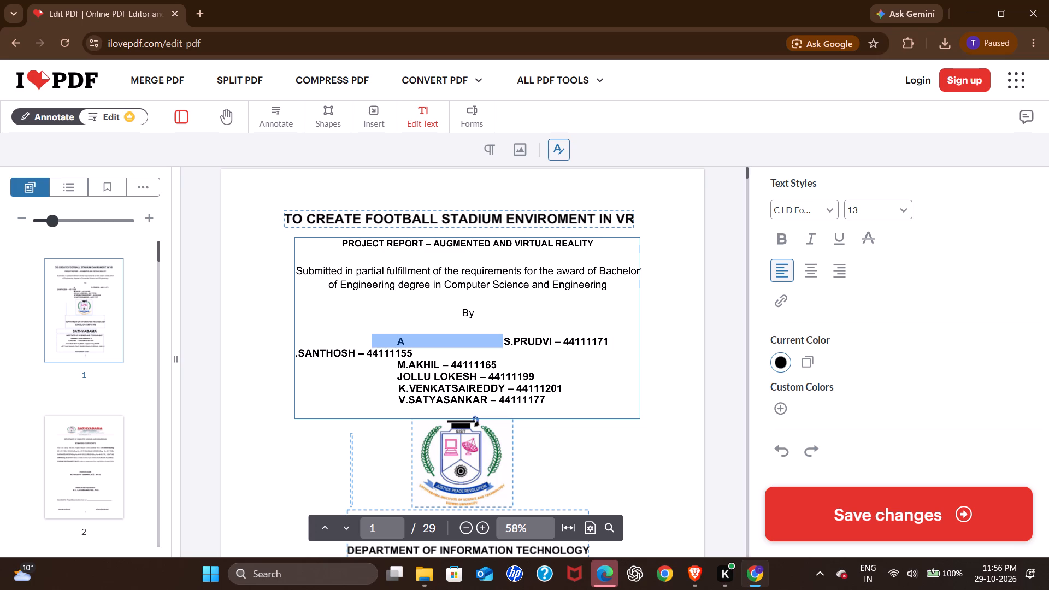
Restore the initial A at the start of the second student's line and delete it from the moved line above.
{"action": "left_click", "coordinate": [298, 354]}
{"action": "key", "text": "Left"}
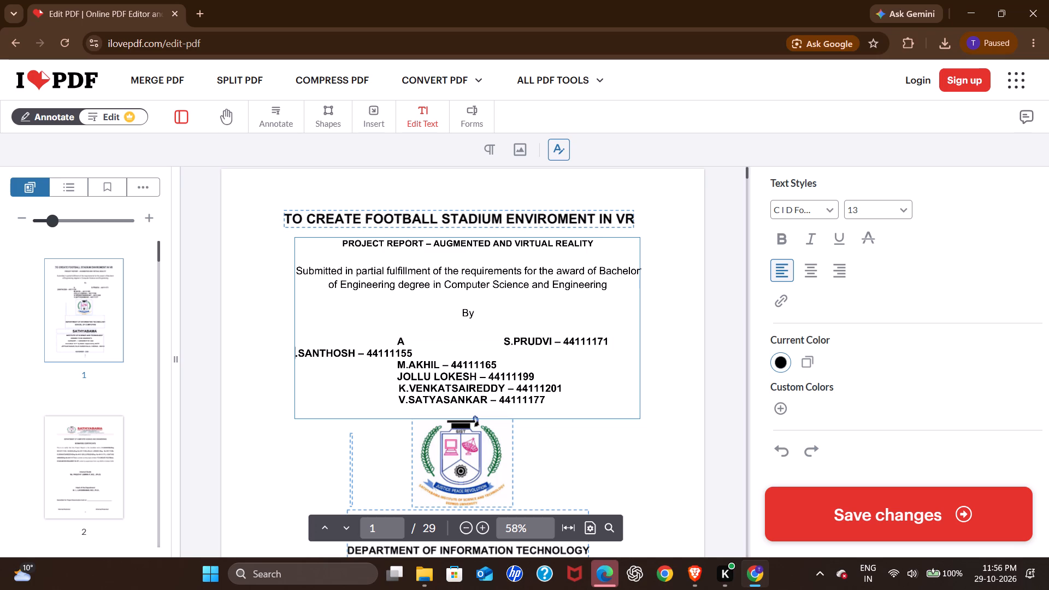
{"action": "left_click_drag", "start_coordinate": [407, 339], "coordinate": [390, 338]}
{"action": "key", "text": "BackSpace"}
Delete the surplus spaces before the moved student's line at the head of the cover page list.
{"action": "left_click_drag", "start_coordinate": [488, 342], "coordinate": [486, 340]}
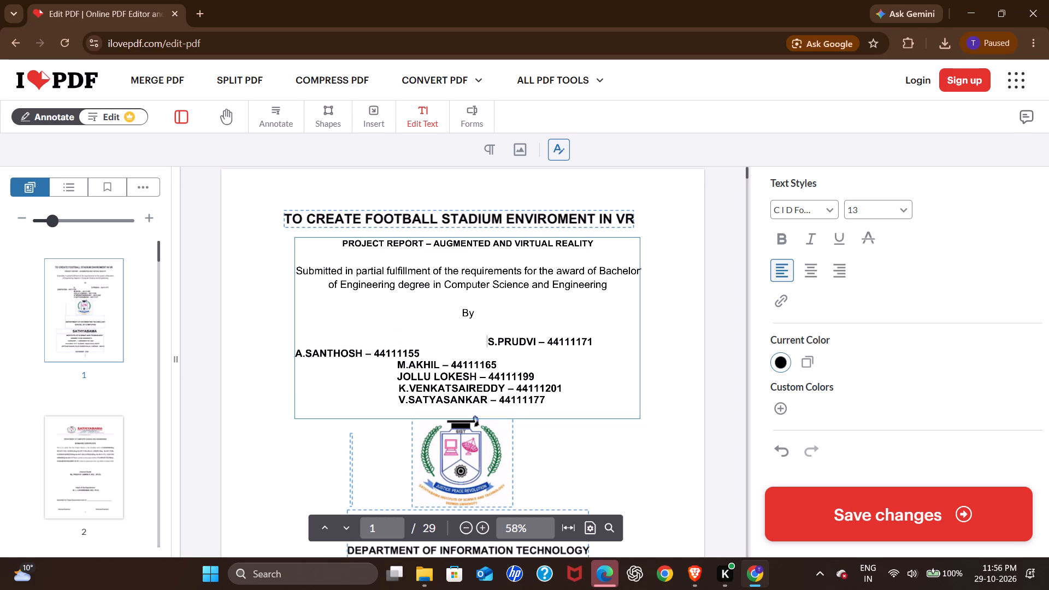
{"action": "left_click_drag", "start_coordinate": [486, 340], "coordinate": [452, 337]}
{"action": "key", "text": "BackSpace"}
{"action": "left_click_drag", "start_coordinate": [452, 343], "coordinate": [407, 335]}
{"action": "key", "text": "BackSpace"}
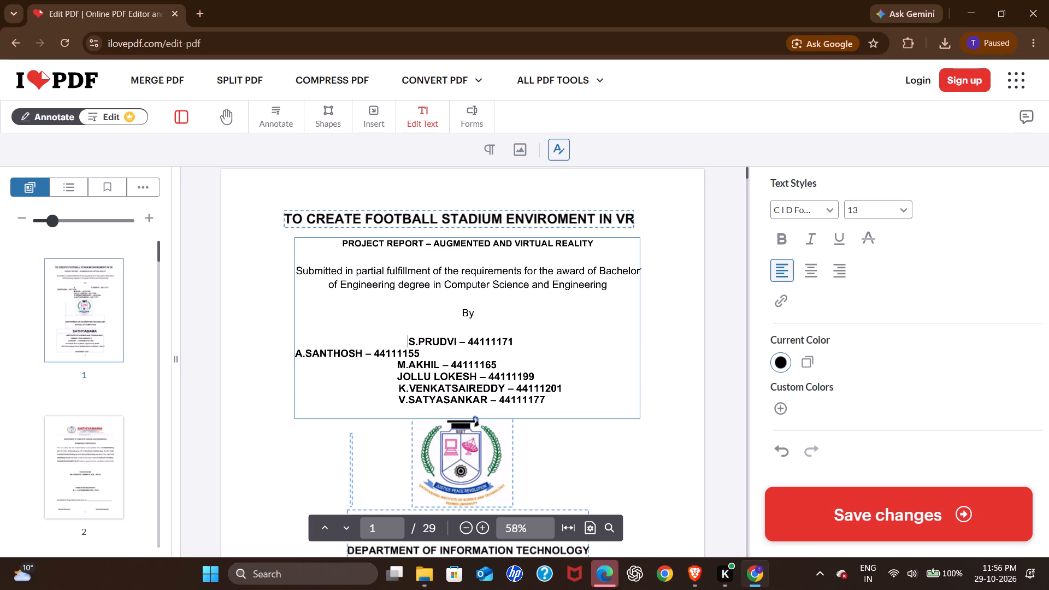
{"action": "left_click", "coordinate": [402, 344]}
{"action": "key", "text": "BackSpace"}
{"action": "key", "text": "BackSpace"}
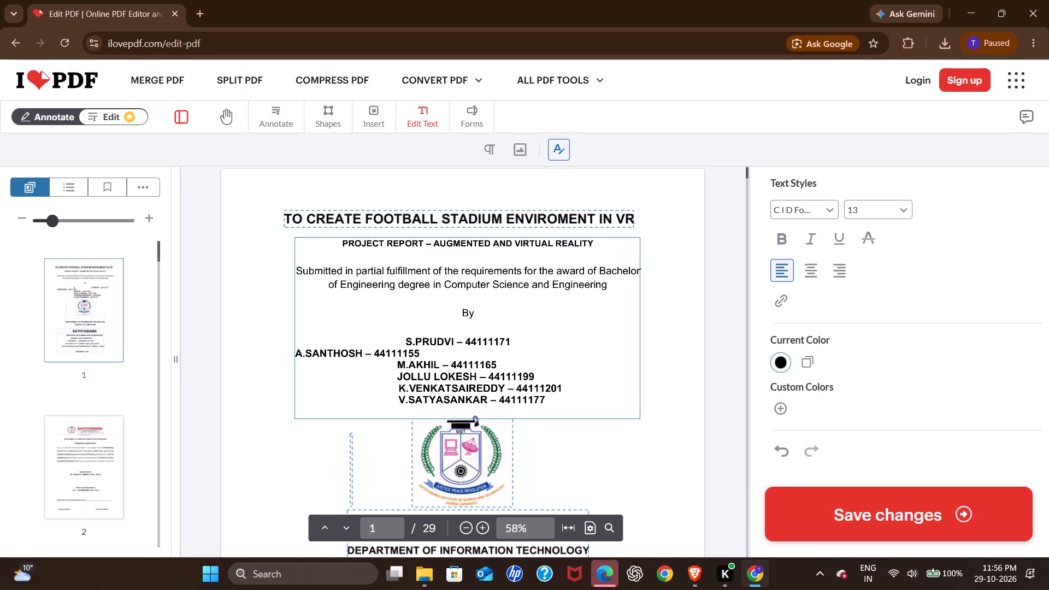
Indent the second student's line with spaces to bring it under the first student's line.
{"action": "left_click", "coordinate": [296, 352]}
{"action": "key", "text": "space"}
{"action": "key", "text": "space"}
{"action": "key", "text": "space"}
{"action": "key", "text": "space"}
{"action": "key", "text": "space"}
{"action": "key", "text": "space"}
{"action": "key", "text": "space"}
{"action": "key", "text": "space"}
{"action": "key", "text": "space"}
{"action": "key", "text": "space"}
{"action": "key", "text": "space"}
{"action": "key", "text": "space"}
{"action": "key", "text": "space"}
{"action": "key", "text": "space"}
{"action": "key", "text": "space"}
{"action": "key", "text": "space"}
{"action": "key", "text": "space"}
{"action": "key", "text": "space"}
{"action": "key", "text": "space"}
{"action": "key", "text": "space"}
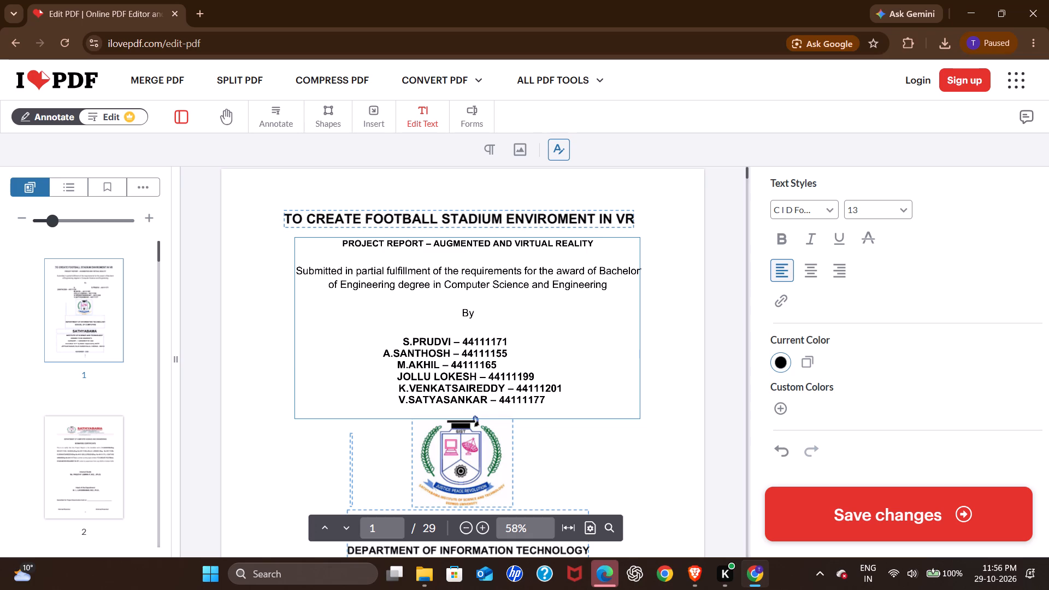
{"action": "key", "text": "space"}
{"action": "key", "text": "space"}
{"action": "key", "text": "space"}
{"action": "key", "text": "space"}
{"action": "key", "text": "space"}
{"action": "key", "text": "space"}
{"action": "key", "text": "space"}
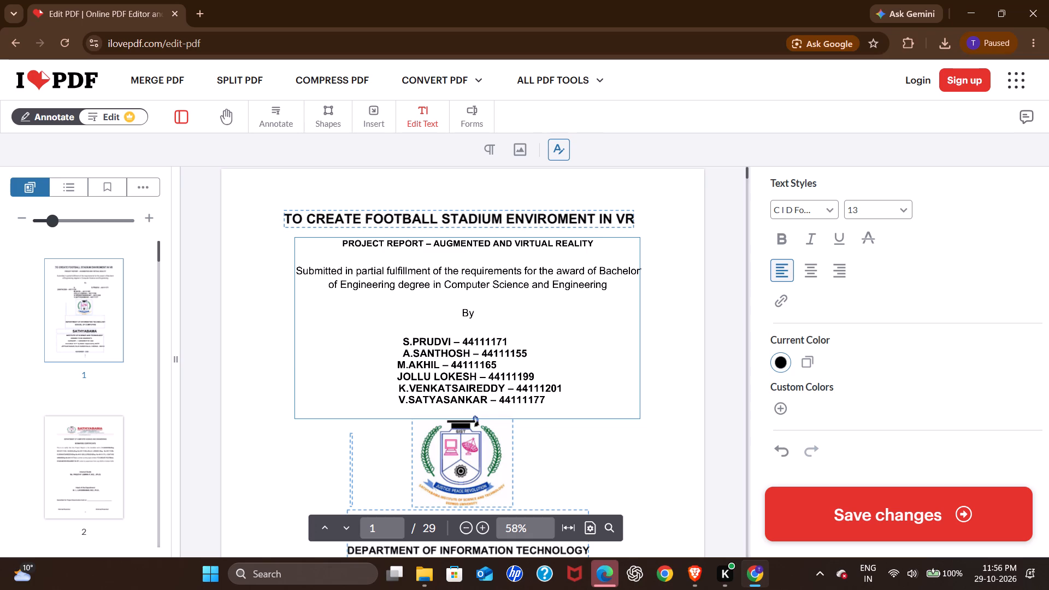
{"action": "key", "text": "backslash"}
Delete the stray backslash and the surplus spaces before the first two student lines, aligning them with the third line.
{"action": "left_click", "coordinate": [402, 346]}
{"action": "key", "text": "BackSpace"}
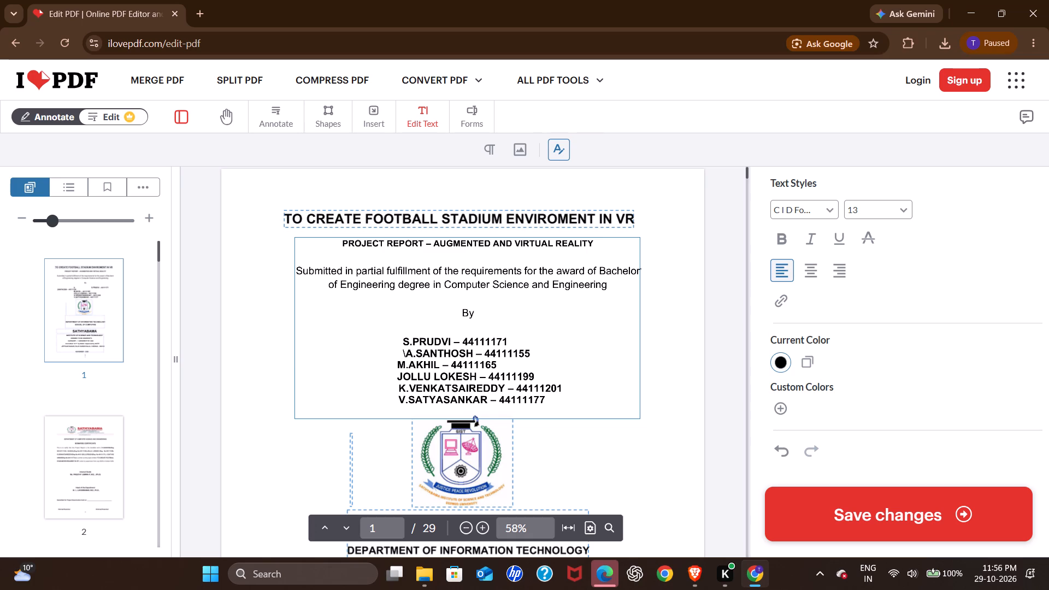
{"action": "left_click", "coordinate": [402, 354]}
{"action": "key", "text": "BackSpace"}
{"action": "left_click", "coordinate": [401, 340]}
{"action": "key", "text": "BackSpace"}
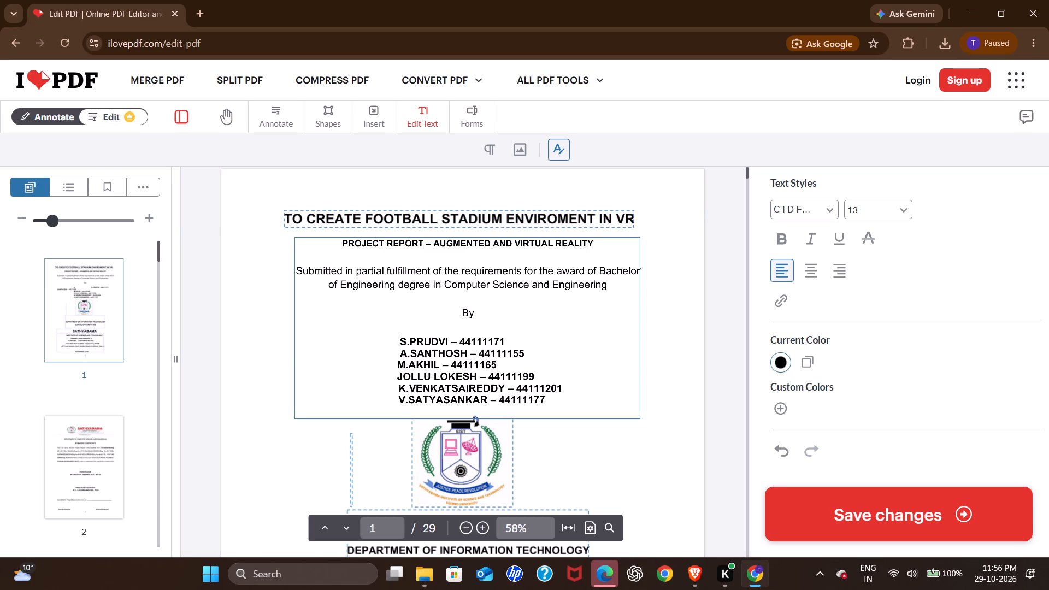
{"action": "left_click", "coordinate": [399, 354]}
{"action": "key", "text": "BackSpace"}
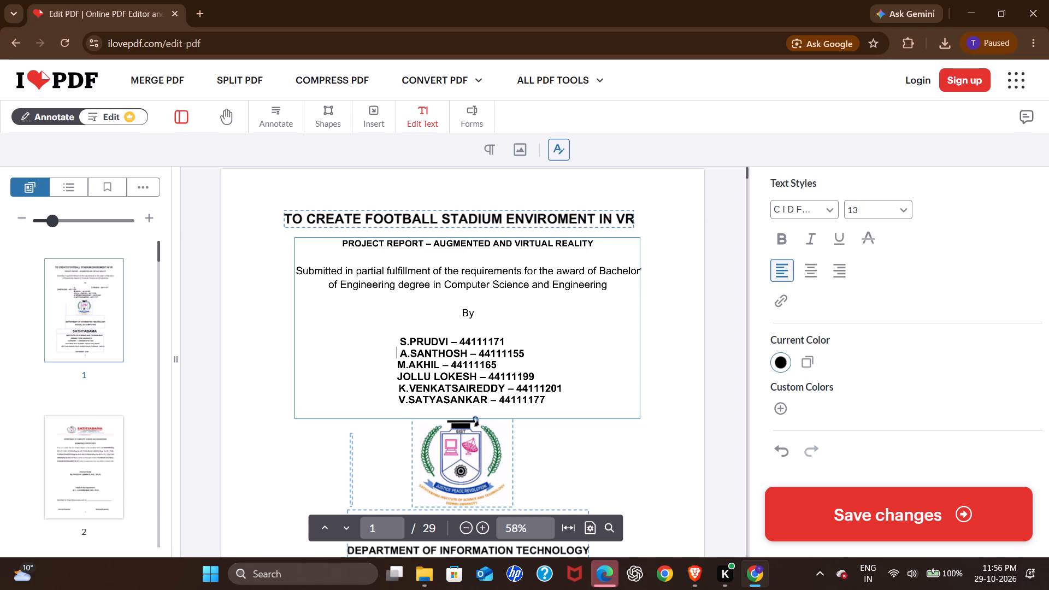
{"action": "left_click", "coordinate": [394, 341]}
{"action": "left_click", "coordinate": [400, 341]}
{"action": "key", "text": "BackSpace"}
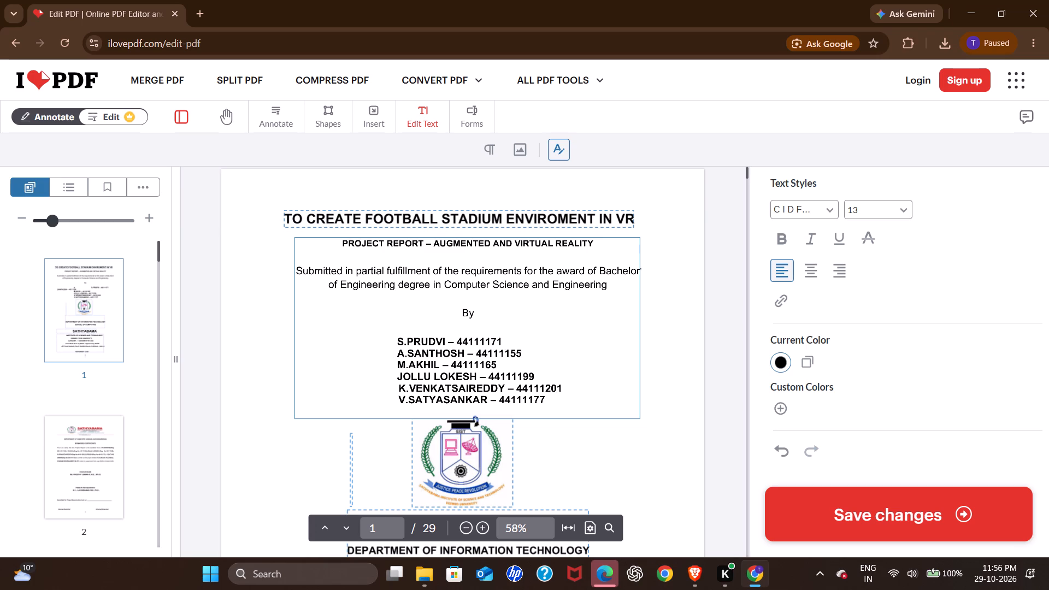
Indent each of the first four student lines on the cover page by one space.
{"action": "left_click", "coordinate": [382, 377]}
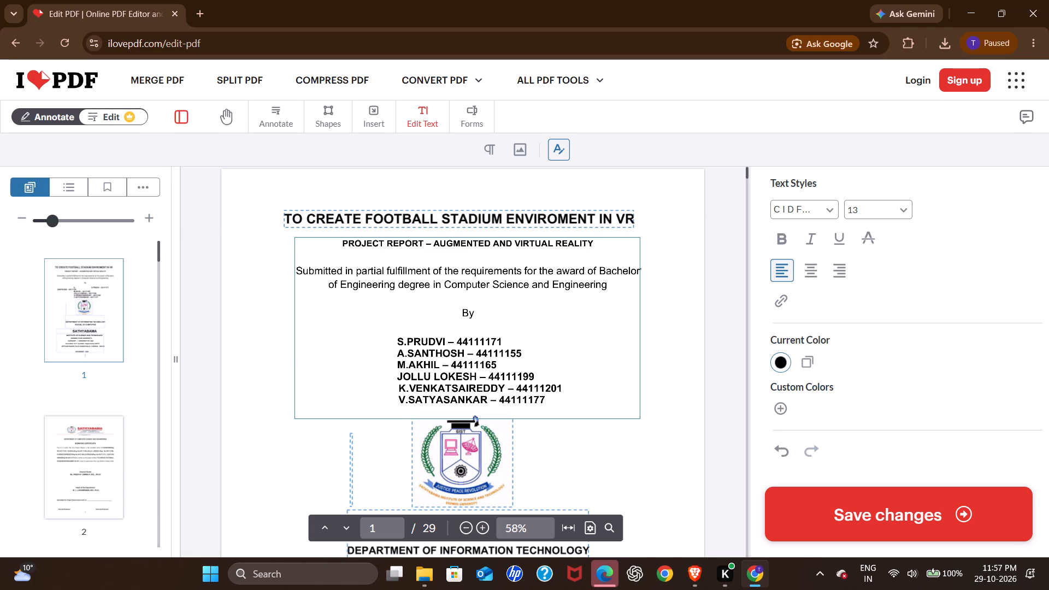
{"action": "left_click", "coordinate": [392, 346]}
{"action": "key", "text": "space"}
{"action": "left_click", "coordinate": [388, 339]}
{"action": "key", "text": "space"}
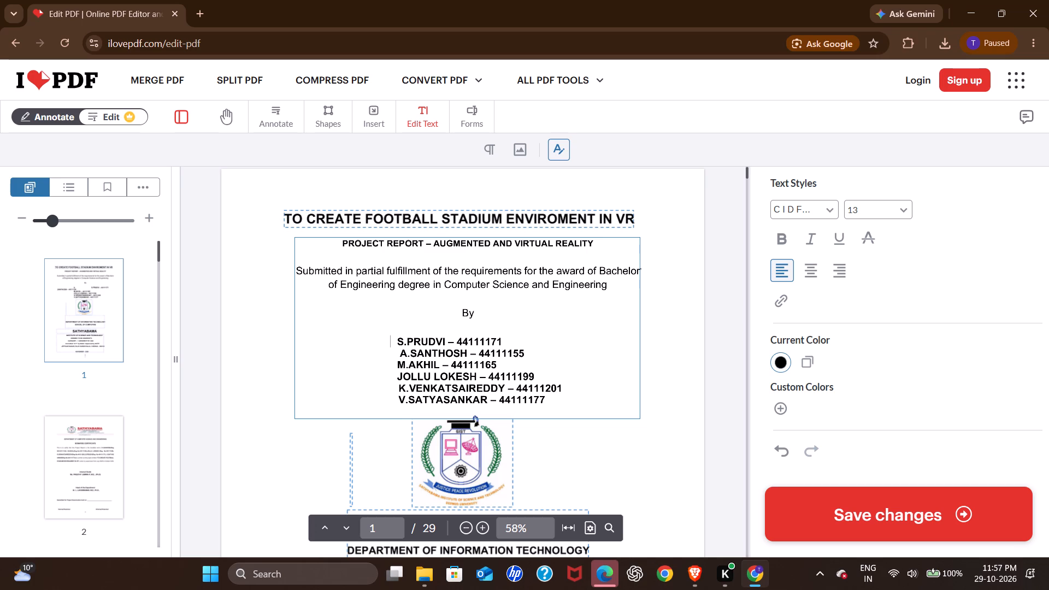
{"action": "left_click", "coordinate": [388, 365]}
{"action": "key", "text": "space"}
{"action": "left_click", "coordinate": [390, 374]}
{"action": "key", "text": "space"}
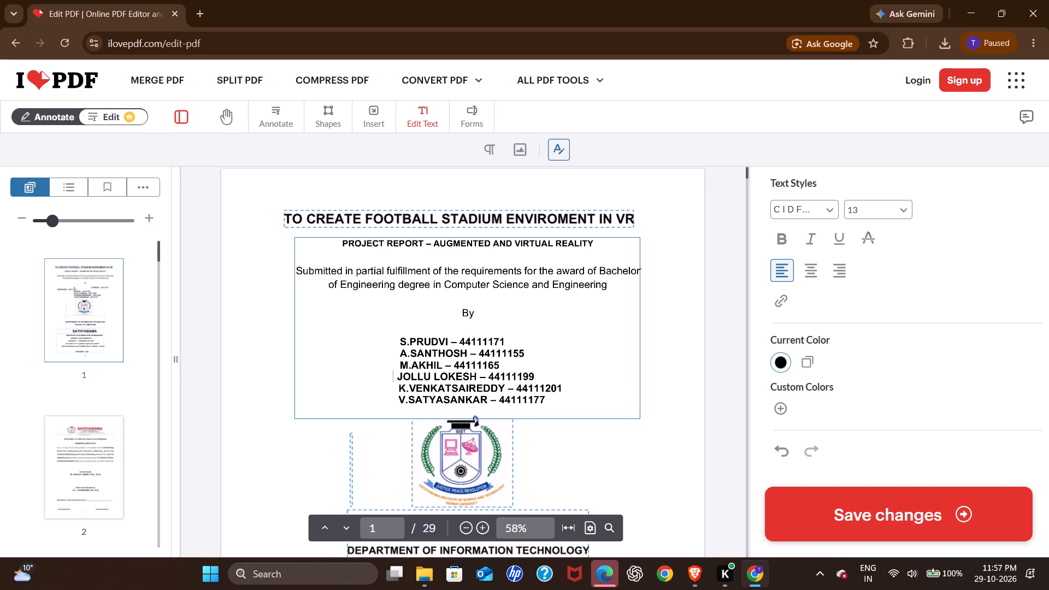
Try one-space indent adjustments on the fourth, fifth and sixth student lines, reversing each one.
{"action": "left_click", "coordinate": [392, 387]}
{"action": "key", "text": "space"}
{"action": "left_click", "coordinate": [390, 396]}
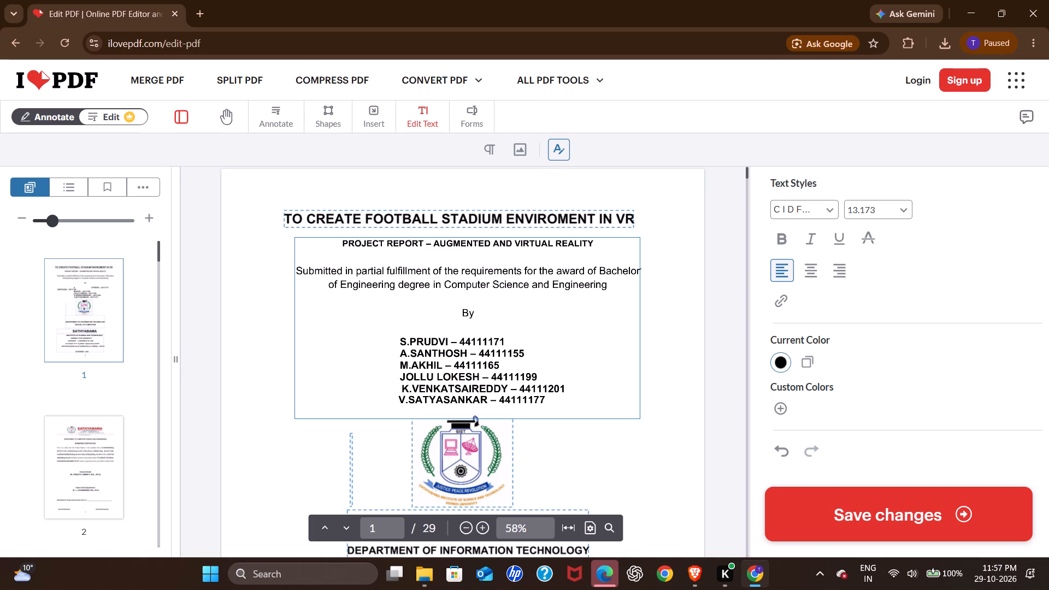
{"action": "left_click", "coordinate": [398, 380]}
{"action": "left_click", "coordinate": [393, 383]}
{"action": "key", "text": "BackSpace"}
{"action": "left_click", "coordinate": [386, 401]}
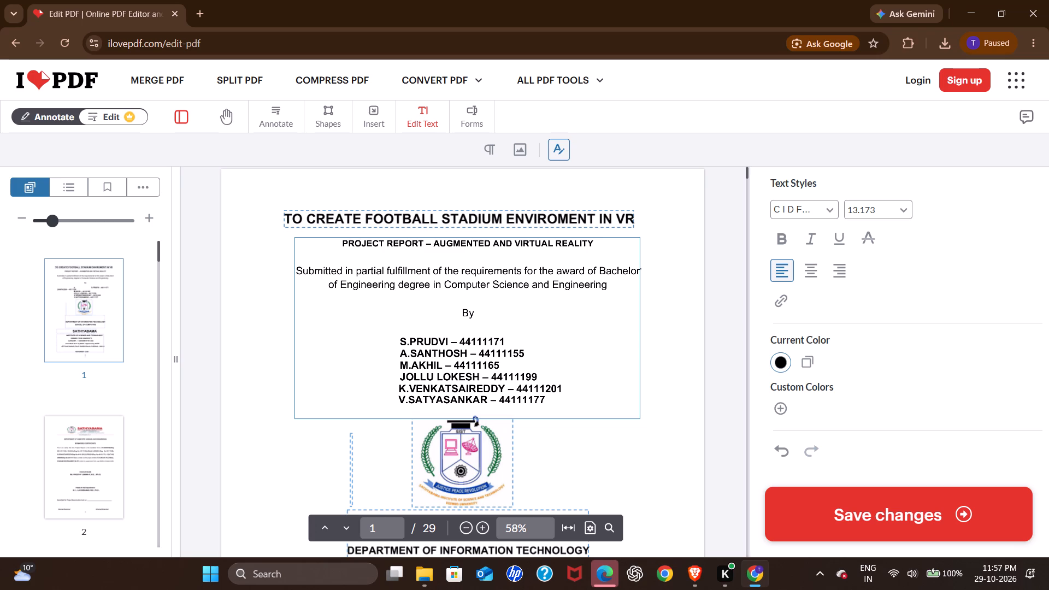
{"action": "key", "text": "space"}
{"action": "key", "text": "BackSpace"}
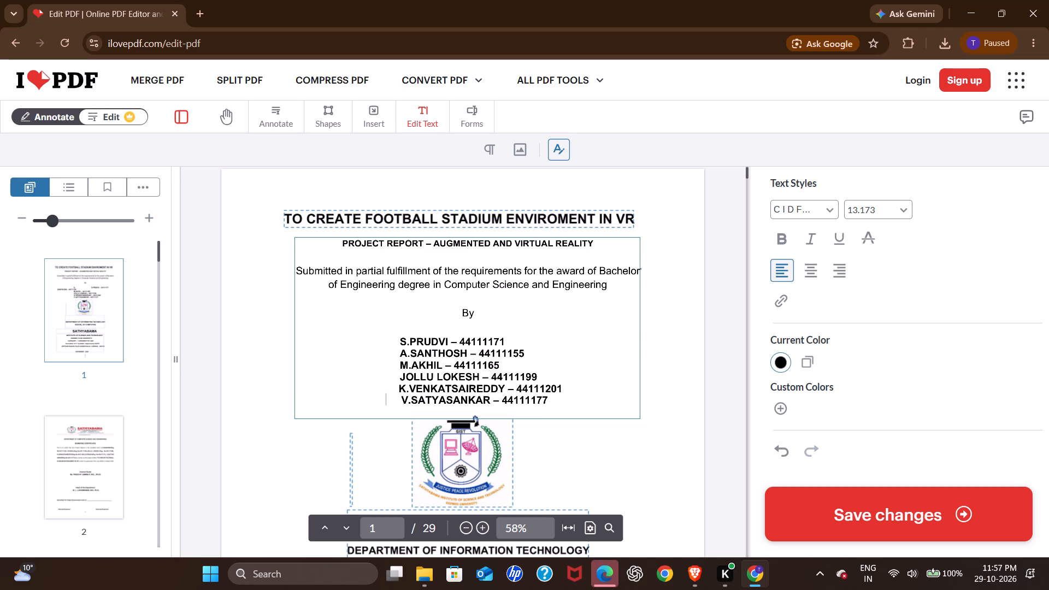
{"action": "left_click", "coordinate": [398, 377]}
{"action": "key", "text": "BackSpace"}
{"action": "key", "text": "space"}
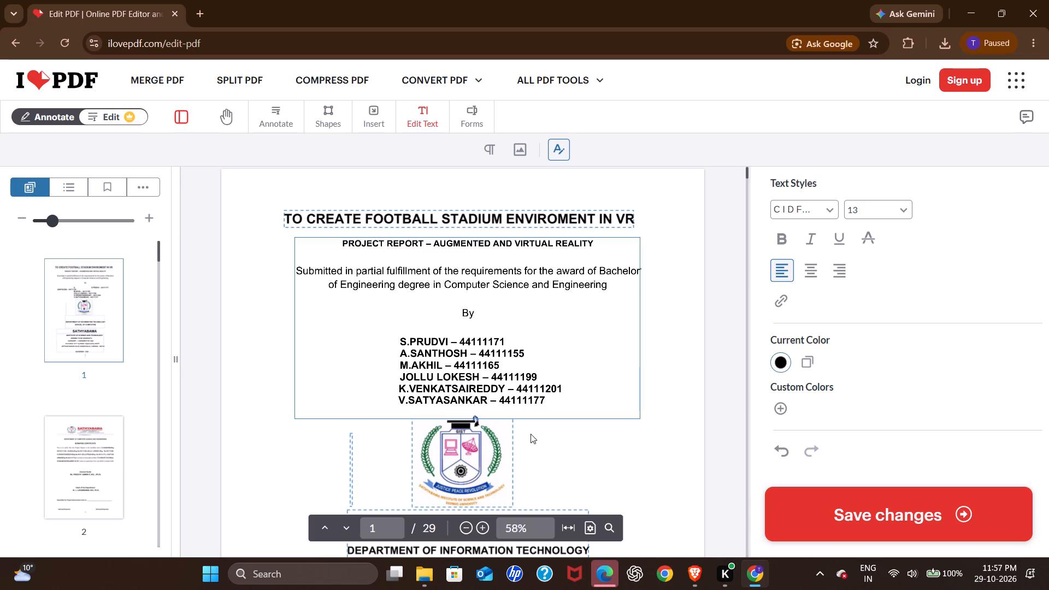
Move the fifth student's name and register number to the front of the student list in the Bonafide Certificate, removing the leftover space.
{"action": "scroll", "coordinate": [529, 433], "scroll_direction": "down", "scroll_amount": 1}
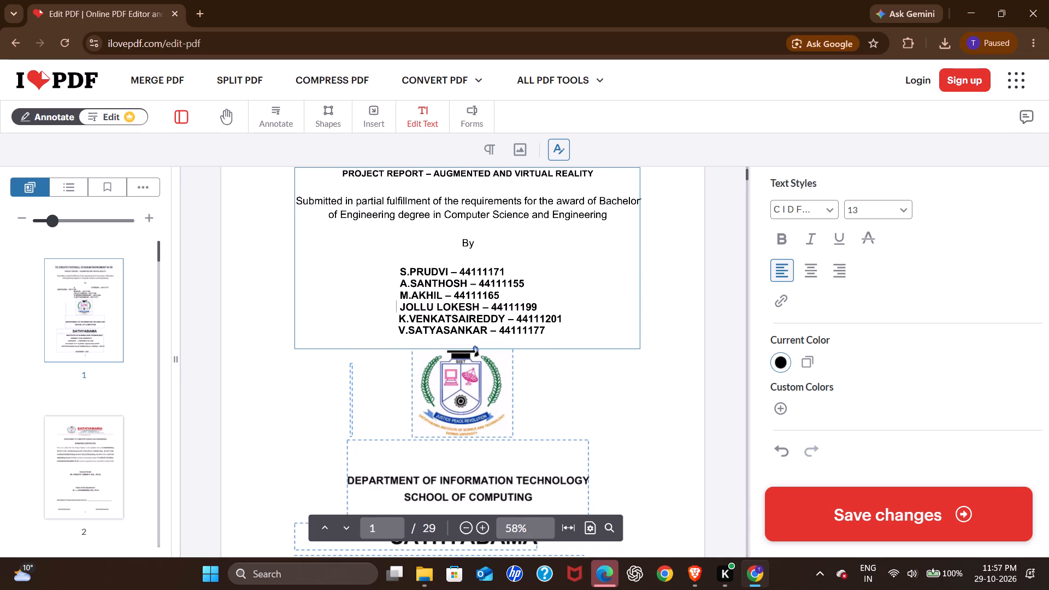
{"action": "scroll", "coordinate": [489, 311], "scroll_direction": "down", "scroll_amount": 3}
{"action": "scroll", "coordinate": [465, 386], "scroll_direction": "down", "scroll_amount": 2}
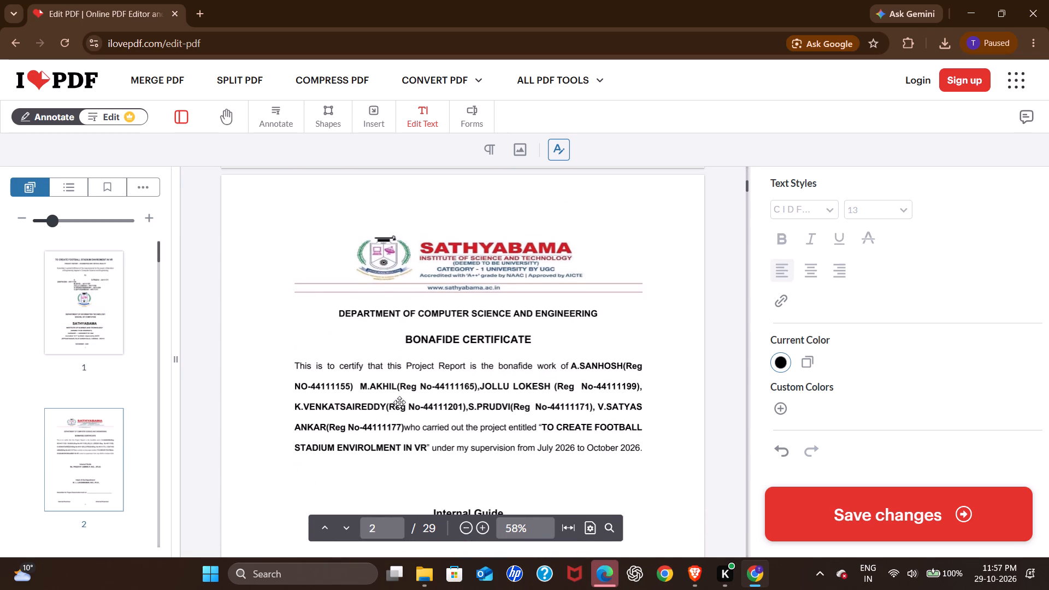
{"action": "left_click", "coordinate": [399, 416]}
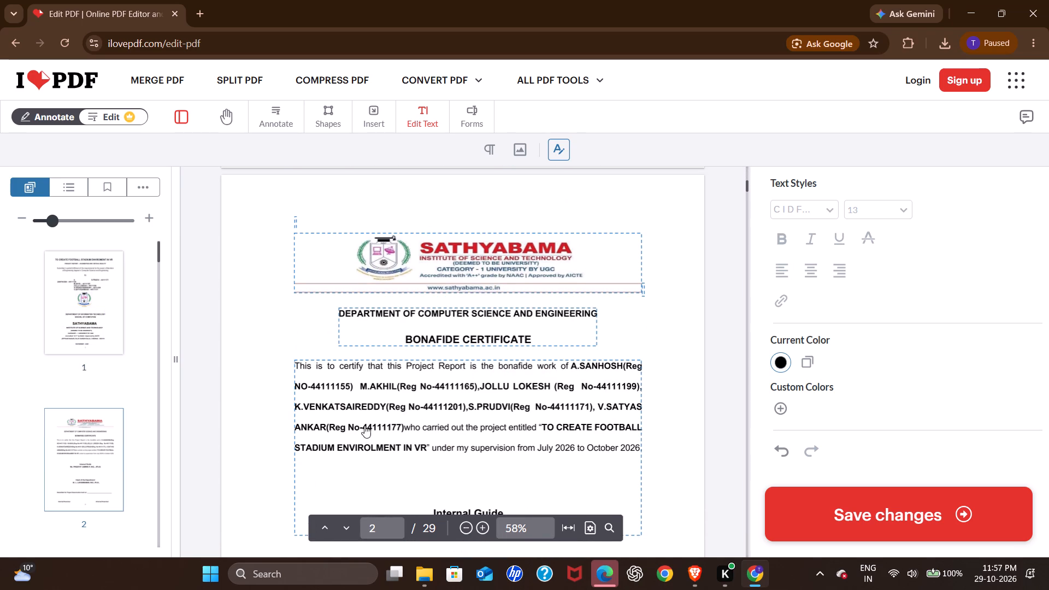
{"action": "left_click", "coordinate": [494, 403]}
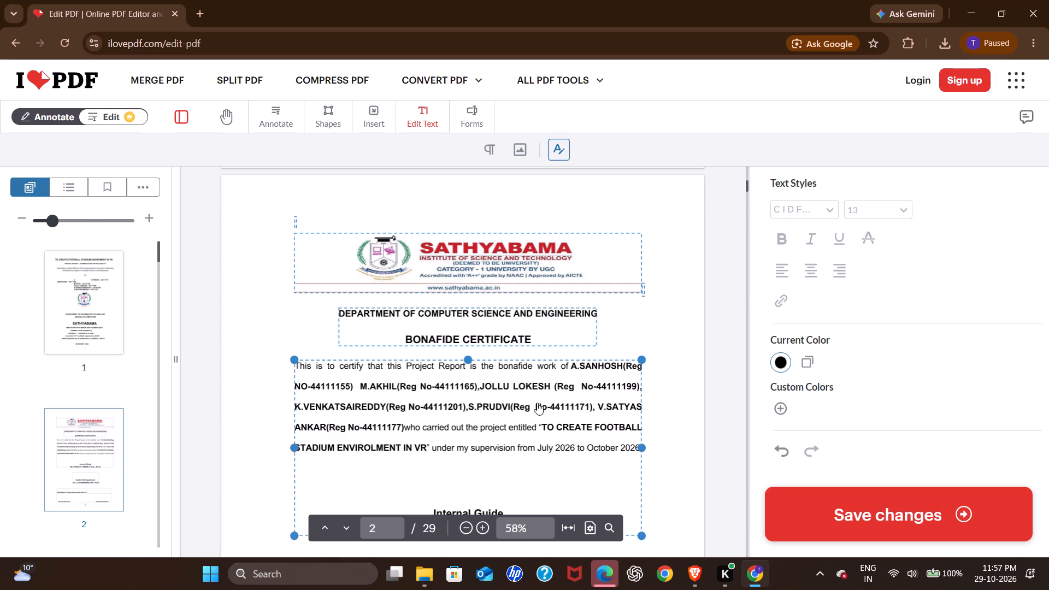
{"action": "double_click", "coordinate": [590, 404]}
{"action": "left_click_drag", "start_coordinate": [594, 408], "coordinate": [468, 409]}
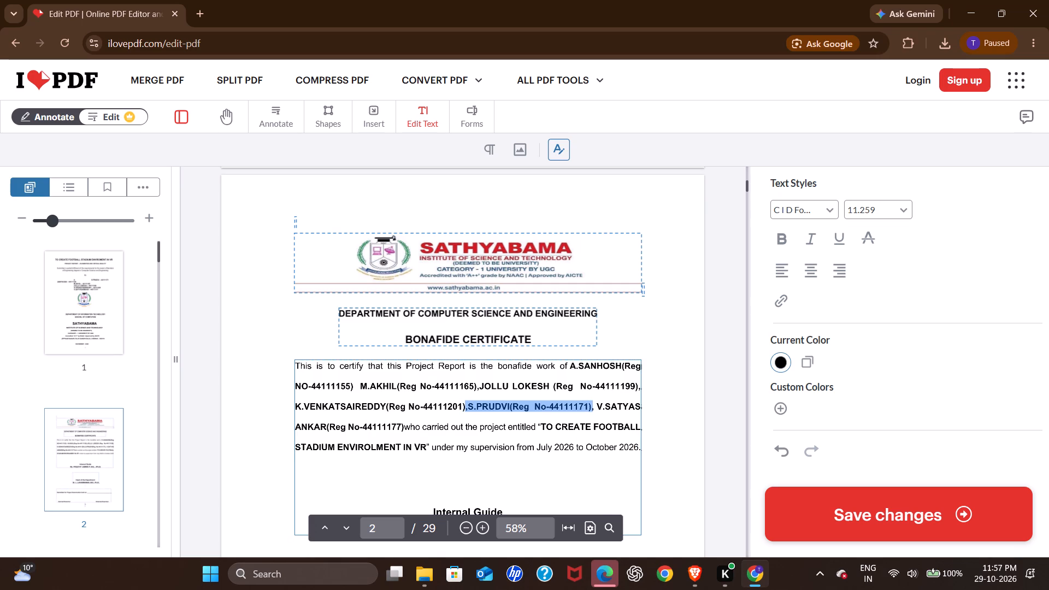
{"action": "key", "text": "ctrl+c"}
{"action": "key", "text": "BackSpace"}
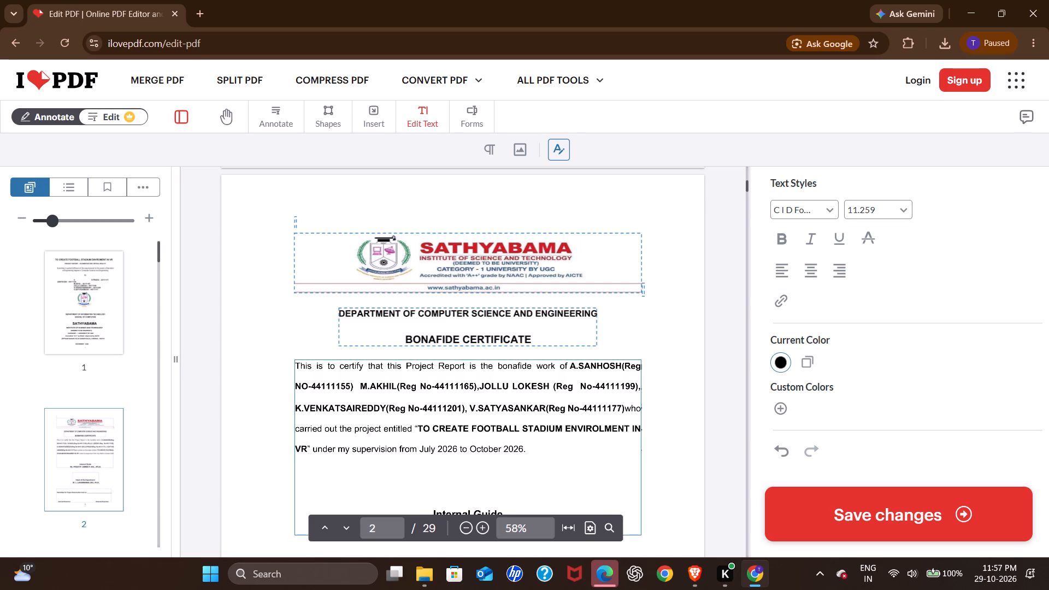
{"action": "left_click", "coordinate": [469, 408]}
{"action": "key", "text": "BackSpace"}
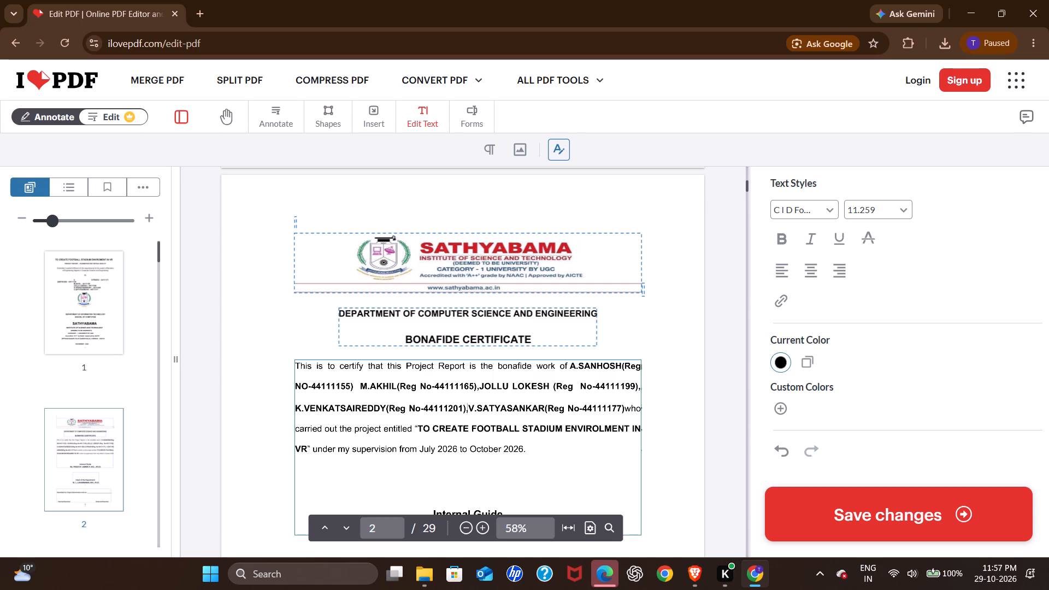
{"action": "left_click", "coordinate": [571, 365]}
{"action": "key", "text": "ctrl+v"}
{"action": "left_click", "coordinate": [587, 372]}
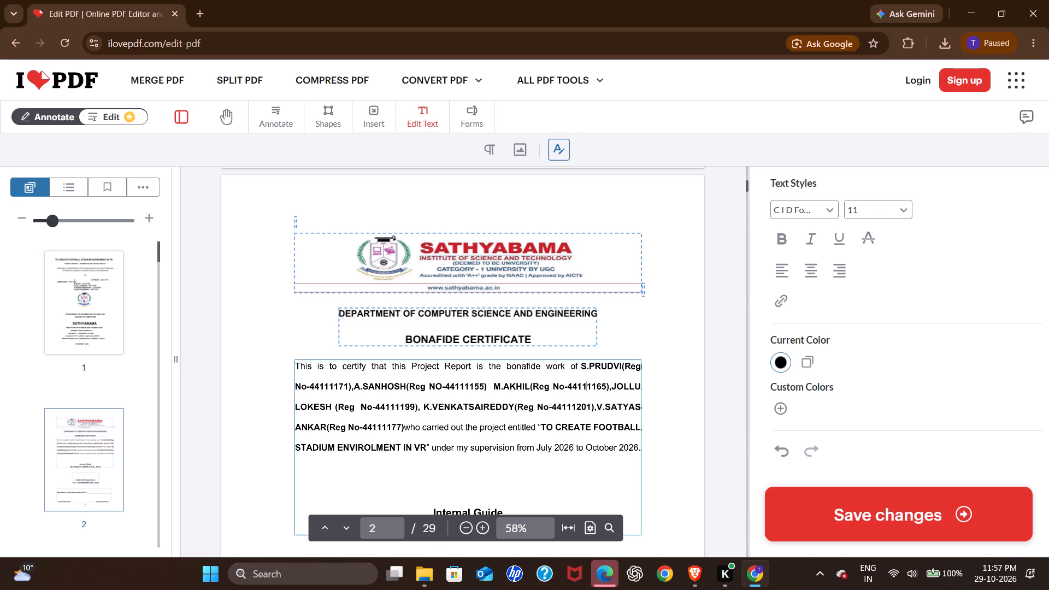
Paste the copied fifth student's name and register number over the first student's entry in the Declaration's opening line.
{"action": "scroll", "coordinate": [405, 436], "scroll_direction": "down", "scroll_amount": 3}
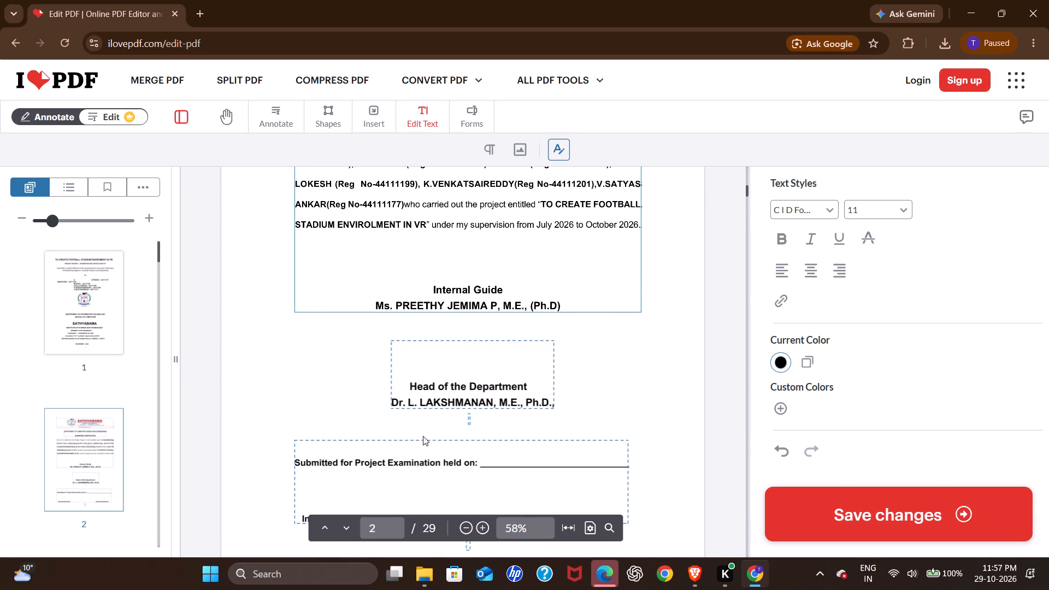
{"action": "scroll", "coordinate": [473, 433], "scroll_direction": "down", "scroll_amount": 2}
{"action": "left_click", "coordinate": [437, 453]}
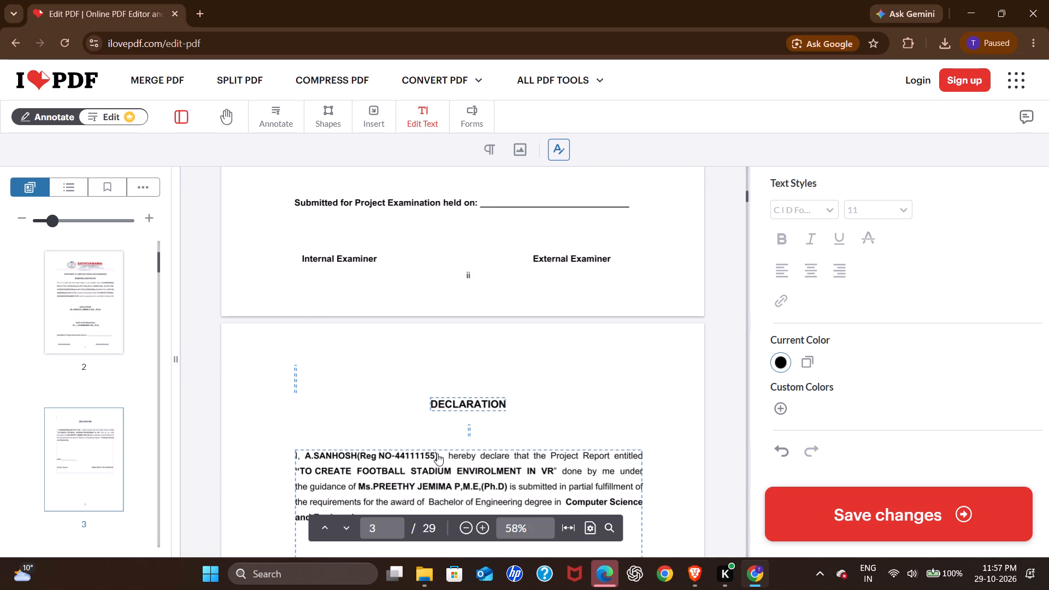
{"action": "left_click", "coordinate": [439, 456]}
{"action": "left_click", "coordinate": [440, 458]}
{"action": "triple_click", "coordinate": [441, 459]}
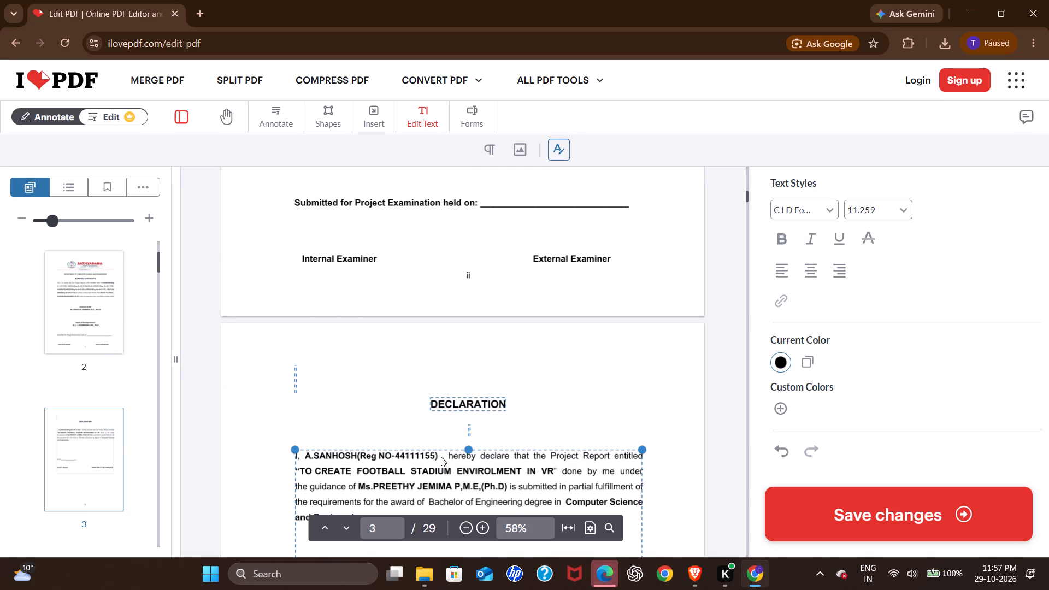
{"action": "left_click", "coordinate": [441, 457]}
{"action": "left_click_drag", "start_coordinate": [441, 457], "coordinate": [426, 456]}
{"action": "left_click", "coordinate": [438, 455]}
{"action": "left_click_drag", "start_coordinate": [439, 455], "coordinate": [311, 456]}
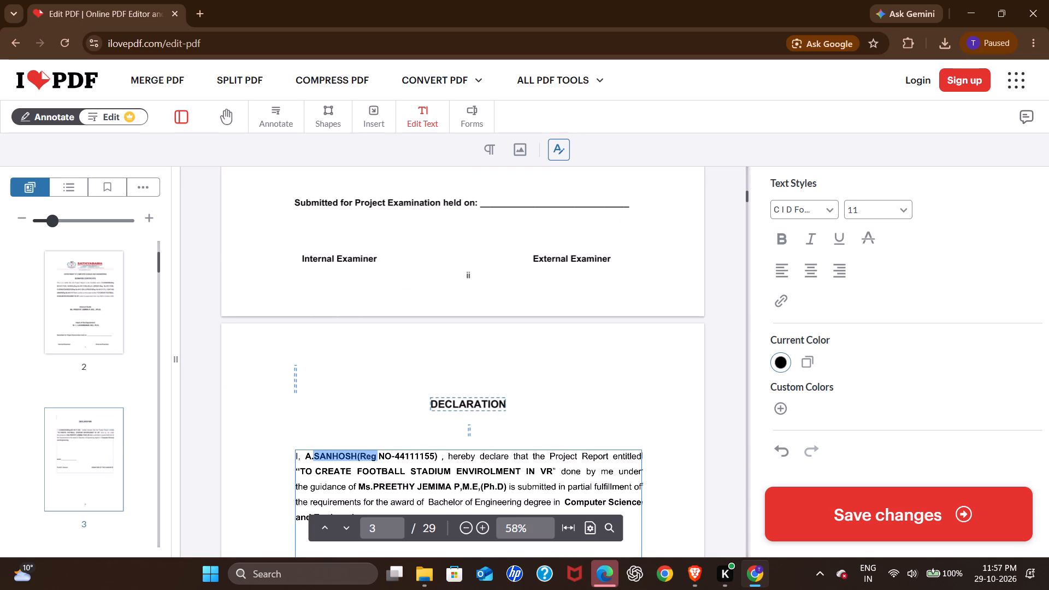
{"action": "key", "text": "ctrl+v"}
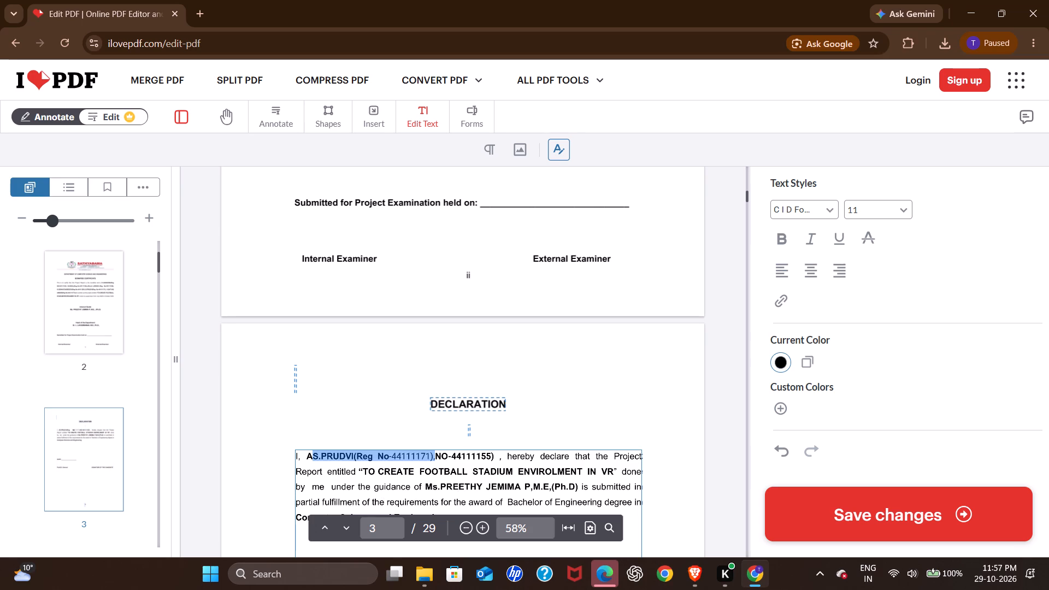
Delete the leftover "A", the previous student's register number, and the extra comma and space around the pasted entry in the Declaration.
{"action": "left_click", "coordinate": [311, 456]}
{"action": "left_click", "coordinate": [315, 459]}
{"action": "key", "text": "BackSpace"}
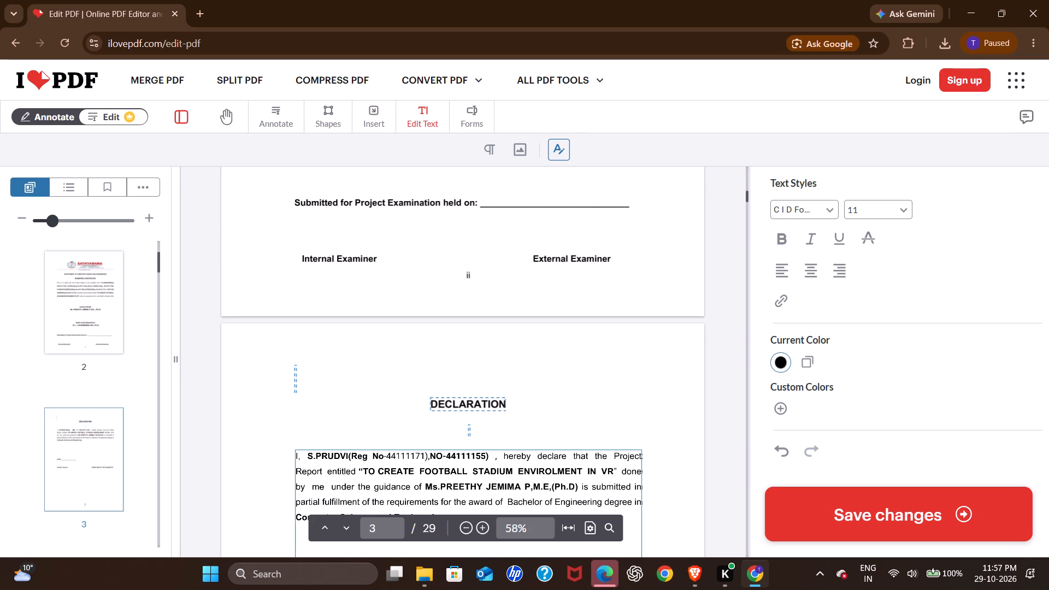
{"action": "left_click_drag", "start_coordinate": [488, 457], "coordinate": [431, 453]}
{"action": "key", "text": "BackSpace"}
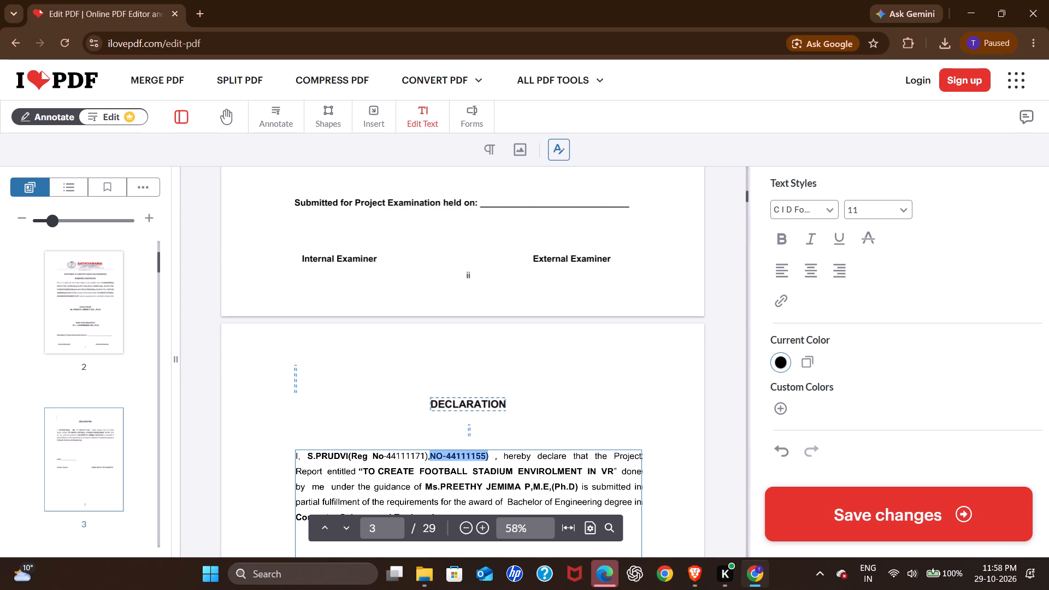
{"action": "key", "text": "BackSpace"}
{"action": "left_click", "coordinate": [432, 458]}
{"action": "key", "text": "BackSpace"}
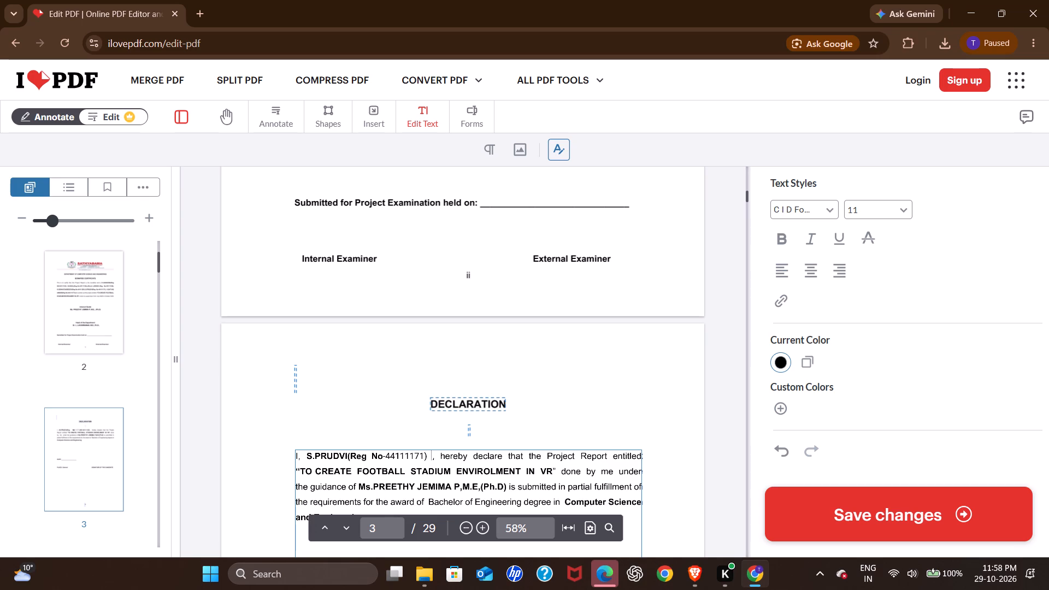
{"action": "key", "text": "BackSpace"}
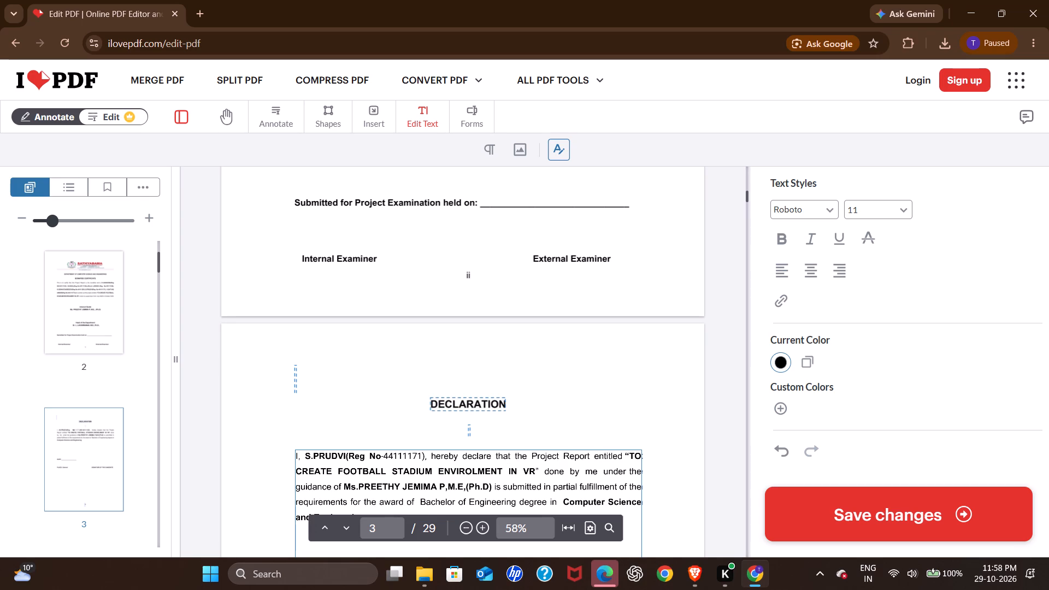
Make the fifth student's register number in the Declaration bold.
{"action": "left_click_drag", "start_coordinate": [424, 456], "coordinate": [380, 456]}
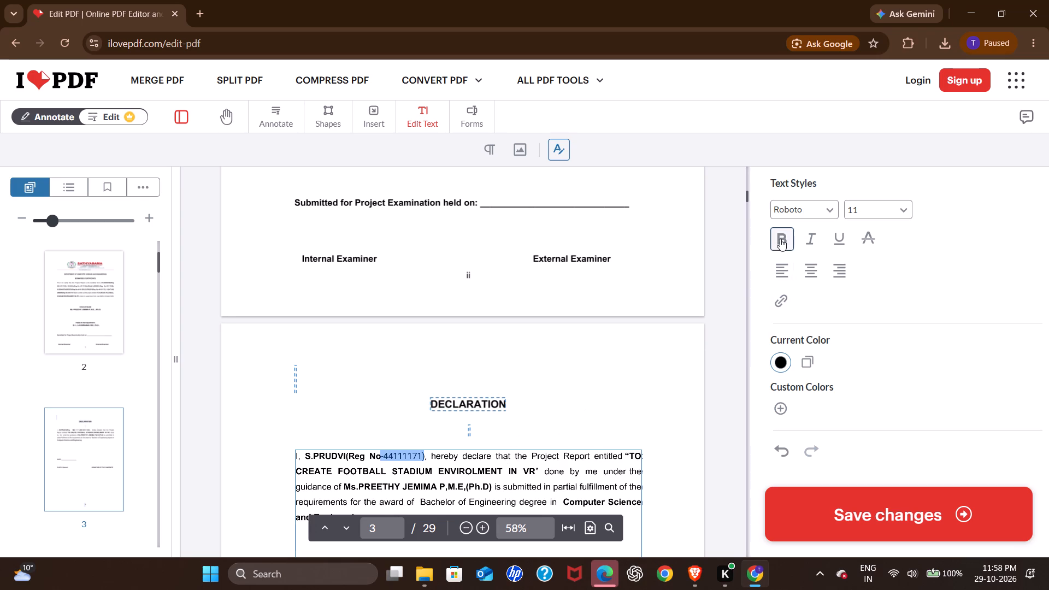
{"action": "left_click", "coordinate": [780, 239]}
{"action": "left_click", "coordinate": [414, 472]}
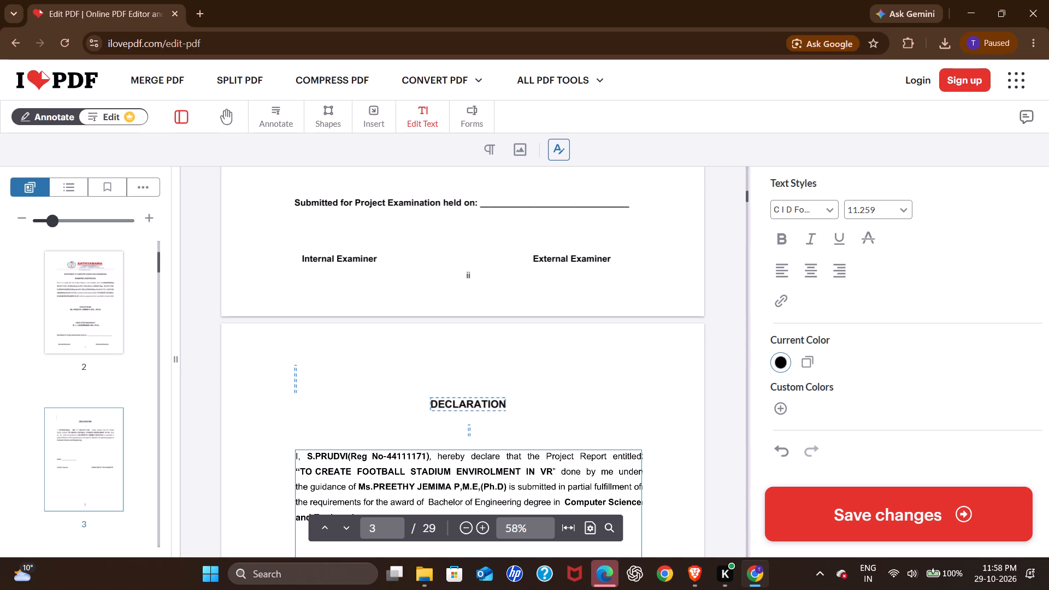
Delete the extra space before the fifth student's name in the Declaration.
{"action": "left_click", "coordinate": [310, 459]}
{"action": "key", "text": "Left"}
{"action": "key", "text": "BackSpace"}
Check the student list in the Bonafide Certificate and the student's entry in the Declaration.
{"action": "scroll", "coordinate": [446, 354], "scroll_direction": "up", "scroll_amount": 2}
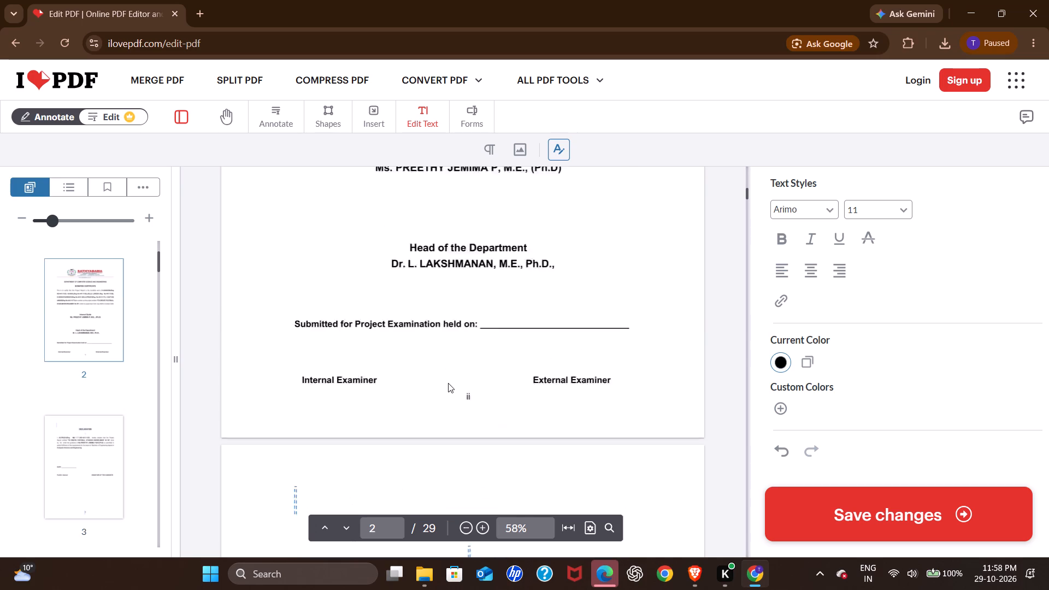
{"action": "scroll", "coordinate": [448, 383], "scroll_direction": "up", "scroll_amount": 5}
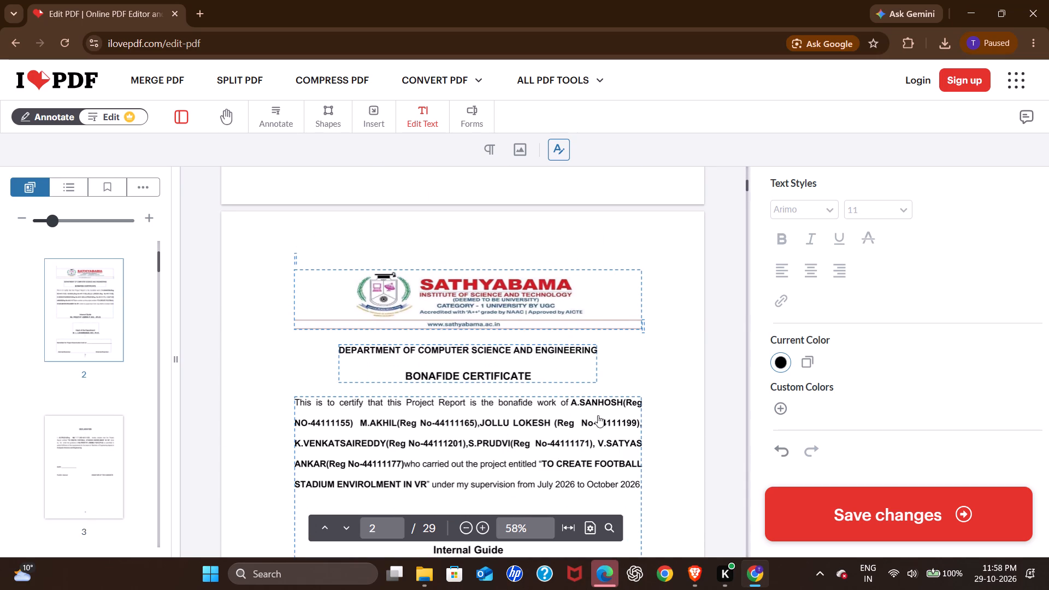
{"action": "scroll", "coordinate": [375, 438], "scroll_direction": "down", "scroll_amount": 4}
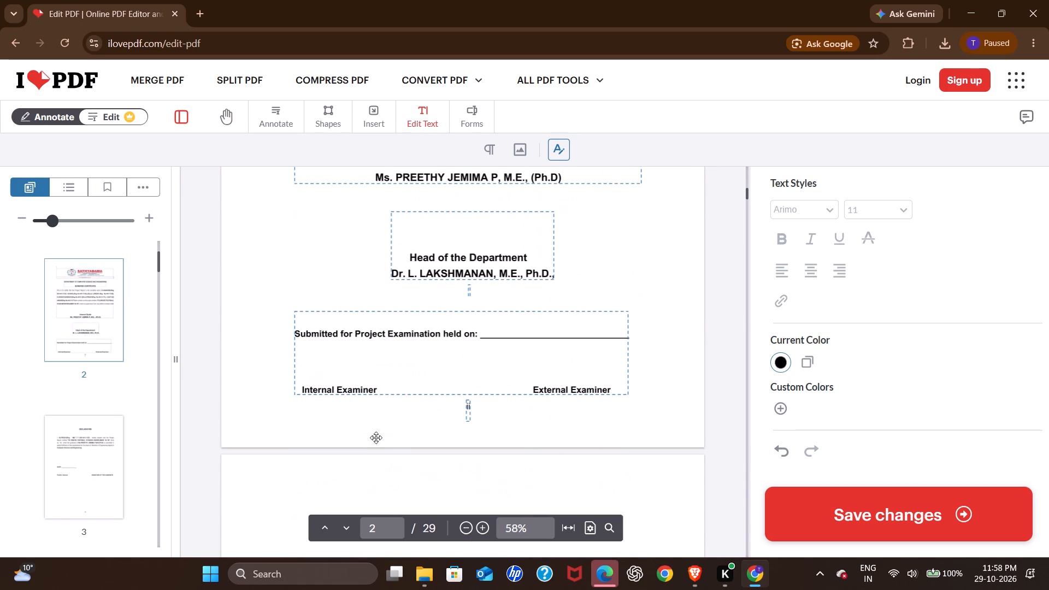
{"action": "scroll", "coordinate": [376, 438], "scroll_direction": "down", "scroll_amount": 3}
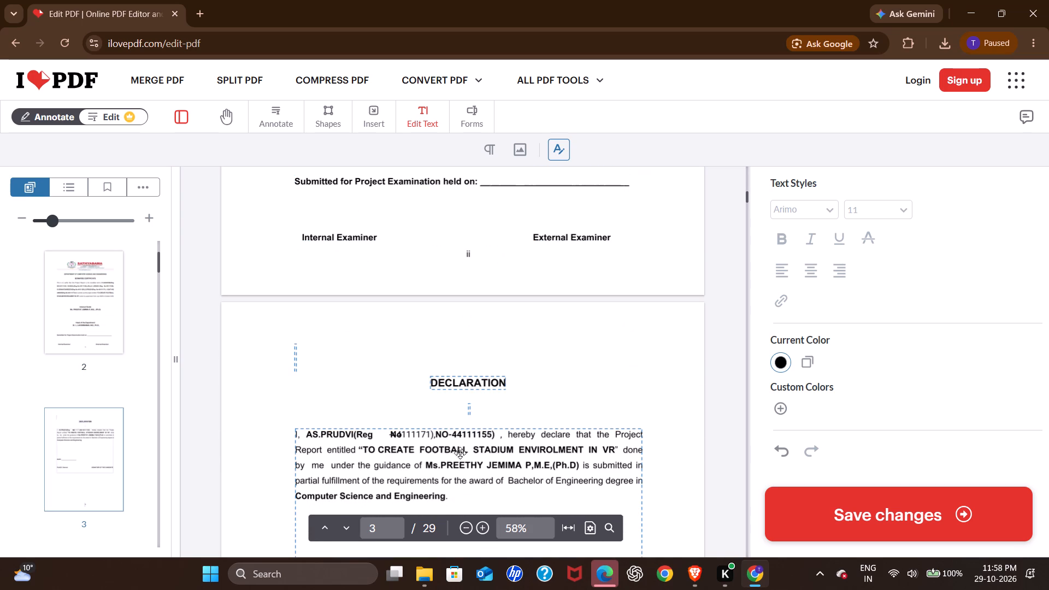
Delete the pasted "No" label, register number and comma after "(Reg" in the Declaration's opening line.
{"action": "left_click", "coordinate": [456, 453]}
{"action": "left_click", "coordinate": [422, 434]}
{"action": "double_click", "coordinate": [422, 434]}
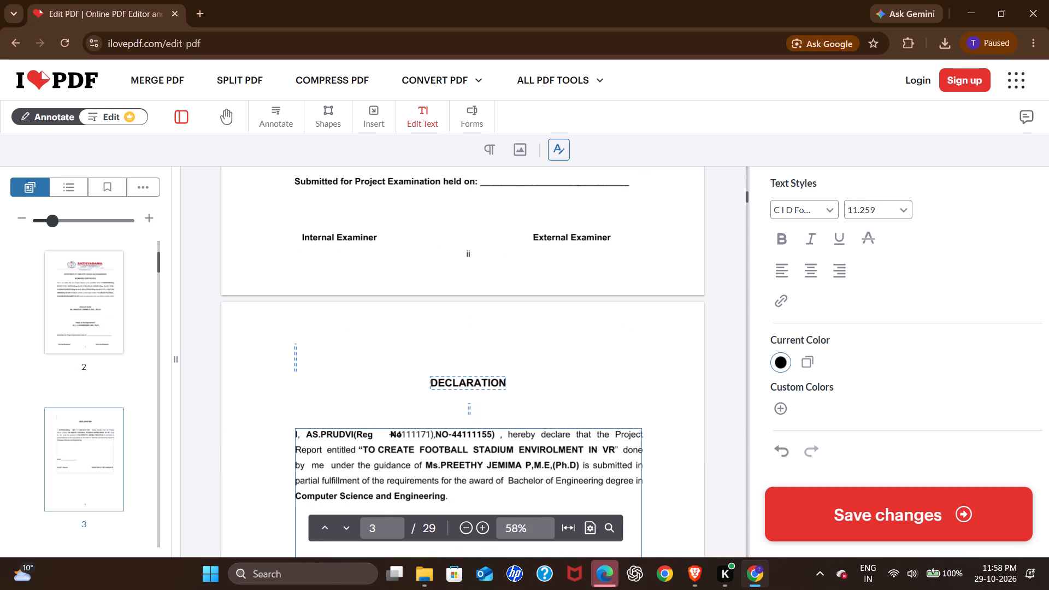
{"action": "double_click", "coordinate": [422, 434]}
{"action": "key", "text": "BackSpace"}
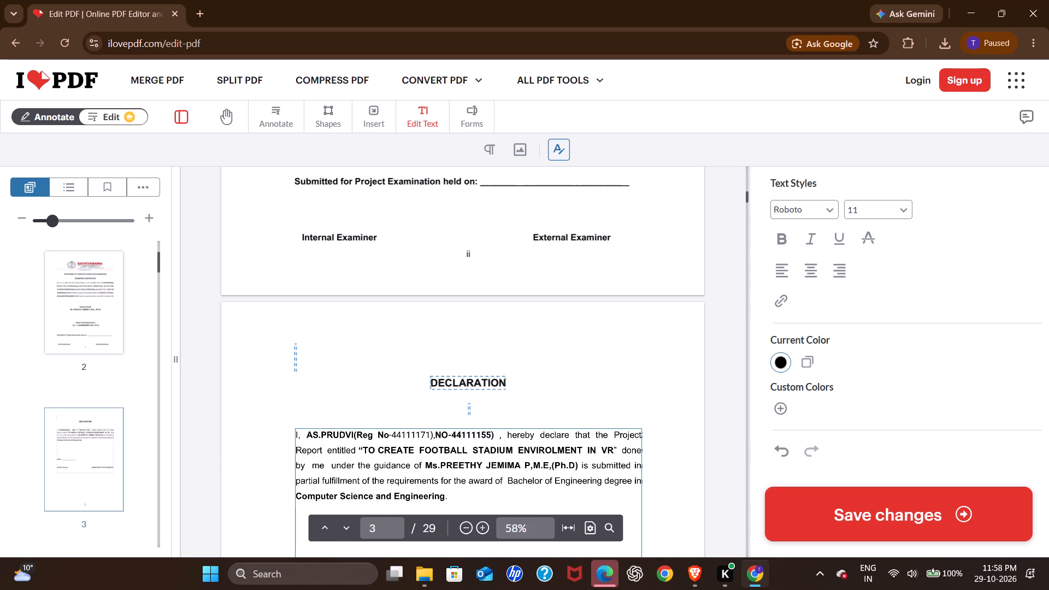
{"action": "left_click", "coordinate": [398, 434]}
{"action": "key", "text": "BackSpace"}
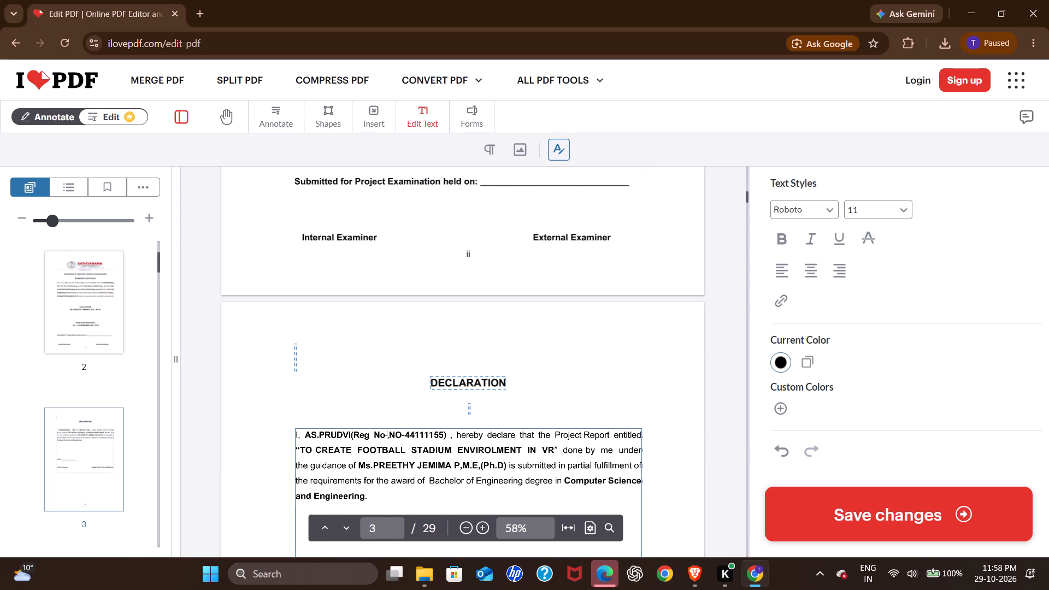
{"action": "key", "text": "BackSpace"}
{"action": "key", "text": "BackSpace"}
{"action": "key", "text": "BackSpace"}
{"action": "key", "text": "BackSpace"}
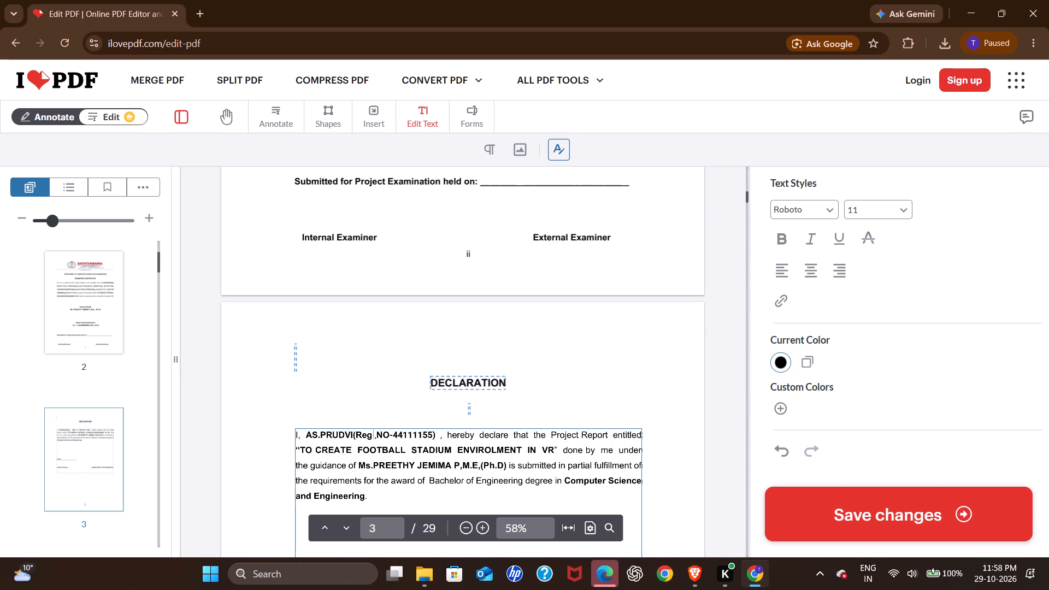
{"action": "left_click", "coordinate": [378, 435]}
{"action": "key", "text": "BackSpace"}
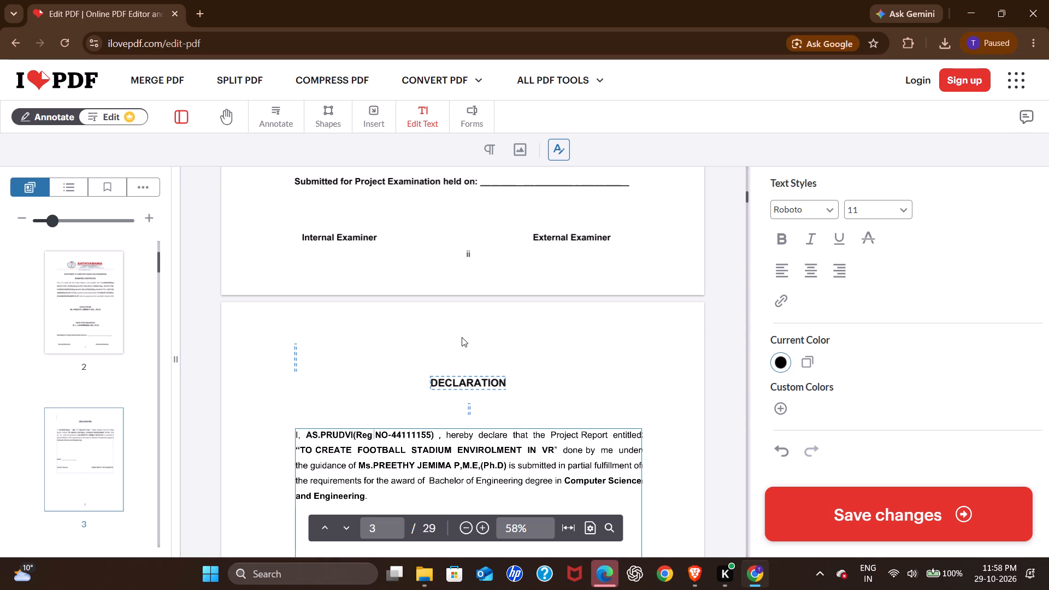
Delete both register numbers and the second "NO" label after "(Reg No" in the Declaration's opening line.
{"action": "scroll", "coordinate": [457, 334], "scroll_direction": "up", "scroll_amount": 6}
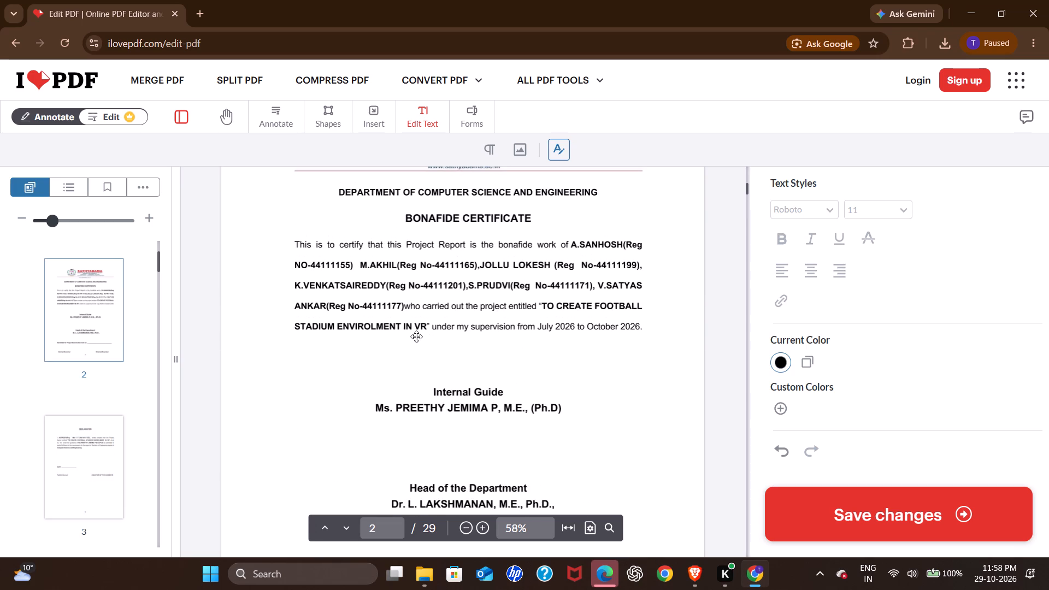
{"action": "scroll", "coordinate": [416, 337], "scroll_direction": "down", "scroll_amount": 4}
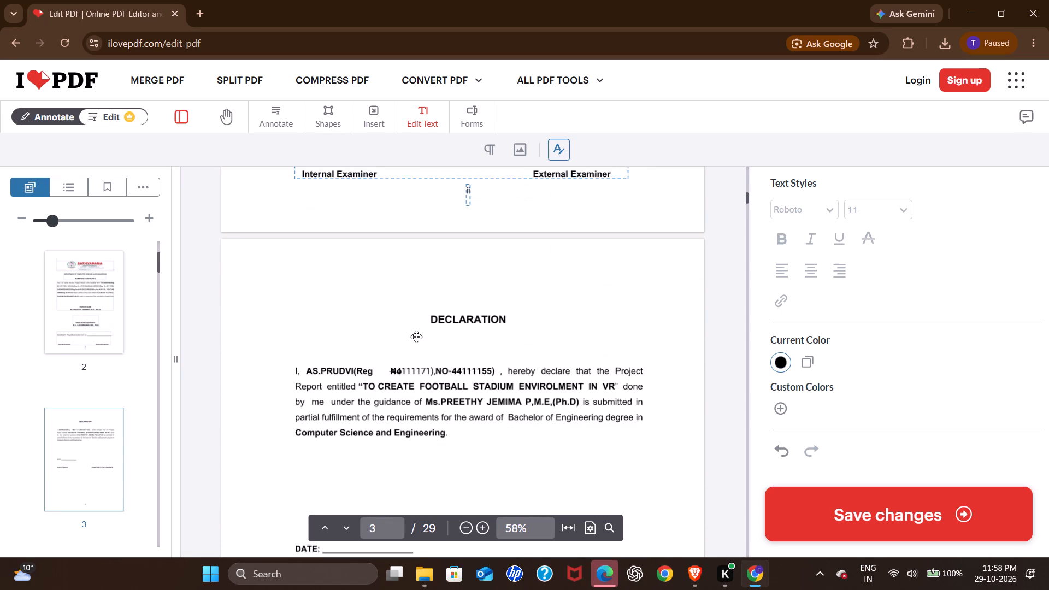
{"action": "scroll", "coordinate": [416, 337], "scroll_direction": "down", "scroll_amount": 1}
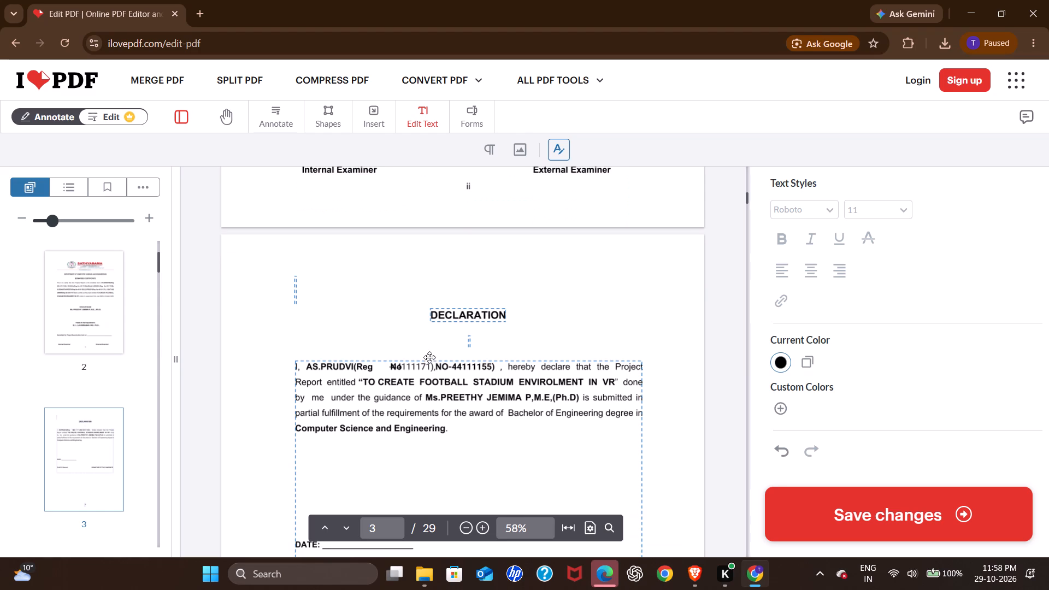
{"action": "left_click", "coordinate": [439, 385]}
{"action": "left_click", "coordinate": [439, 385]}
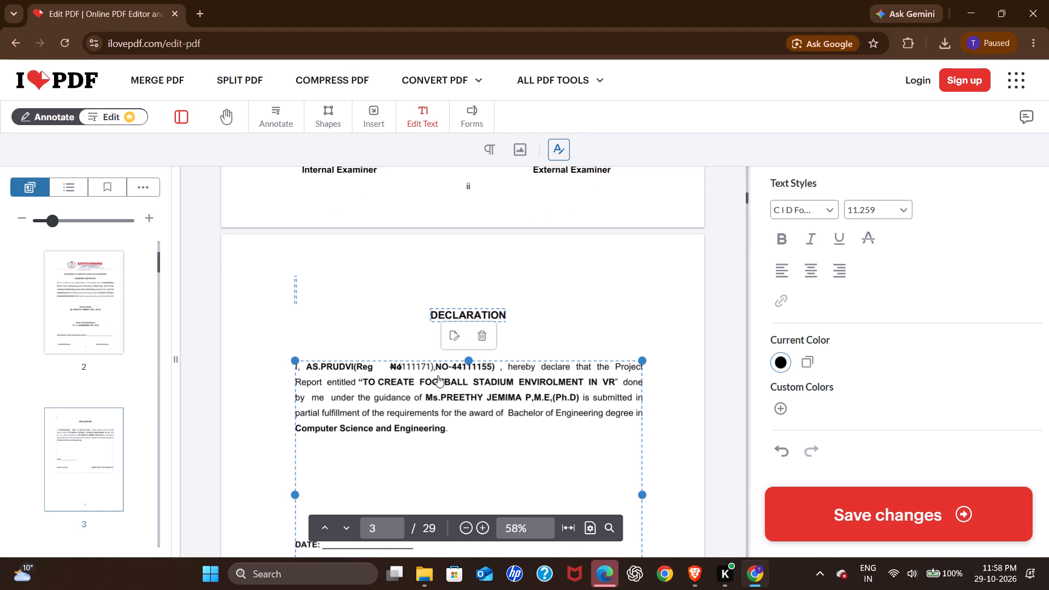
{"action": "left_click", "coordinate": [419, 373]}
{"action": "double_click", "coordinate": [420, 371]}
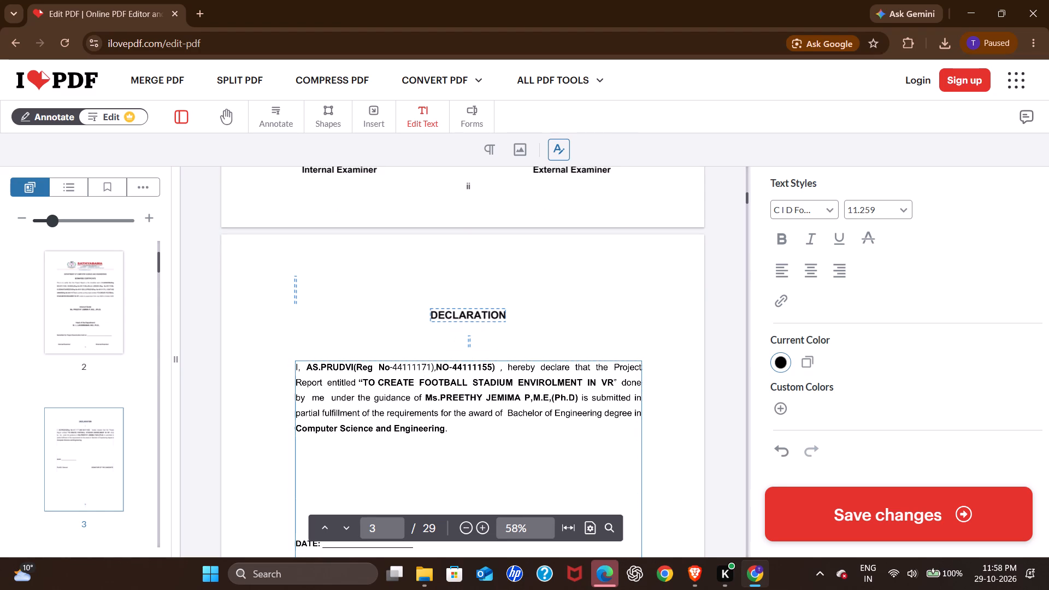
{"action": "left_click_drag", "start_coordinate": [498, 369], "coordinate": [333, 368]}
{"action": "left_click_drag", "start_coordinate": [333, 368], "coordinate": [313, 367]}
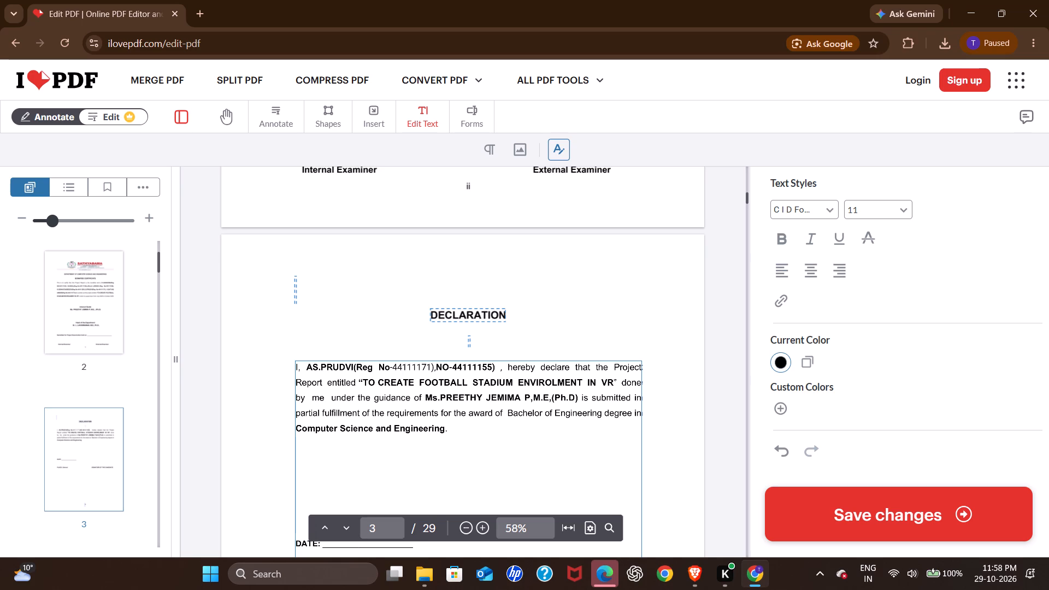
{"action": "left_click", "coordinate": [493, 368]}
{"action": "left_click_drag", "start_coordinate": [493, 368], "coordinate": [428, 371]}
{"action": "triple_click", "coordinate": [440, 369]}
{"action": "left_click", "coordinate": [473, 359]}
{"action": "left_click", "coordinate": [496, 364]}
{"action": "double_click", "coordinate": [497, 367]}
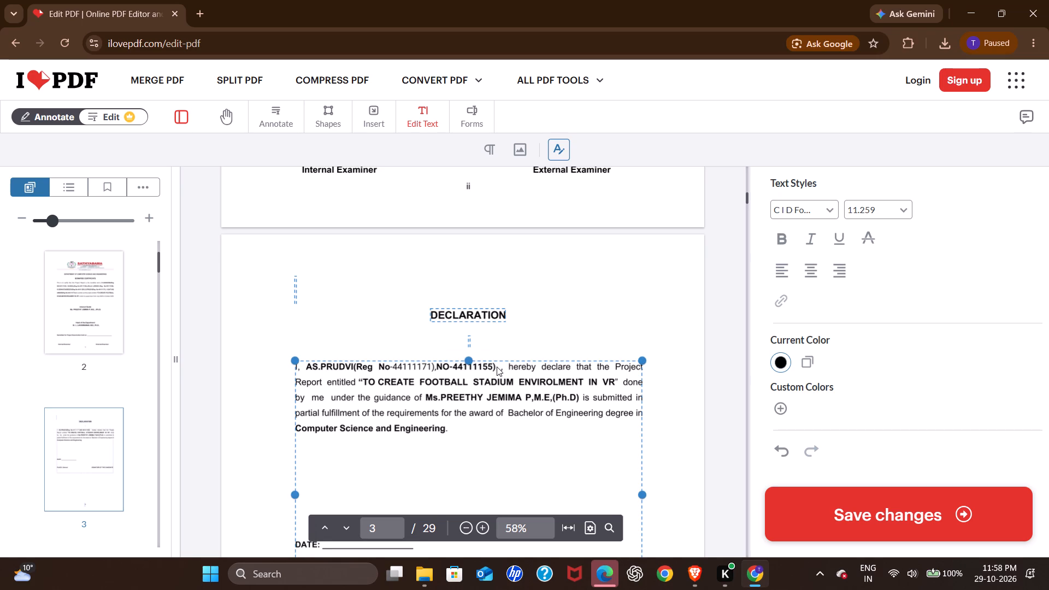
{"action": "left_click_drag", "start_coordinate": [497, 367], "coordinate": [391, 367]}
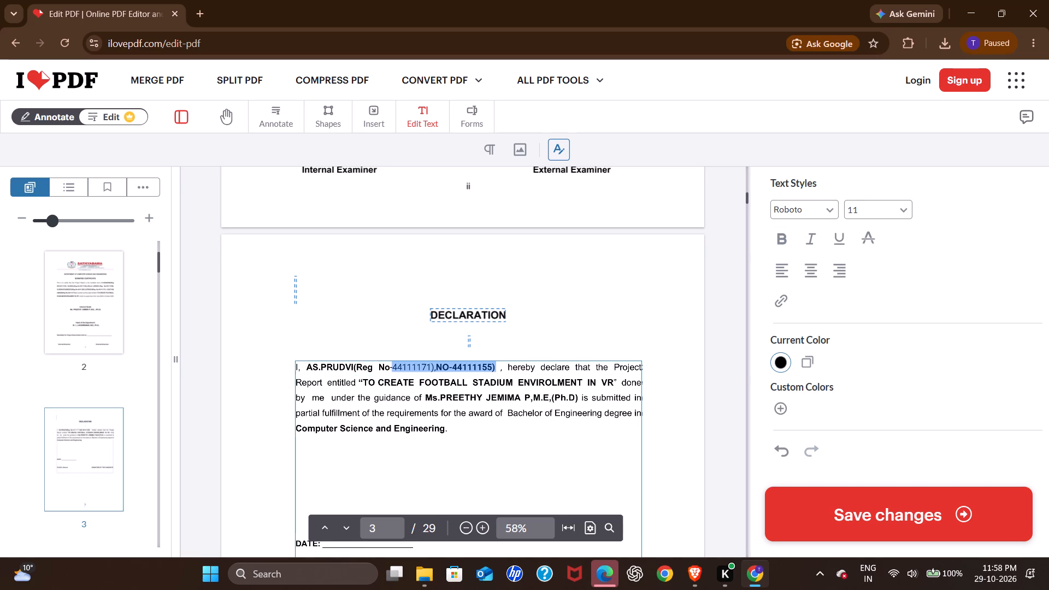
{"action": "left_click_drag", "start_coordinate": [391, 367], "coordinate": [391, 366]}
{"action": "key", "text": "BackSpace"}
Delete the remaining student name and "(Reg No" label after "I," in the Declaration's opening line.
{"action": "left_click_drag", "start_coordinate": [395, 367], "coordinate": [395, 369]}
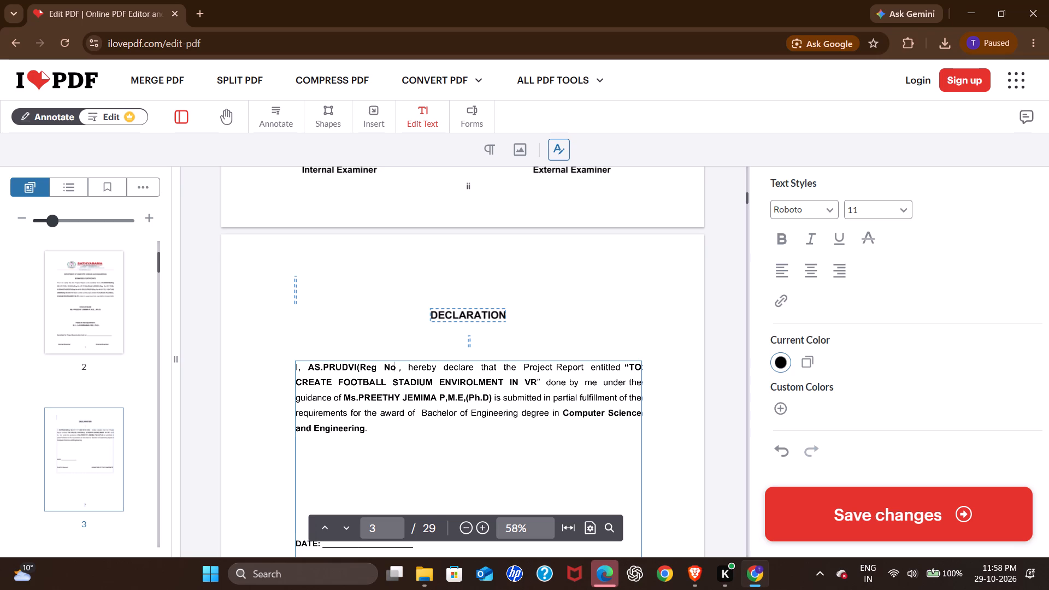
{"action": "left_click_drag", "start_coordinate": [395, 369], "coordinate": [310, 367]}
{"action": "key", "text": "BackSpace"}
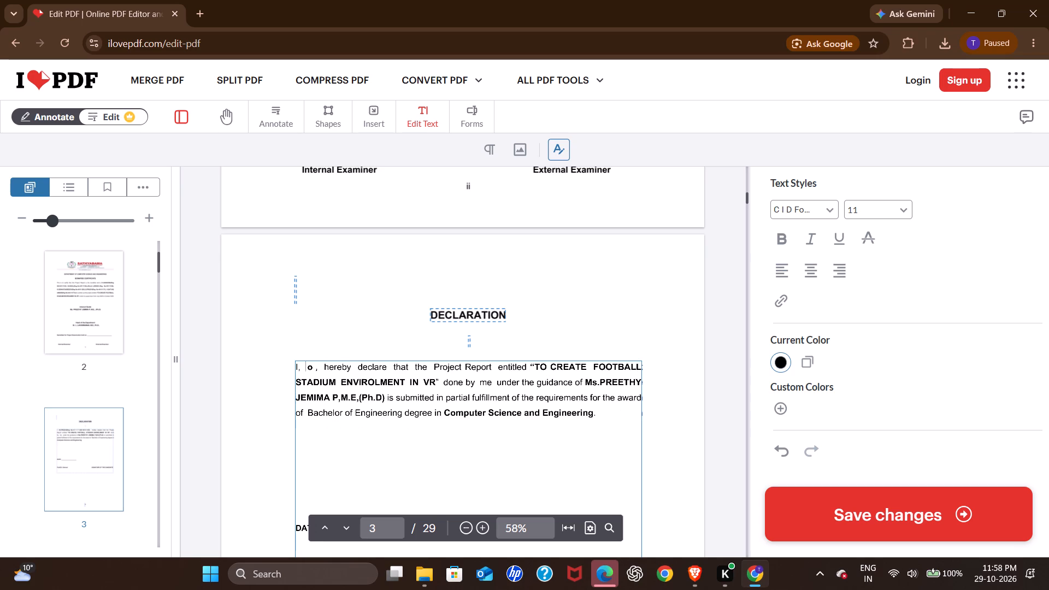
{"action": "left_click", "coordinate": [313, 366]}
{"action": "left_click_drag", "start_coordinate": [313, 366], "coordinate": [308, 366]}
{"action": "key", "text": "BackSpace"}
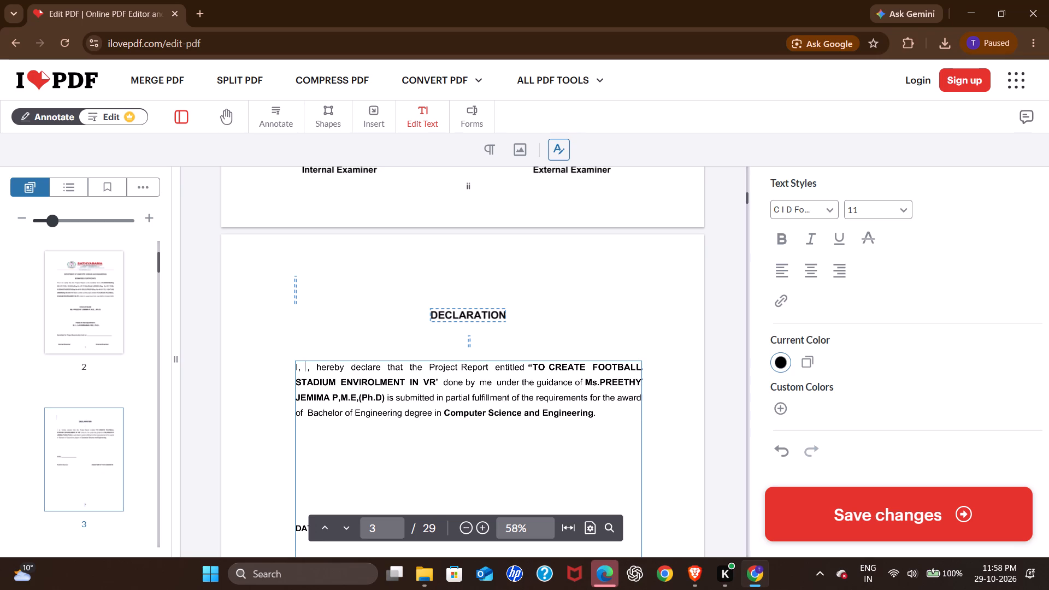
{"action": "key", "text": "BackSpace"}
Check the student list in the Bonafide Certificate and the student entries on the cover page.
{"action": "scroll", "coordinate": [370, 369], "scroll_direction": "up", "scroll_amount": 4}
{"action": "scroll", "coordinate": [440, 316], "scroll_direction": "up", "scroll_amount": 1}
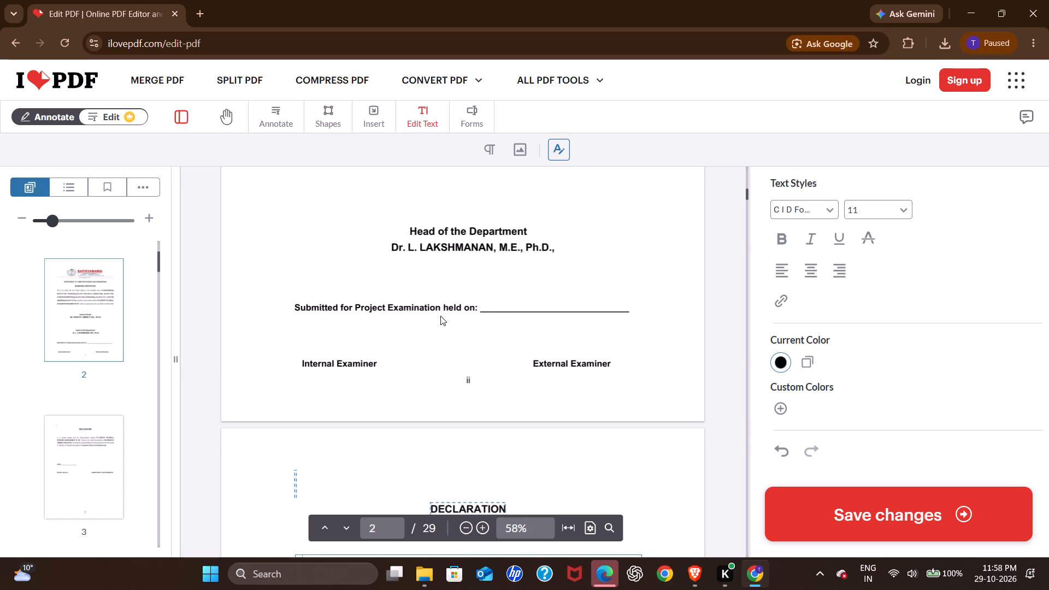
{"action": "scroll", "coordinate": [440, 316], "scroll_direction": "up", "scroll_amount": 2}
{"action": "scroll", "coordinate": [480, 292], "scroll_direction": "up", "scroll_amount": 1}
{"action": "left_click", "coordinate": [594, 355]}
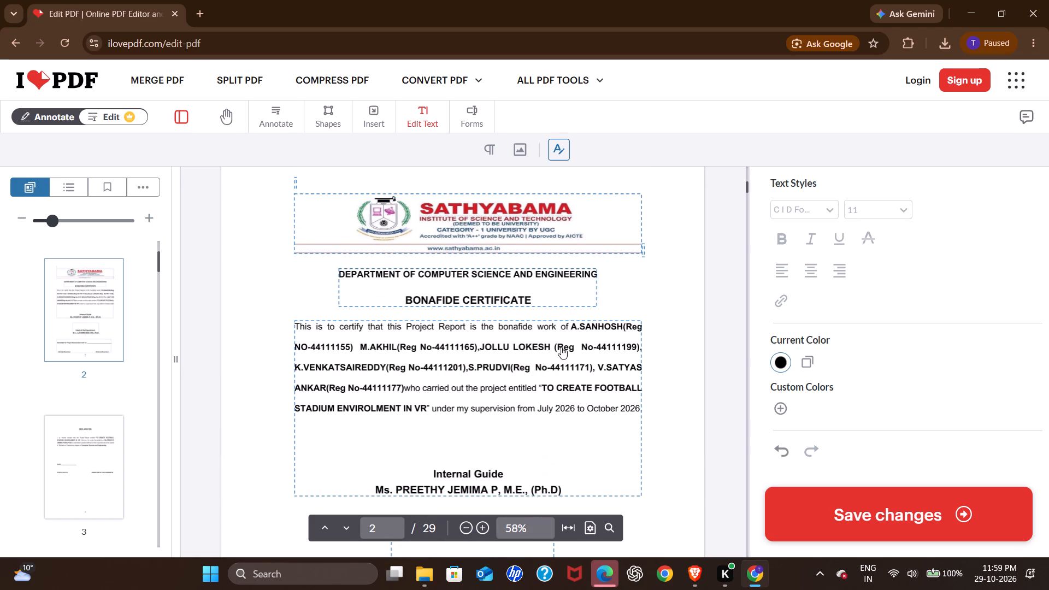
{"action": "left_click", "coordinate": [570, 321]}
{"action": "left_click", "coordinate": [581, 329]}
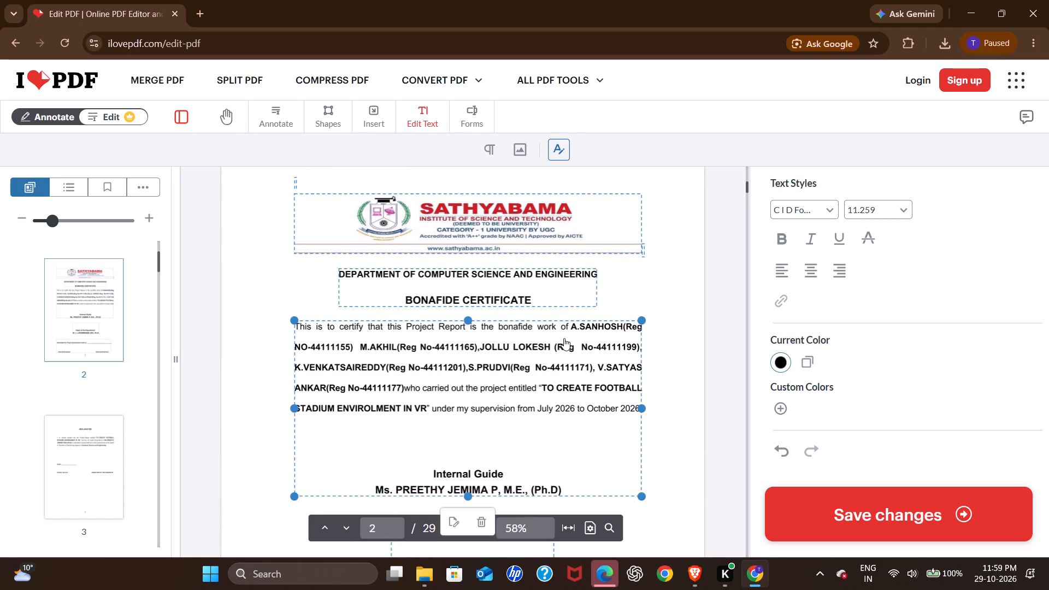
{"action": "scroll", "coordinate": [564, 338], "scroll_direction": "up", "scroll_amount": 11}
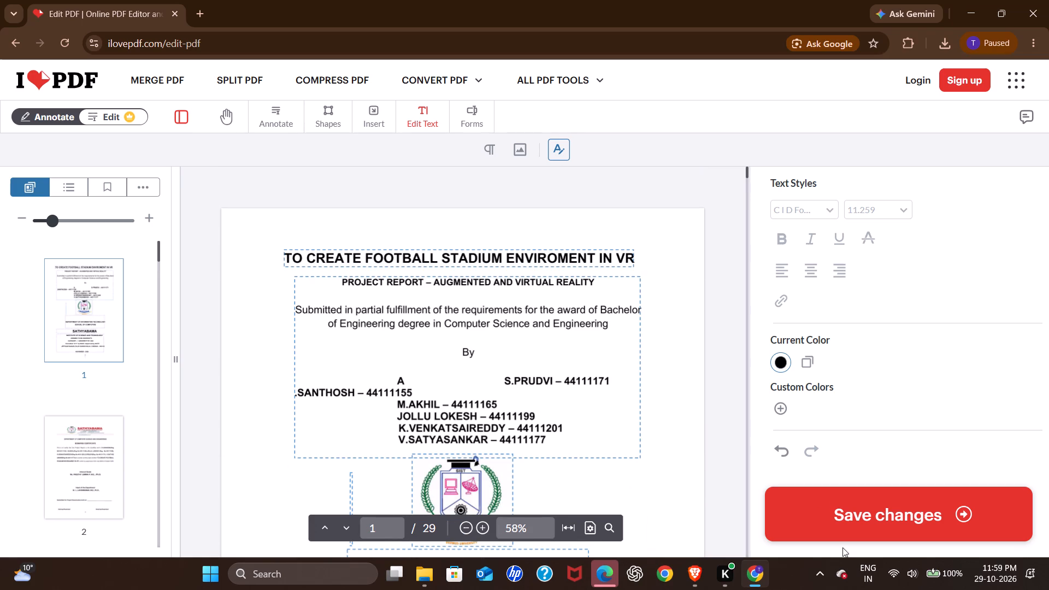
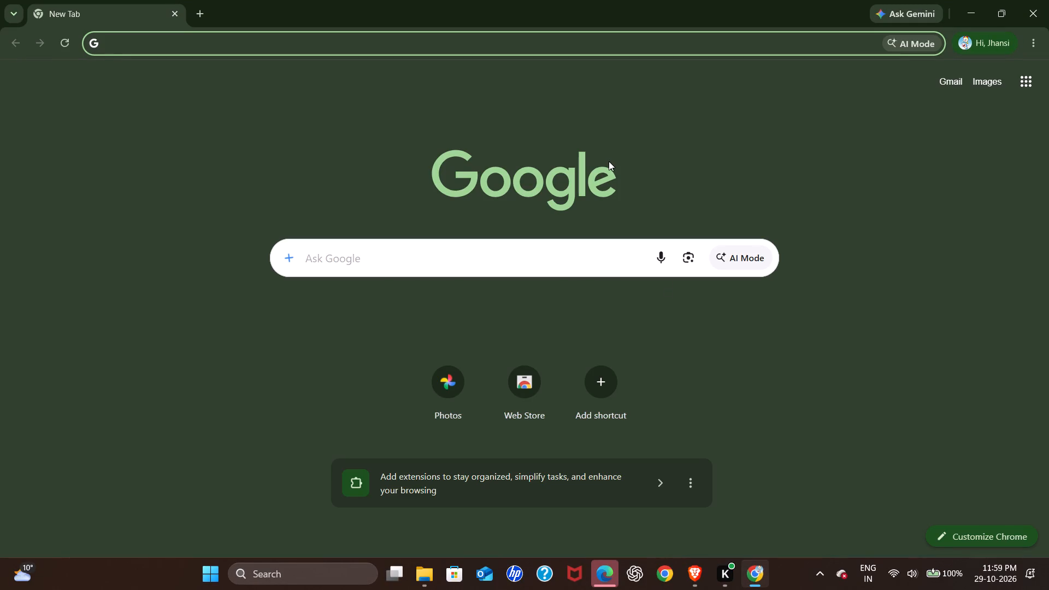
Search for ilovepdf in Google Chrome and open the site's Edit PDF tool.
{"action": "type", "text": "il"}
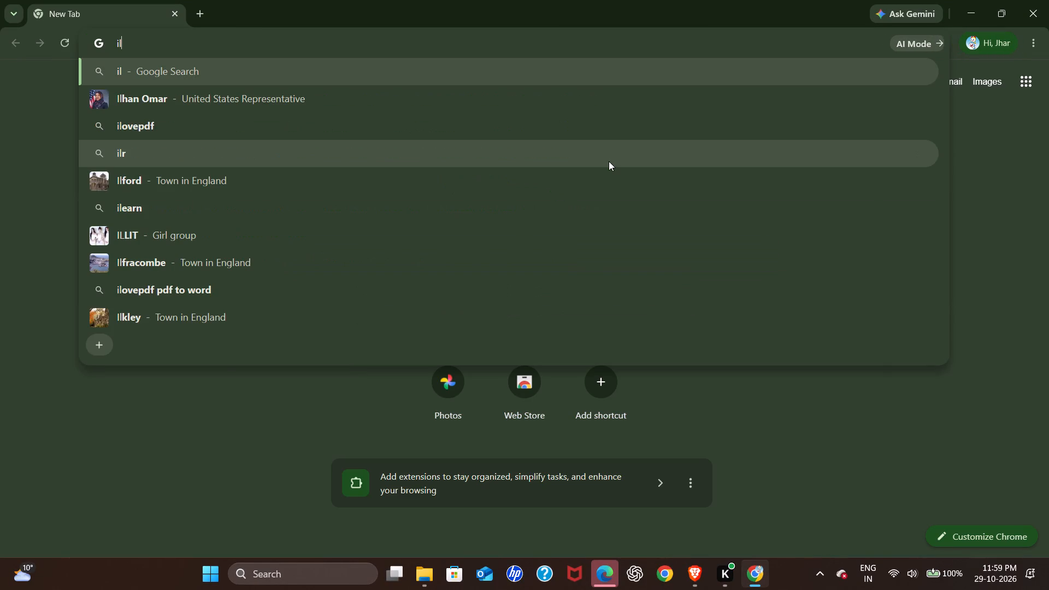
{"action": "key", "text": "Down"}
{"action": "key", "text": "Down"}
{"action": "key", "text": "Return"}
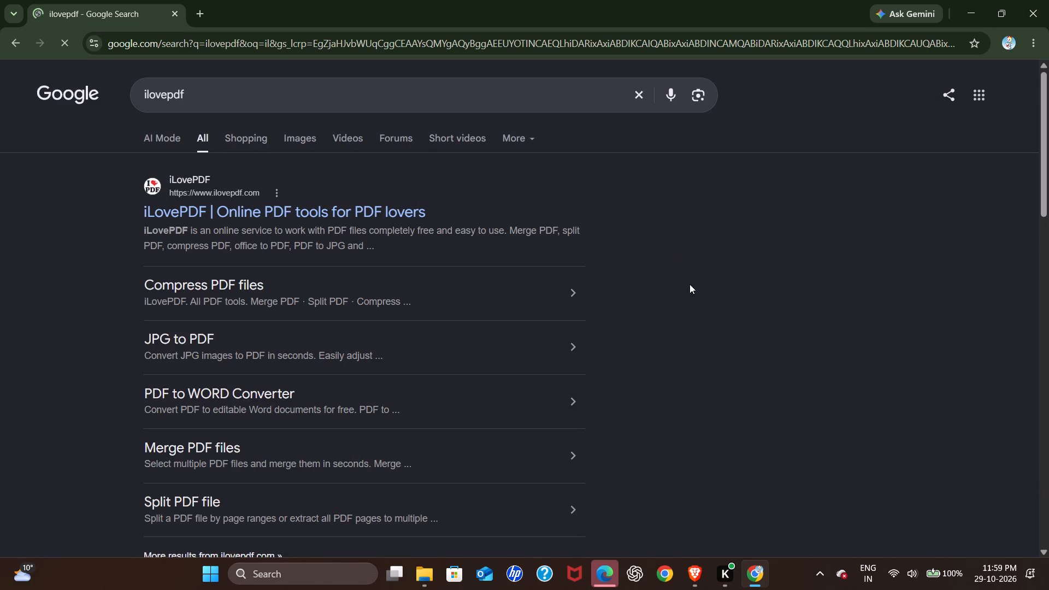
{"action": "left_click", "coordinate": [327, 219]}
{"action": "left_click", "coordinate": [873, 483]}
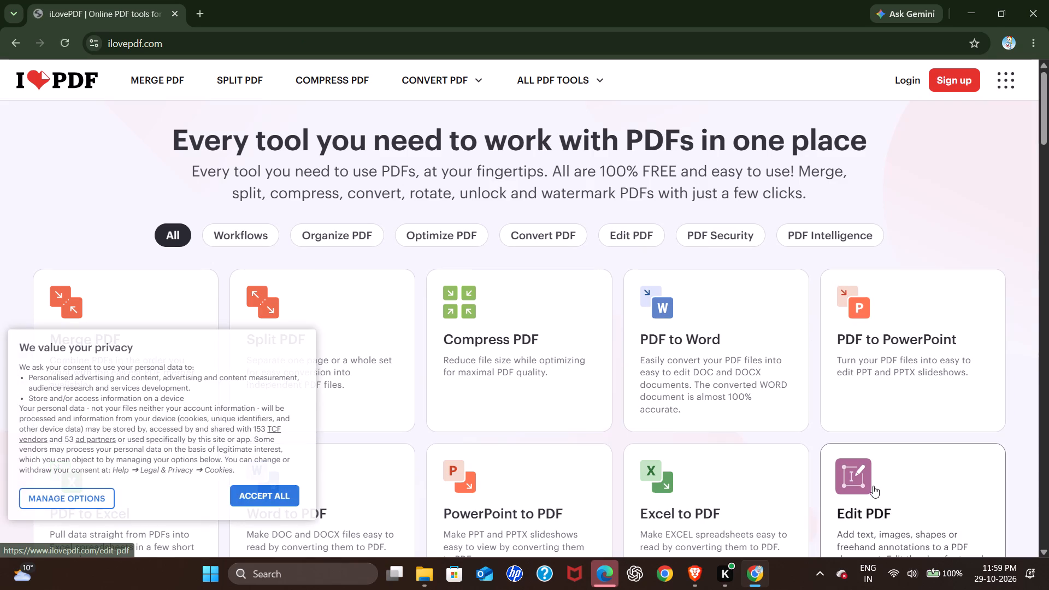
Load the football stadium VR report PDF from Downloads into the PDF editor and accept the site's cookies.
{"action": "left_click", "coordinate": [526, 240]}
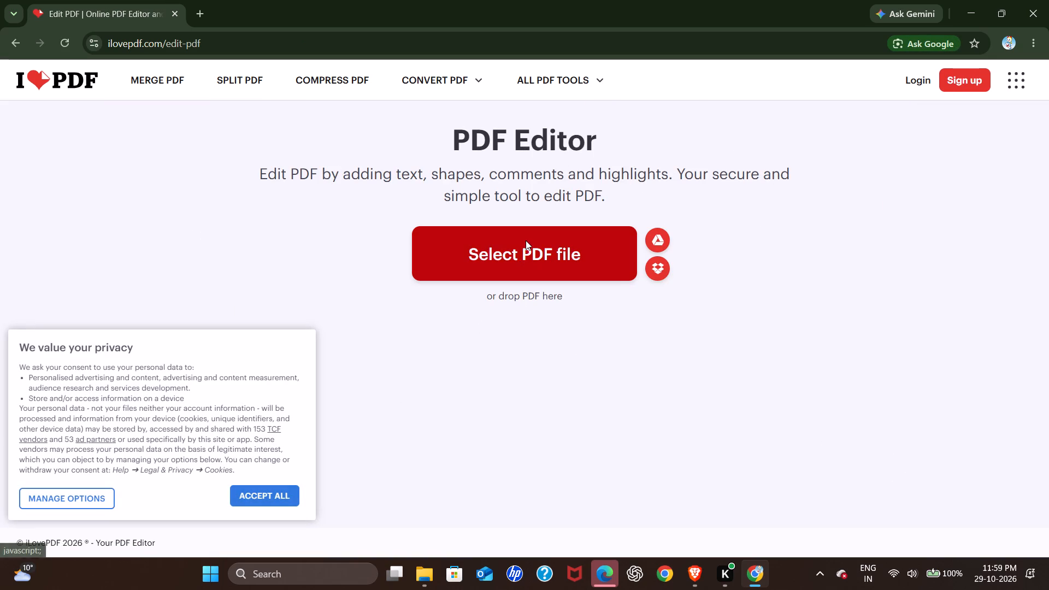
{"action": "left_click", "coordinate": [73, 147]}
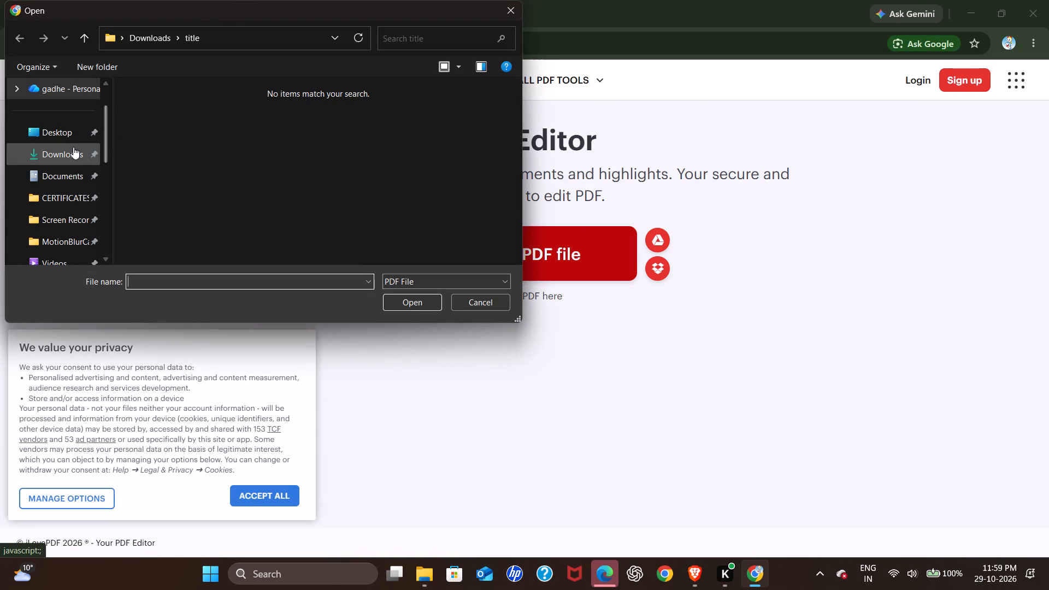
{"action": "left_click", "coordinate": [161, 136]}
{"action": "left_click", "coordinate": [73, 138]}
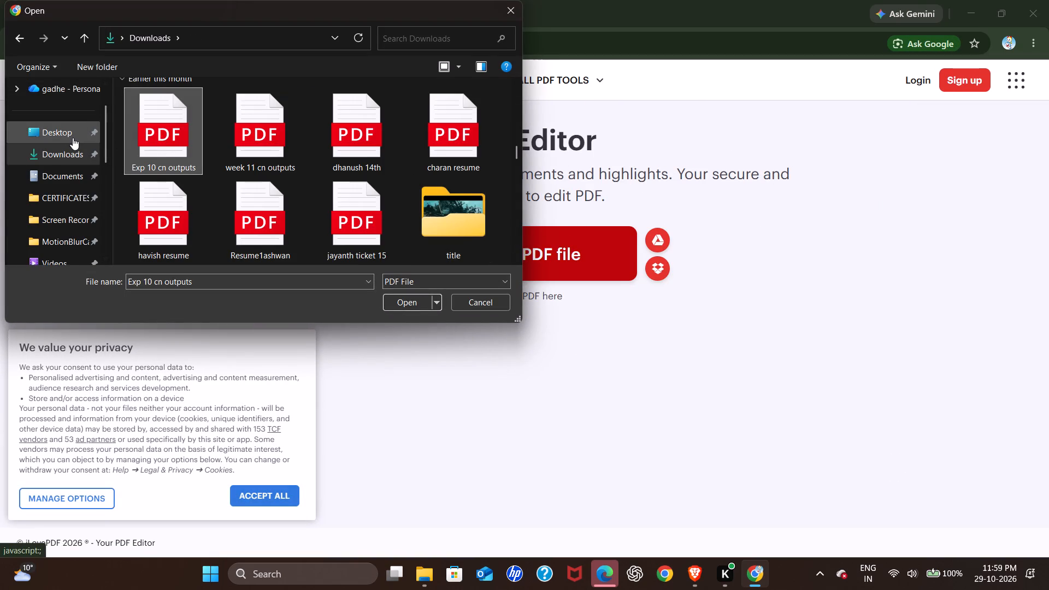
{"action": "left_click", "coordinate": [81, 152]}
{"action": "scroll", "coordinate": [176, 139], "scroll_direction": "up", "scroll_amount": 10}
{"action": "double_click", "coordinate": [179, 141]}
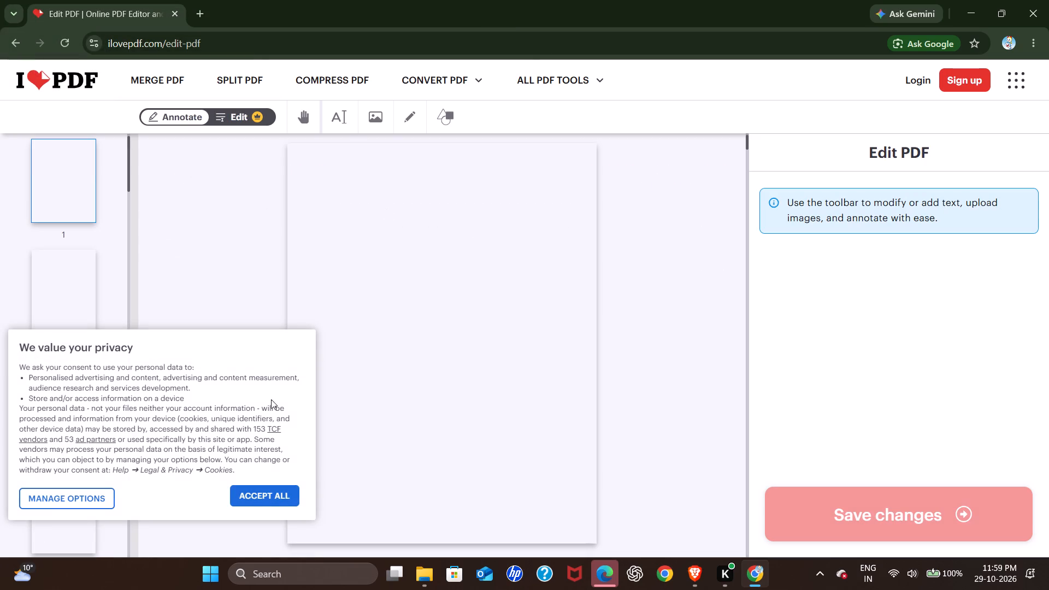
{"action": "left_click", "coordinate": [271, 495]}
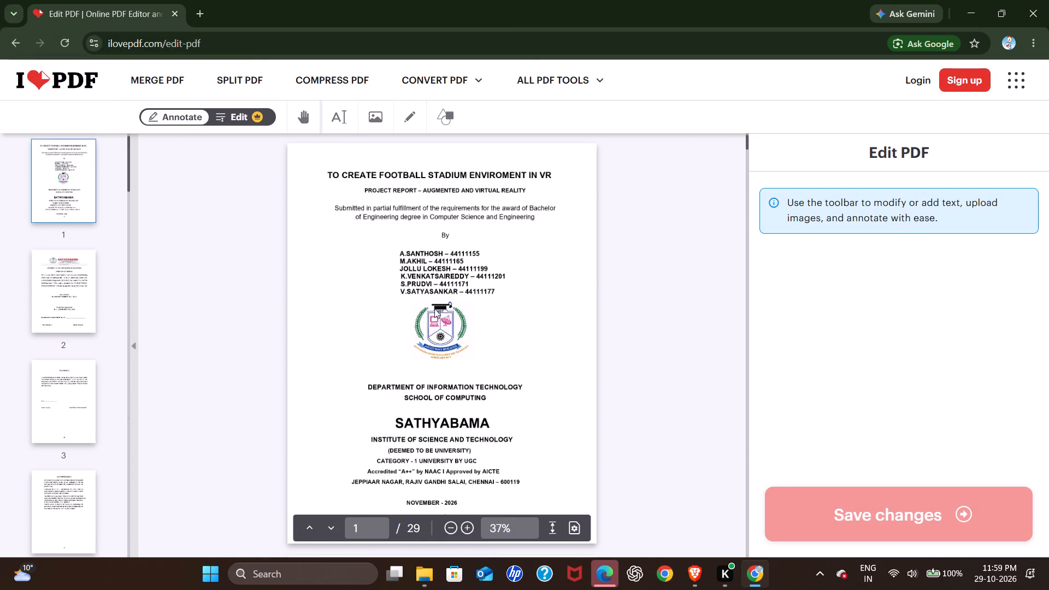
{"action": "left_click", "coordinate": [403, 251]}
{"action": "left_click", "coordinate": [402, 258]}
{"action": "left_click", "coordinate": [419, 277]}
Search the Downloads folder for "cn" in File Explorer, look through the matching files, and return to the PDF editor.
{"action": "key", "text": "alt+Tab"}
{"action": "left_click", "coordinate": [478, 279], "text": "alt"}
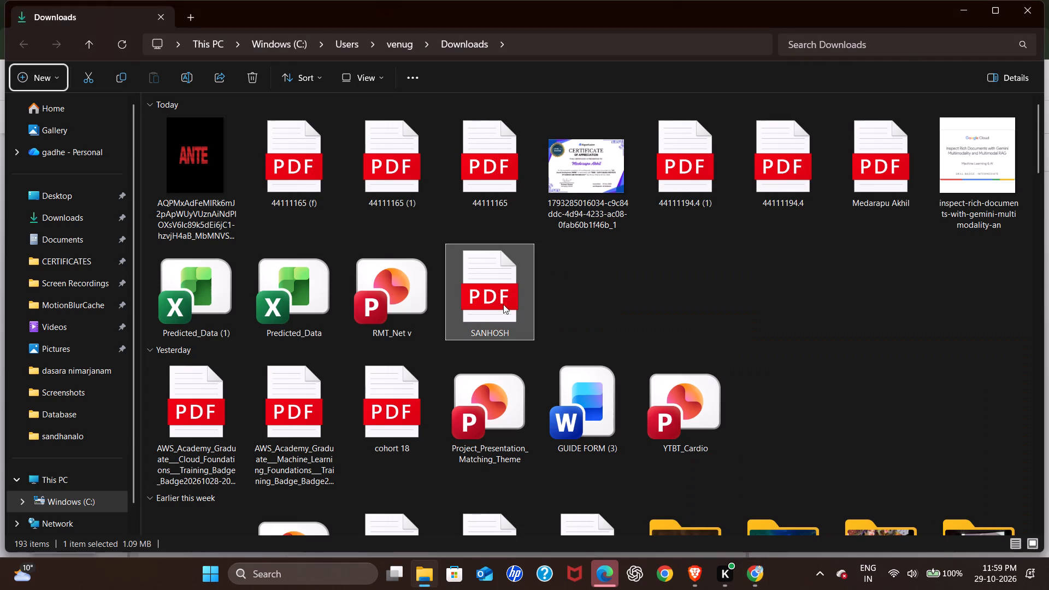
{"action": "scroll", "coordinate": [534, 333], "scroll_direction": "left", "scroll_amount": 1}
{"action": "left_click", "coordinate": [828, 42]}
{"action": "key", "text": "c"}
{"action": "key", "text": "n"}
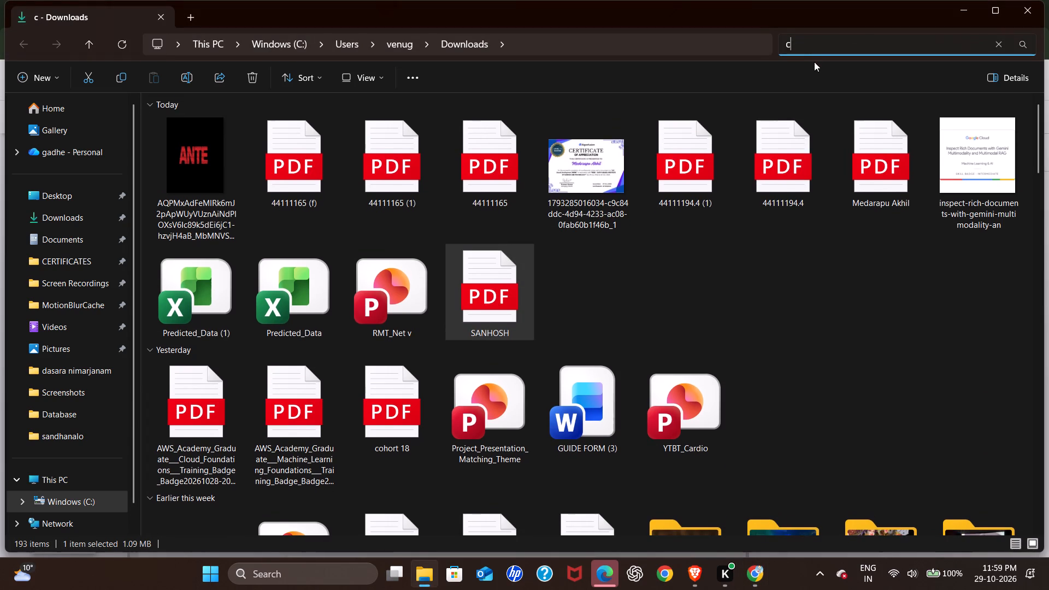
{"action": "key", "text": "Return"}
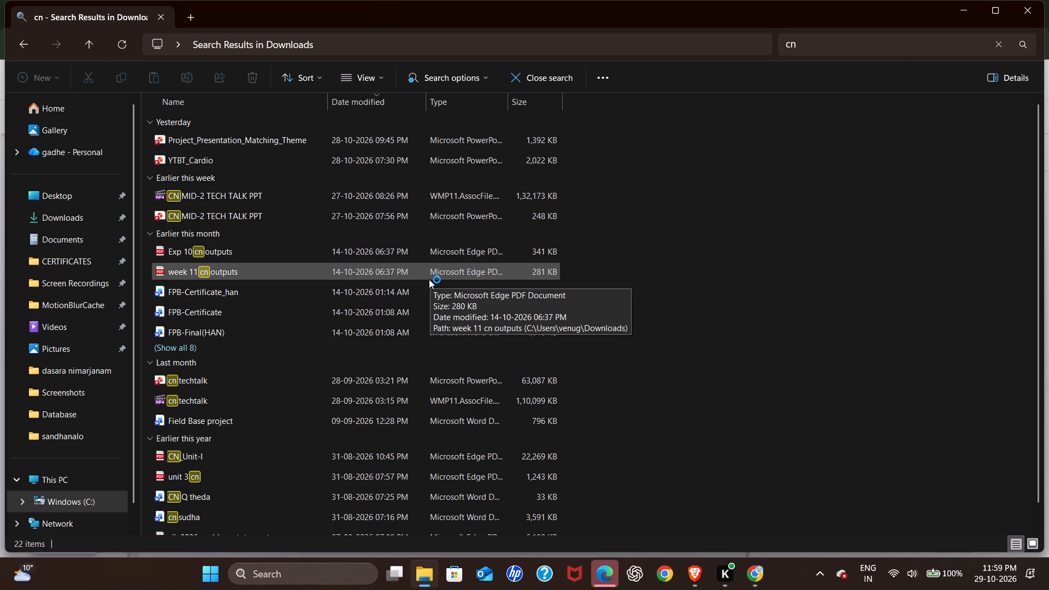
{"action": "scroll", "coordinate": [429, 280], "scroll_direction": "down", "scroll_amount": 2}
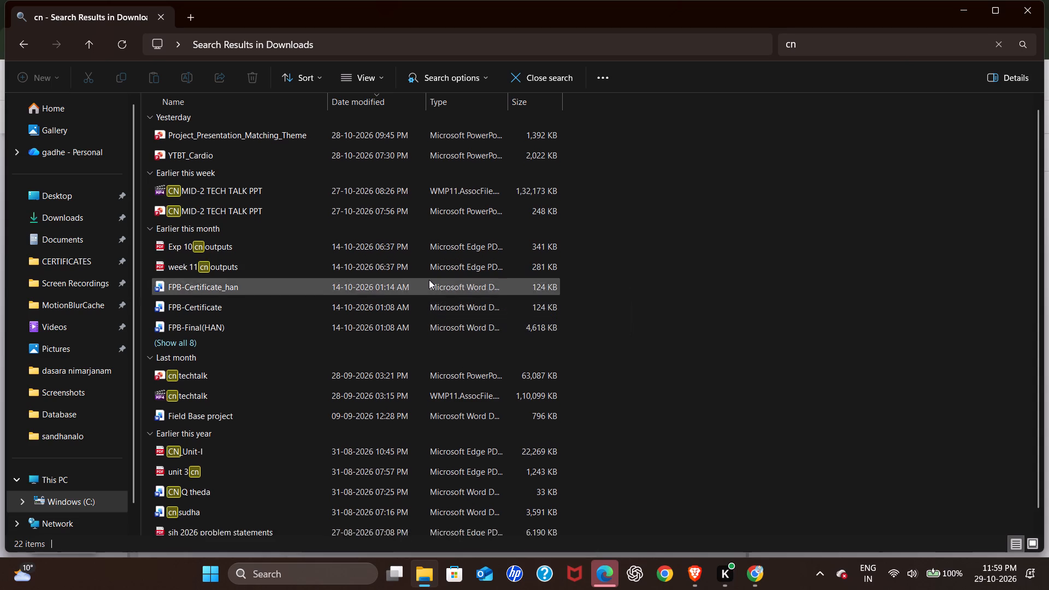
{"action": "scroll", "coordinate": [429, 280], "scroll_direction": "down", "scroll_amount": 2}
{"action": "left_click", "coordinate": [1034, 12]}
{"action": "key", "text": "alt+Tab"}
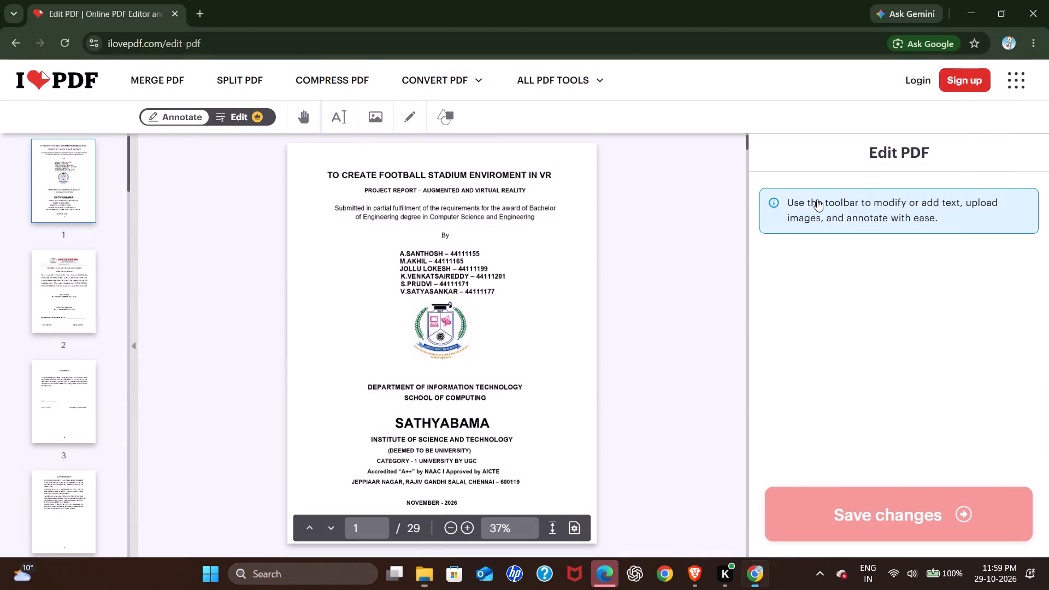
{"action": "left_click", "coordinate": [287, 287], "text": "alt"}
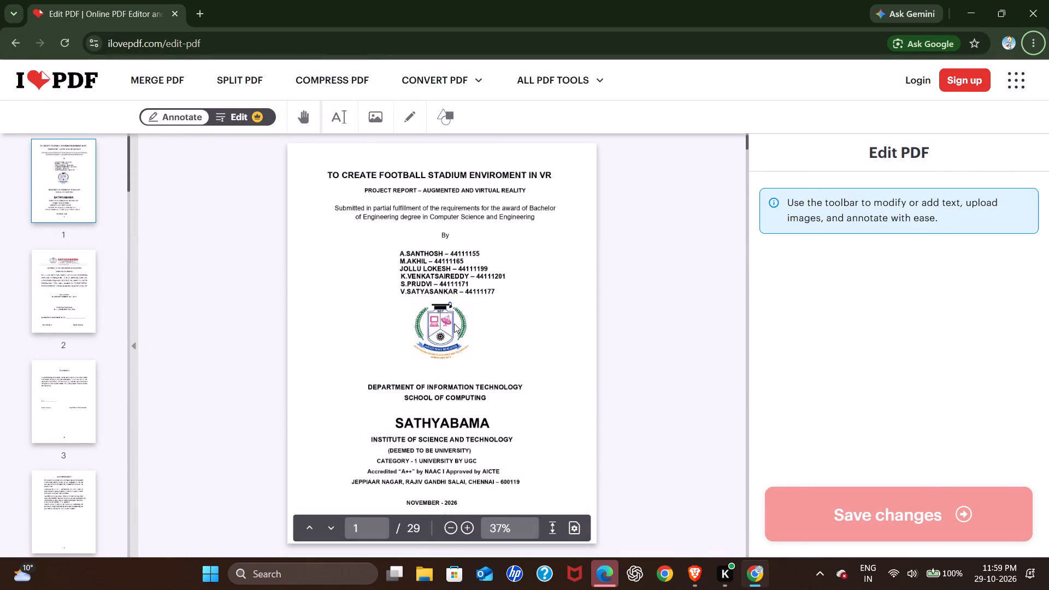
Switch the PDF editor from annotating to editing the existing text.
{"action": "left_click", "coordinate": [399, 271]}
{"action": "double_click", "coordinate": [415, 282]}
{"action": "left_click", "coordinate": [246, 104]}
{"action": "left_click", "coordinate": [246, 111]}
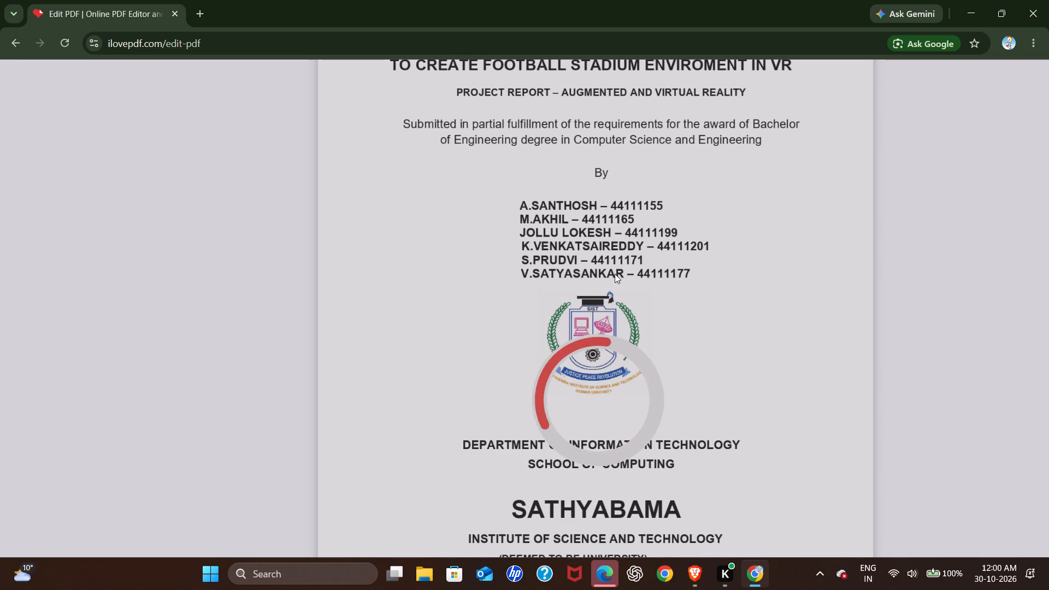
{"action": "left_click", "coordinate": [587, 261]}
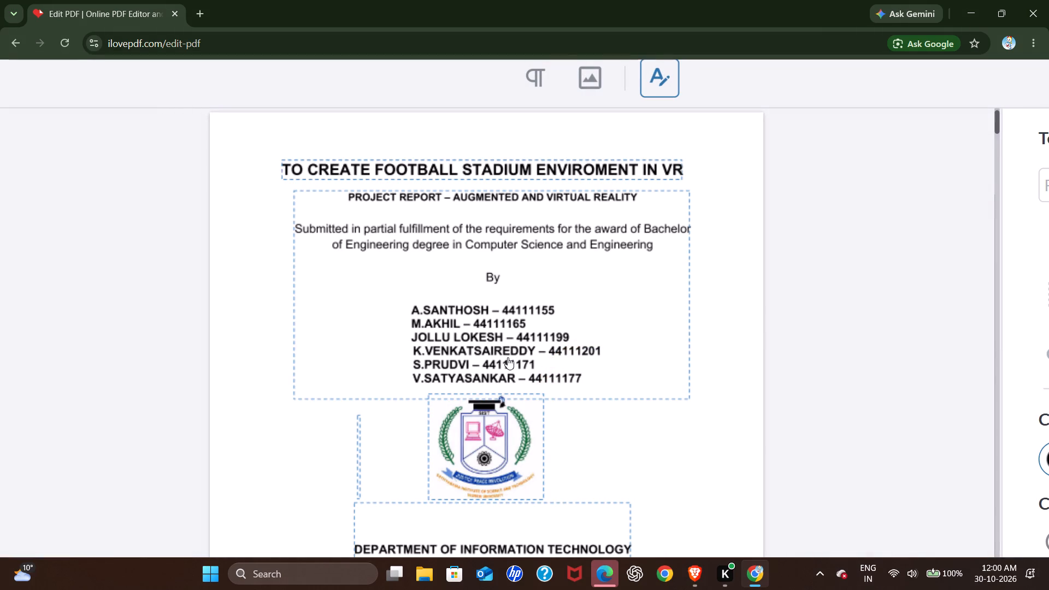
Move the fifth student's name and register number to the start of the student list on the cover page.
{"action": "triple_click", "coordinate": [508, 359]}
{"action": "double_click", "coordinate": [508, 359]}
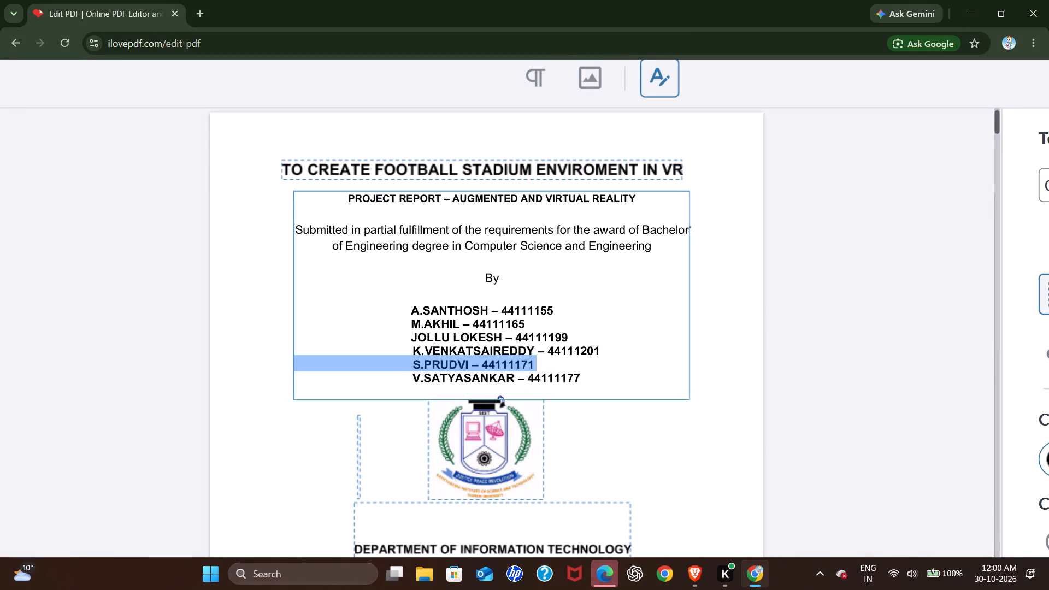
{"action": "key", "text": "ctrl+c"}
{"action": "key", "text": "BackSpace"}
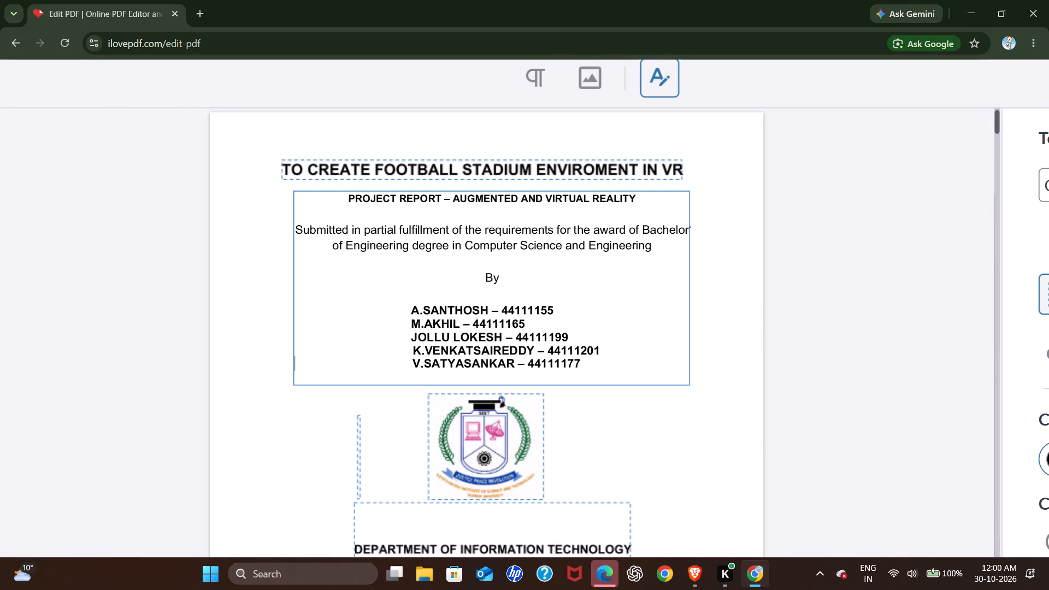
{"action": "left_click", "coordinate": [412, 309]}
{"action": "key", "text": "ctrl+v"}
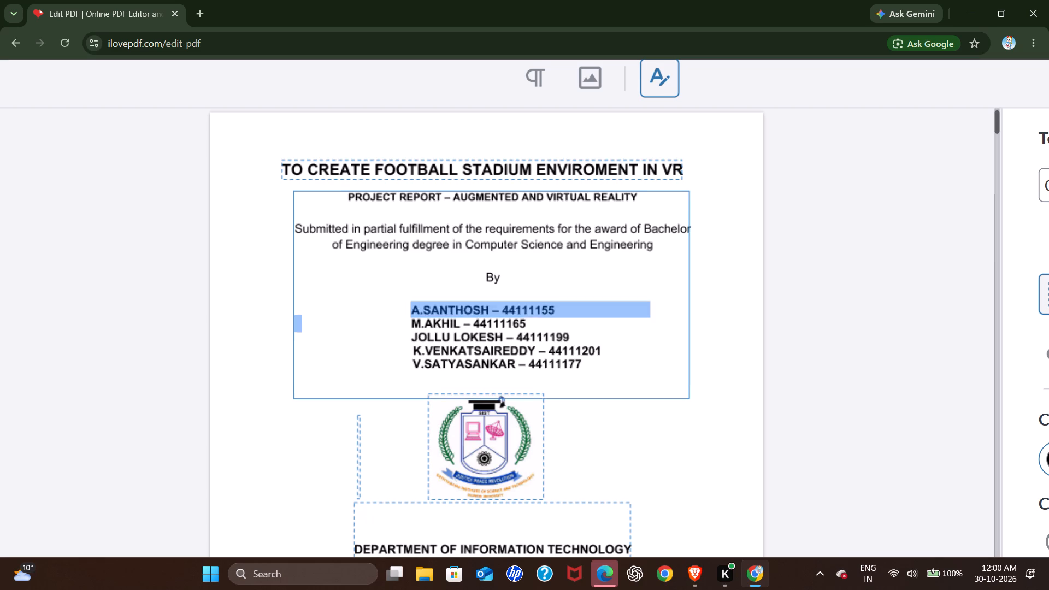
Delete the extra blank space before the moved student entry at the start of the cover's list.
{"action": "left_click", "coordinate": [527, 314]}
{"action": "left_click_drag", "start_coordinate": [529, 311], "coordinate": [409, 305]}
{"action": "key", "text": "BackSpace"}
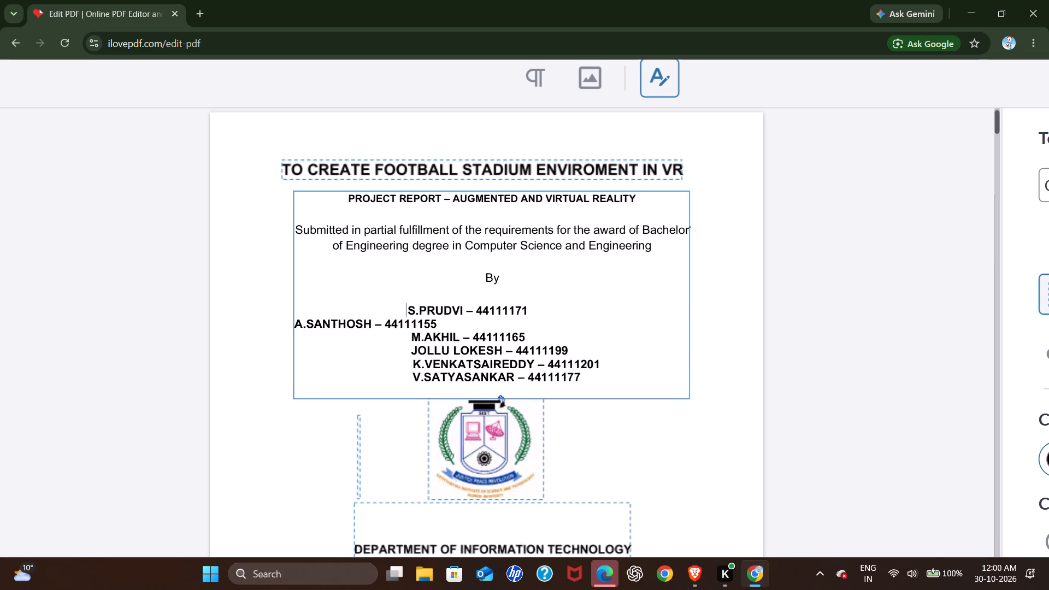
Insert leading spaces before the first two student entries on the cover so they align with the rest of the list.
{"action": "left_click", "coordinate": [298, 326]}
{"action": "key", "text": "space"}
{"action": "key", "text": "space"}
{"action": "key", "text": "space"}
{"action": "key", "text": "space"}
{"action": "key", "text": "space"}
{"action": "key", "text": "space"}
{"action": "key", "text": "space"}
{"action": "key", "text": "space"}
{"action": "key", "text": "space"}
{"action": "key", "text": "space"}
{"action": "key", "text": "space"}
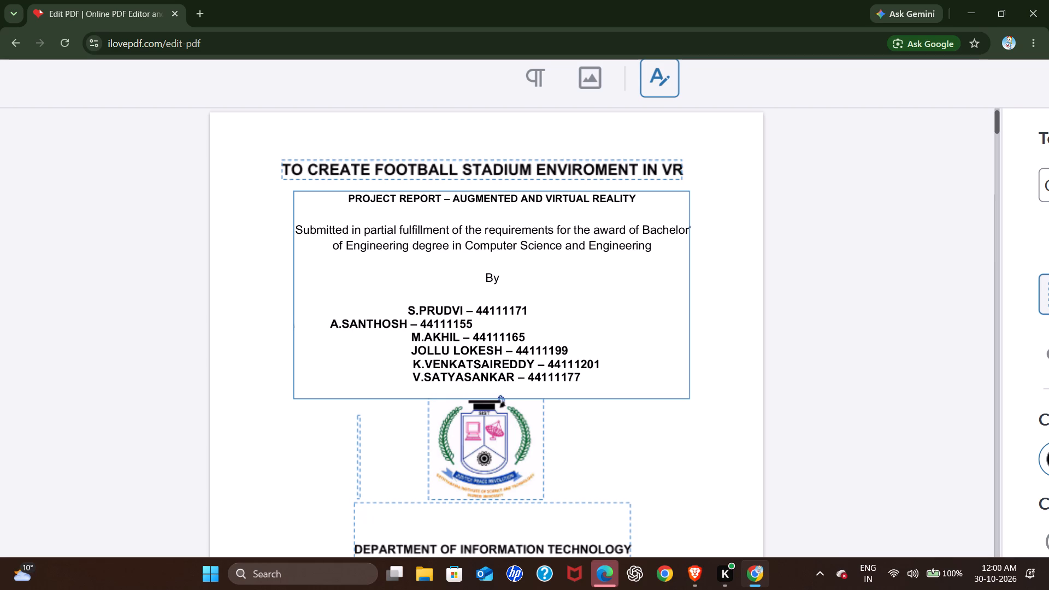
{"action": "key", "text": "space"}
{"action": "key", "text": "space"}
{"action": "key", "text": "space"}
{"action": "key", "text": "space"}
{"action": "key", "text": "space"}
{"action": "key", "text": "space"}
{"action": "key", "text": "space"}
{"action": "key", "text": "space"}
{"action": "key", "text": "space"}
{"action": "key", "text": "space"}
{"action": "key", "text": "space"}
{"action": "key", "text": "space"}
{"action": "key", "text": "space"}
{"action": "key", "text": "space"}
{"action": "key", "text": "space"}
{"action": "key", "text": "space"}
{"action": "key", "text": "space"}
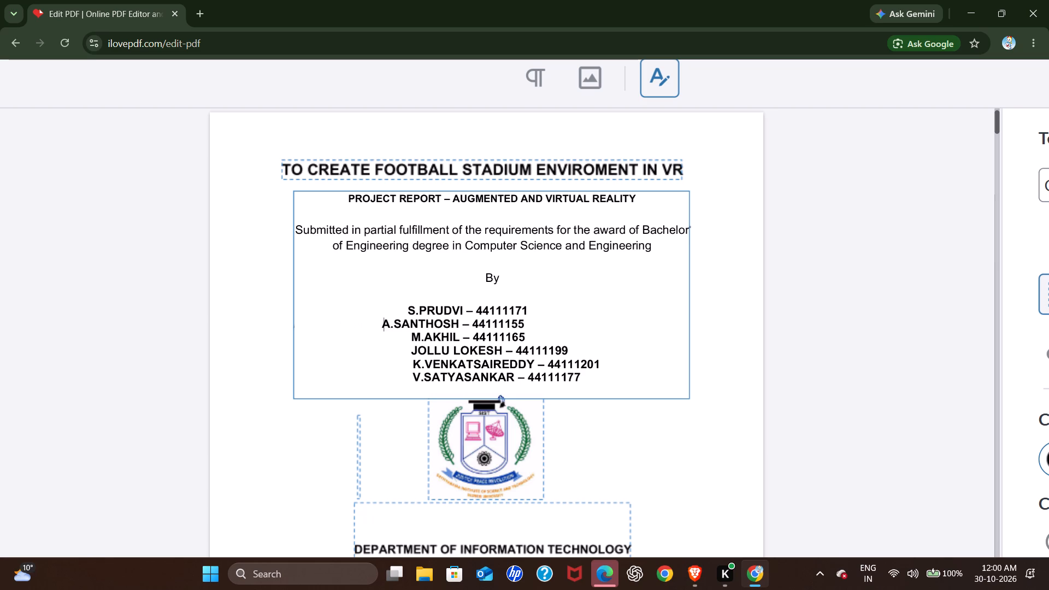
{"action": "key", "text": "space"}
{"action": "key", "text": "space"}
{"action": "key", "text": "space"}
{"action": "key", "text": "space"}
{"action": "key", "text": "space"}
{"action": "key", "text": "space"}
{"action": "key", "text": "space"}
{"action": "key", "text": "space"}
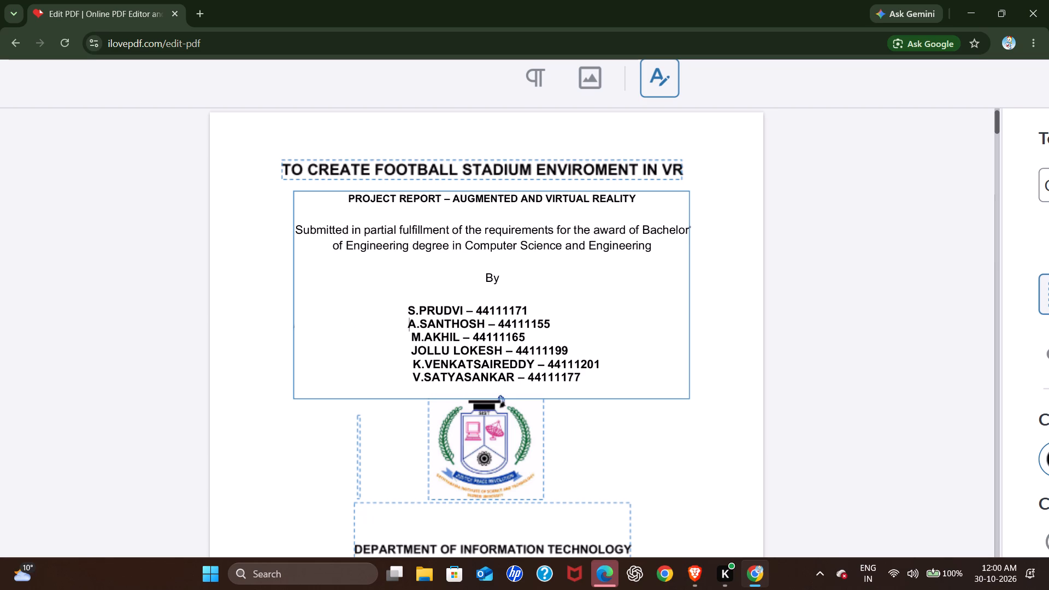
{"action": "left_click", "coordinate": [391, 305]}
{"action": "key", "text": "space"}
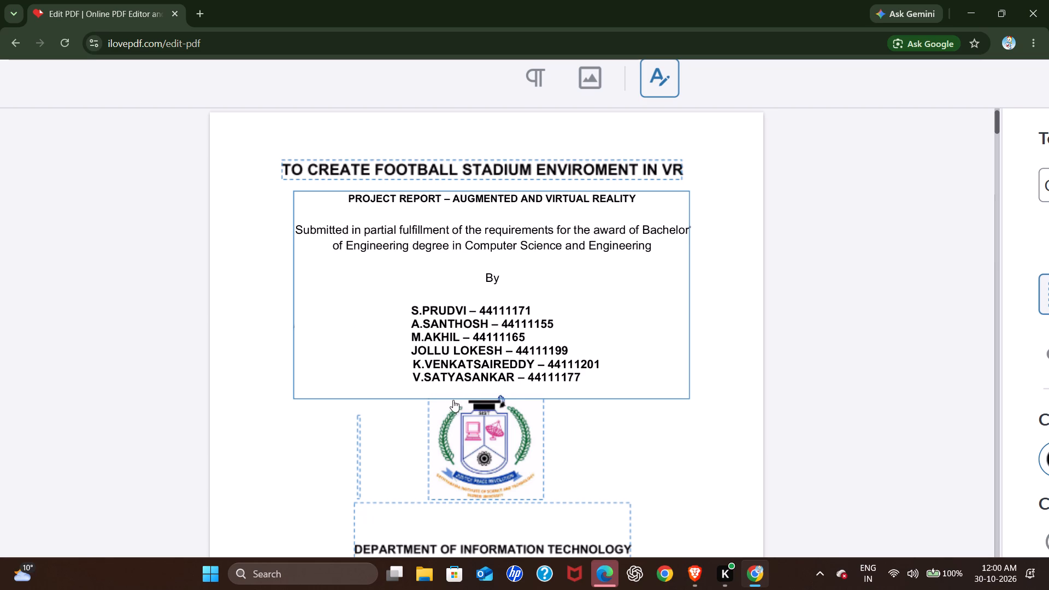
Remove the excess leading spaces before the first student entry on the cover so it roughly aligns with the lower entries.
{"action": "scroll", "coordinate": [455, 400], "scroll_direction": "down", "scroll_amount": 1}
{"action": "scroll", "coordinate": [455, 299], "scroll_direction": "down", "scroll_amount": 1}
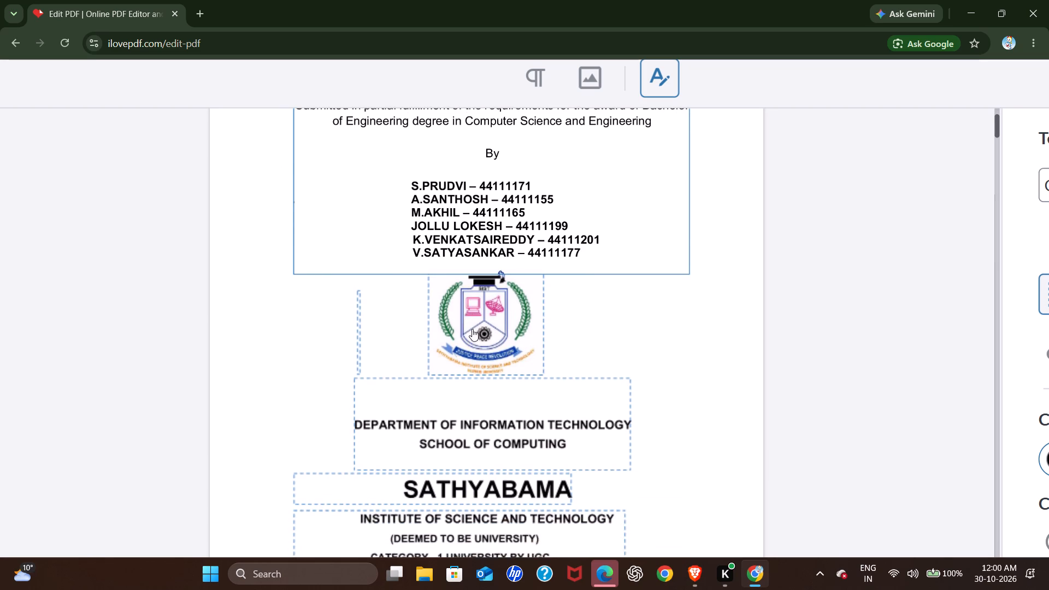
{"action": "scroll", "coordinate": [472, 329], "scroll_direction": "down", "scroll_amount": 4}
{"action": "scroll", "coordinate": [533, 363], "scroll_direction": "down", "scroll_amount": 2}
{"action": "scroll", "coordinate": [540, 383], "scroll_direction": "up", "scroll_amount": 4}
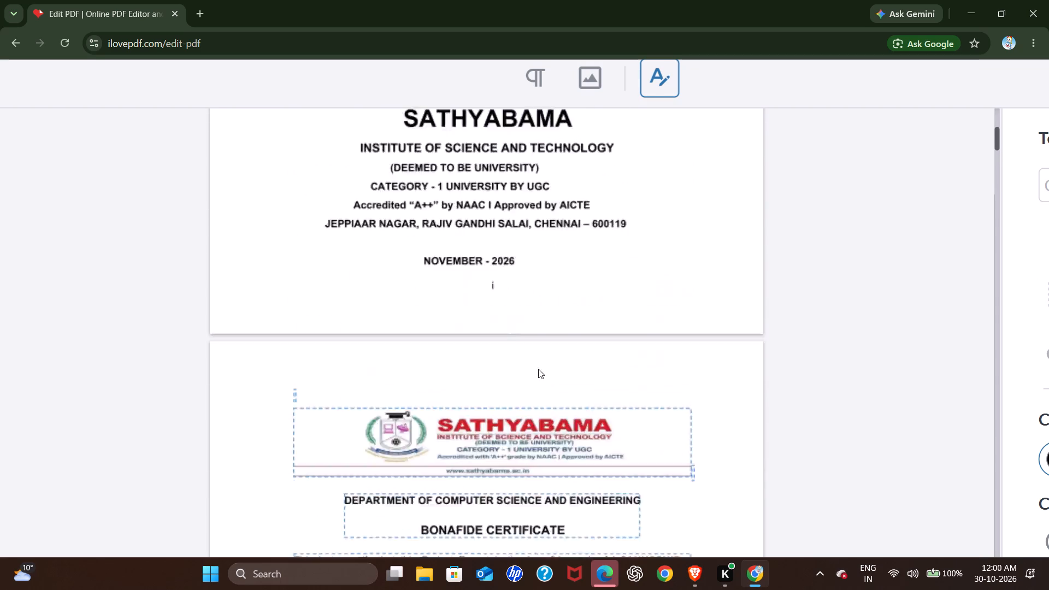
{"action": "scroll", "coordinate": [538, 369], "scroll_direction": "up", "scroll_amount": 7}
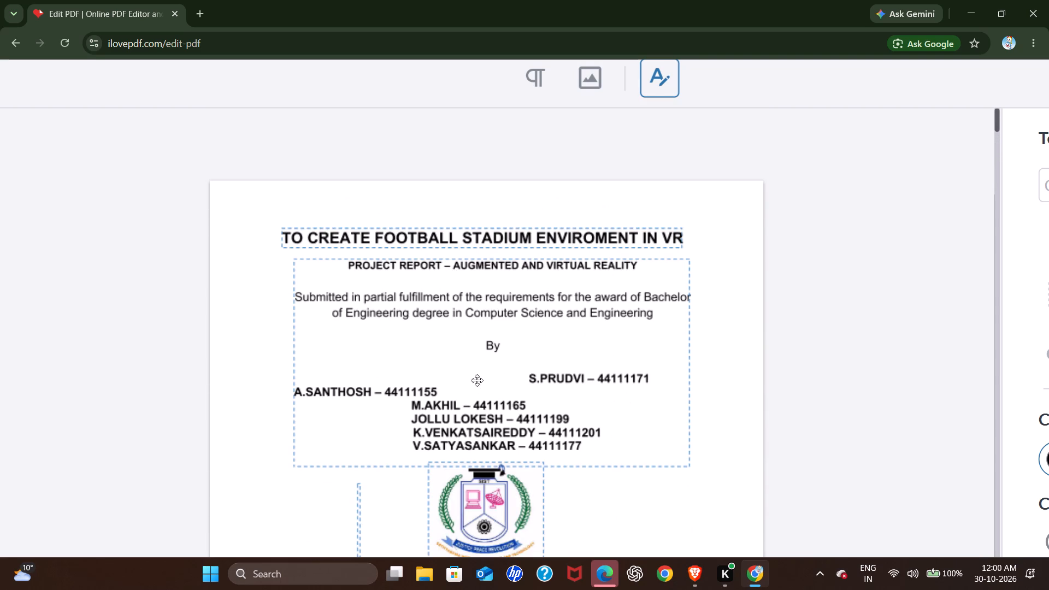
{"action": "left_click", "coordinate": [525, 367]}
{"action": "double_click", "coordinate": [528, 358]}
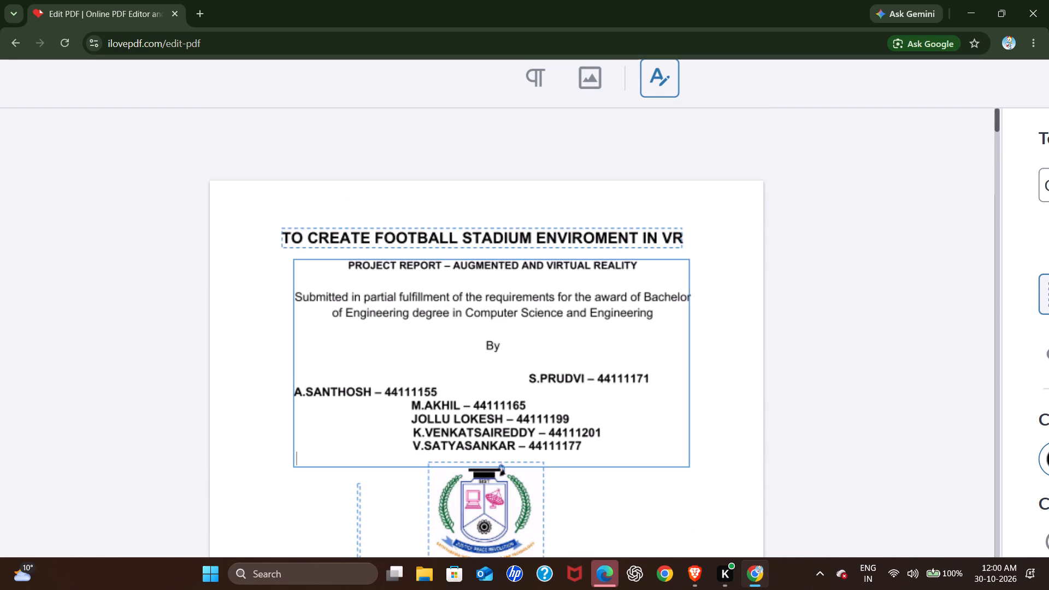
{"action": "left_click", "coordinate": [521, 376]}
{"action": "left_click", "coordinate": [531, 376]}
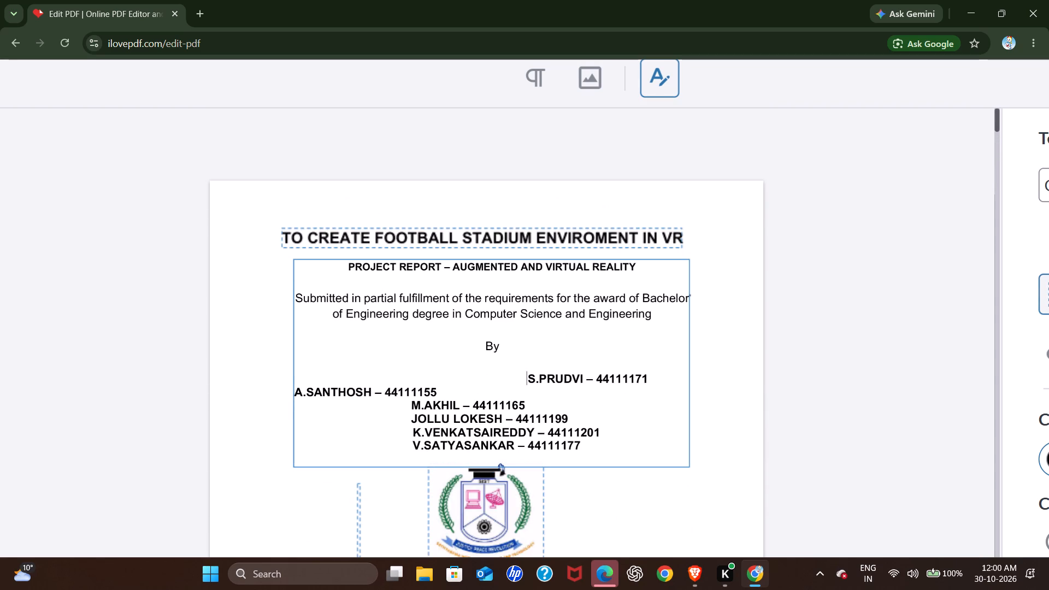
{"action": "left_click_drag", "start_coordinate": [530, 375], "coordinate": [373, 365]}
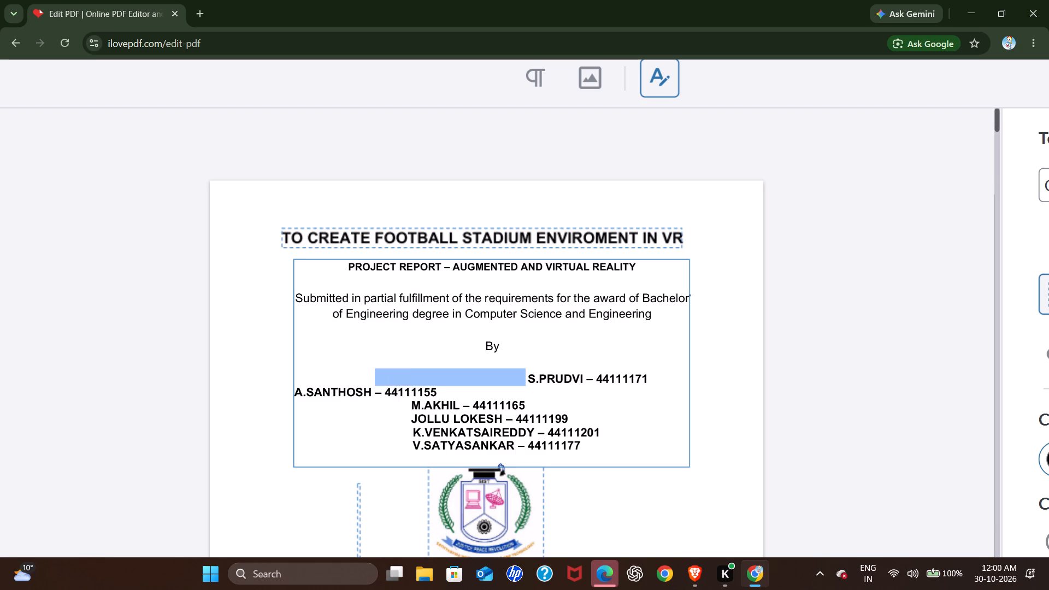
{"action": "left_click", "coordinate": [403, 377]}
{"action": "left_click_drag", "start_coordinate": [478, 381], "coordinate": [421, 380]}
{"action": "key", "text": "BackSpace"}
{"action": "left_click_drag", "start_coordinate": [439, 375], "coordinate": [384, 375]}
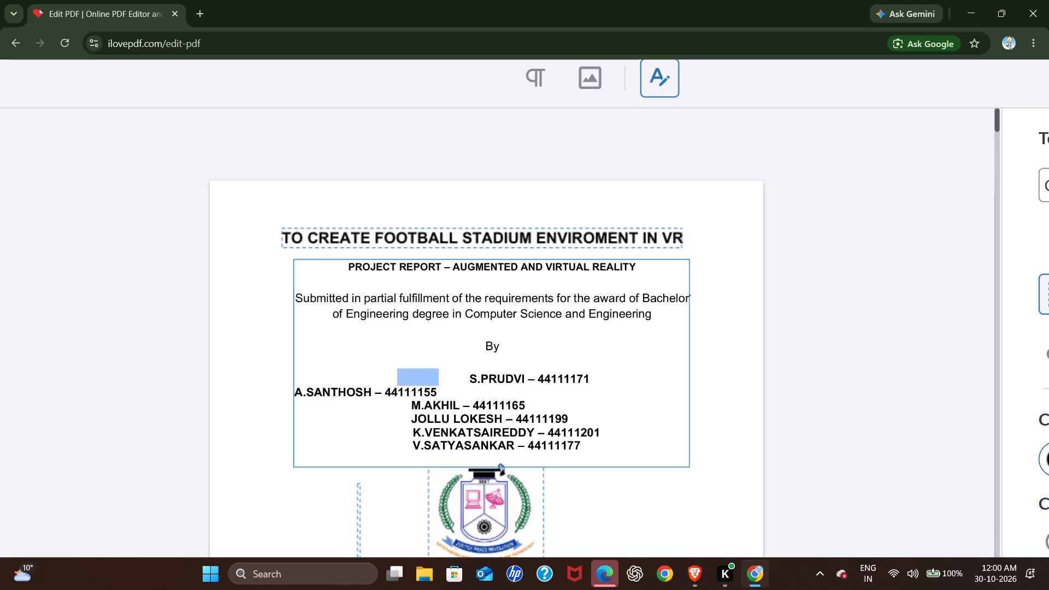
{"action": "key", "text": "BackSpace"}
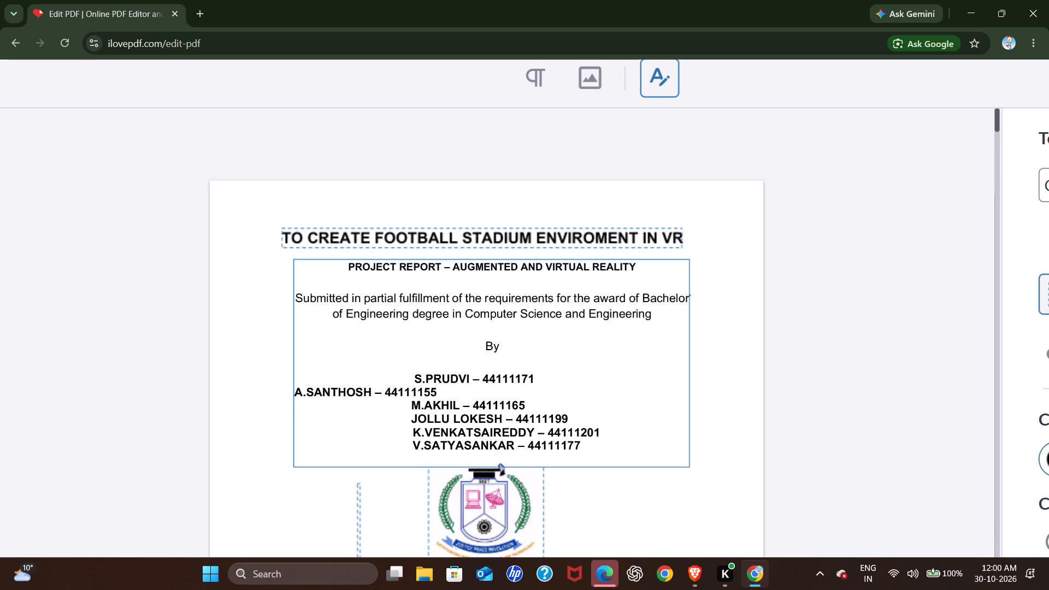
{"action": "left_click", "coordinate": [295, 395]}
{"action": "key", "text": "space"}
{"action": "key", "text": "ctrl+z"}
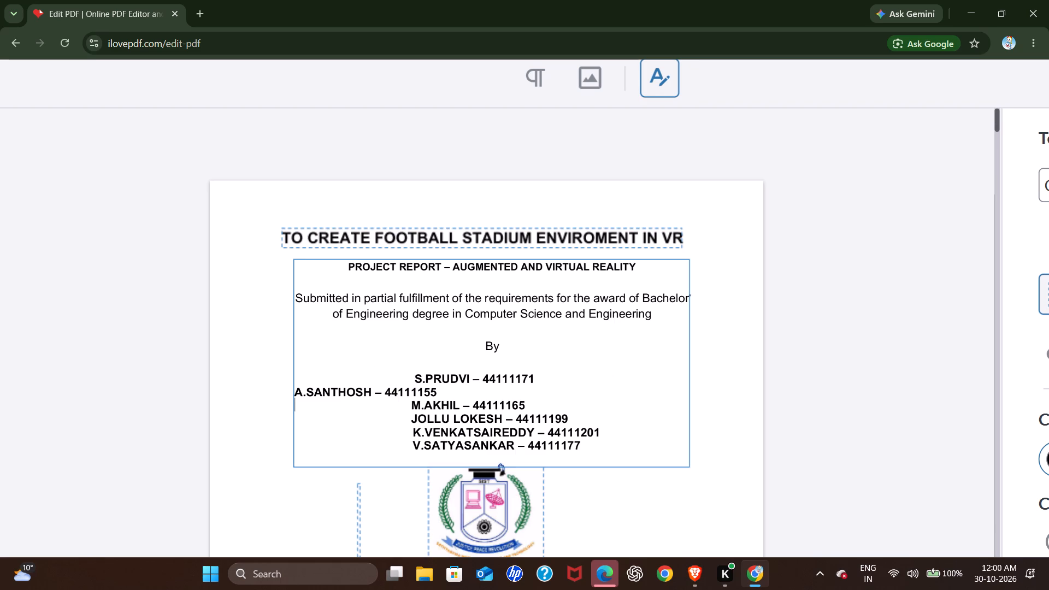
Insert leading spaces before the second student entry on the cover so it lines up with the other entries.
{"action": "left_click", "coordinate": [299, 390]}
{"action": "key", "text": "Left"}
{"action": "key", "text": "space"}
{"action": "key", "text": "space"}
{"action": "key", "text": "space"}
{"action": "key", "text": "space"}
{"action": "key", "text": "space"}
{"action": "key", "text": "space"}
{"action": "key", "text": "space"}
{"action": "key", "text": "space"}
{"action": "key", "text": "space"}
{"action": "key", "text": "space"}
{"action": "key", "text": "space"}
{"action": "key", "text": "space"}
{"action": "key", "text": "space"}
{"action": "key", "text": "space"}
{"action": "key", "text": "space"}
{"action": "key", "text": "space"}
{"action": "key", "text": "space"}
{"action": "key", "text": "space"}
{"action": "key", "text": "space"}
{"action": "key", "text": "space"}
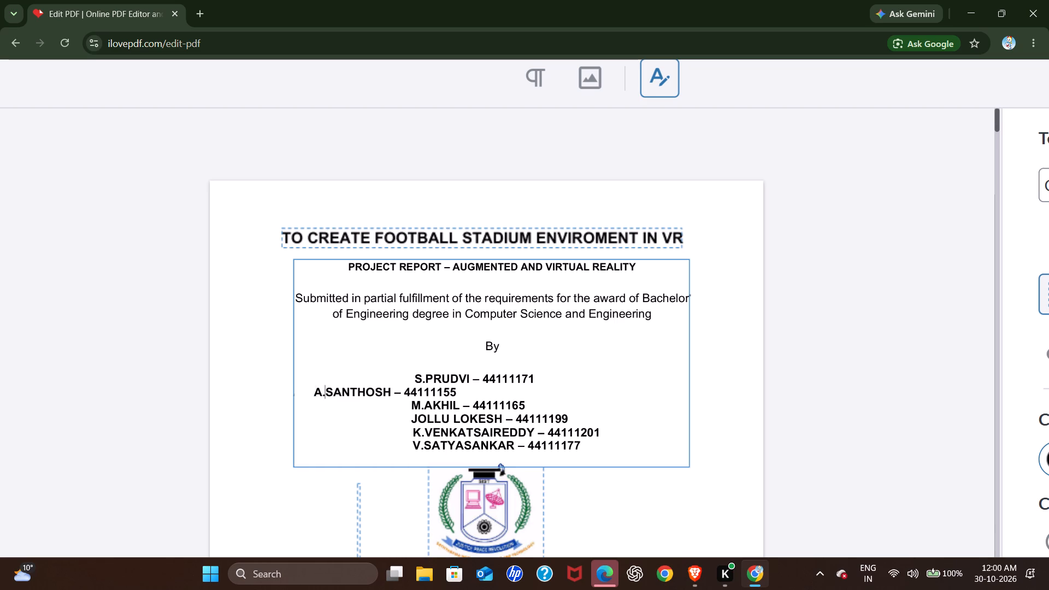
{"action": "key", "text": "space"}
{"action": "key", "text": "space"}
{"action": "key", "text": "space"}
{"action": "key", "text": "space"}
{"action": "key", "text": "space"}
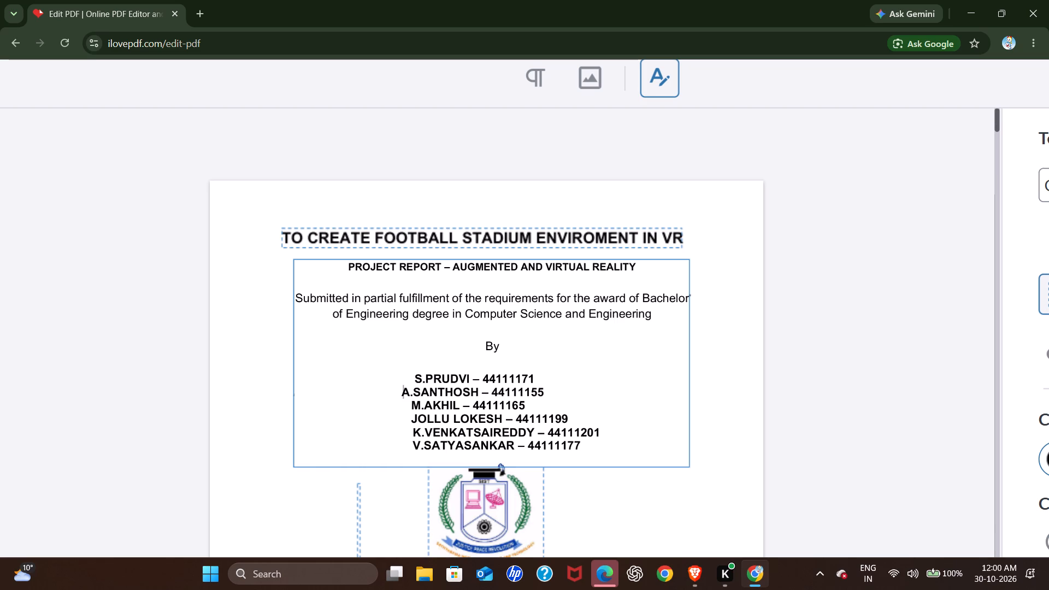
{"action": "key", "text": "space"}
{"action": "key", "text": "space"}
{"action": "key", "text": "BackSpace"}
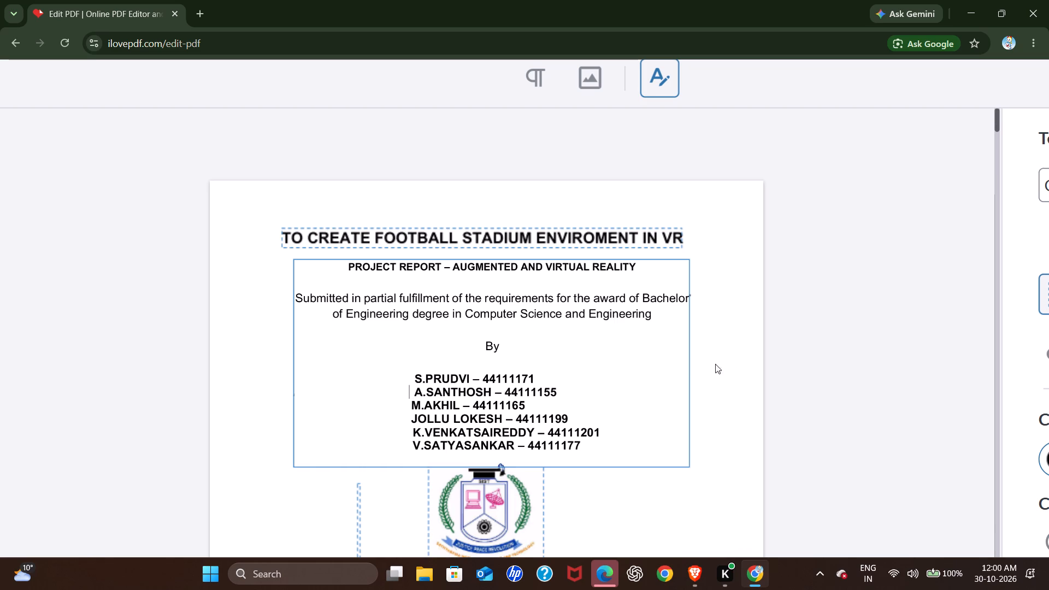
Delete one leading space before the first student entry on the cover to align it with the second entry.
{"action": "left_click", "coordinate": [415, 378]}
{"action": "key", "text": "BackSpace"}
{"action": "left_click", "coordinate": [706, 346]}
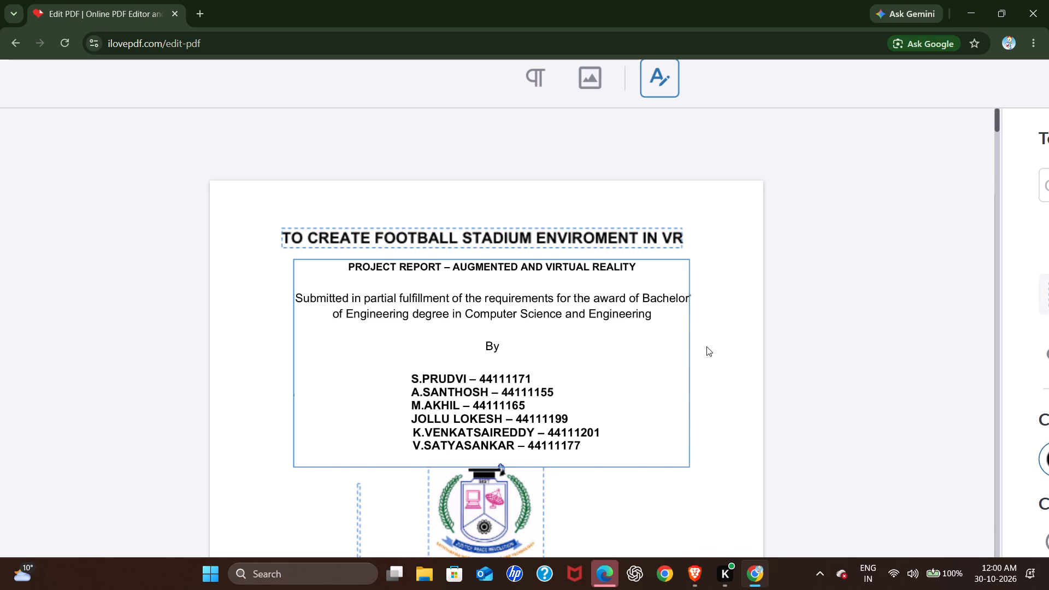
{"action": "left_click", "coordinate": [706, 346]}
{"action": "left_click", "coordinate": [708, 351]}
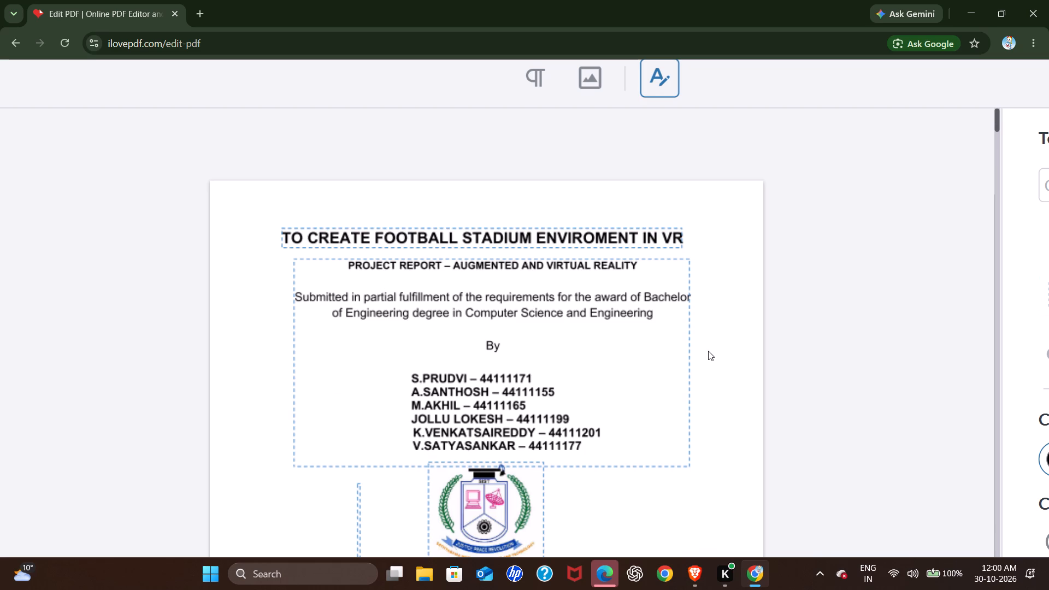
Check the aligned student list and the rest of the cover page.
{"action": "scroll", "coordinate": [683, 377], "scroll_direction": "down", "scroll_amount": 2}
{"action": "left_click", "coordinate": [623, 381]}
{"action": "left_click", "coordinate": [629, 379]}
{"action": "scroll", "coordinate": [649, 379], "scroll_direction": "down", "scroll_amount": 1}
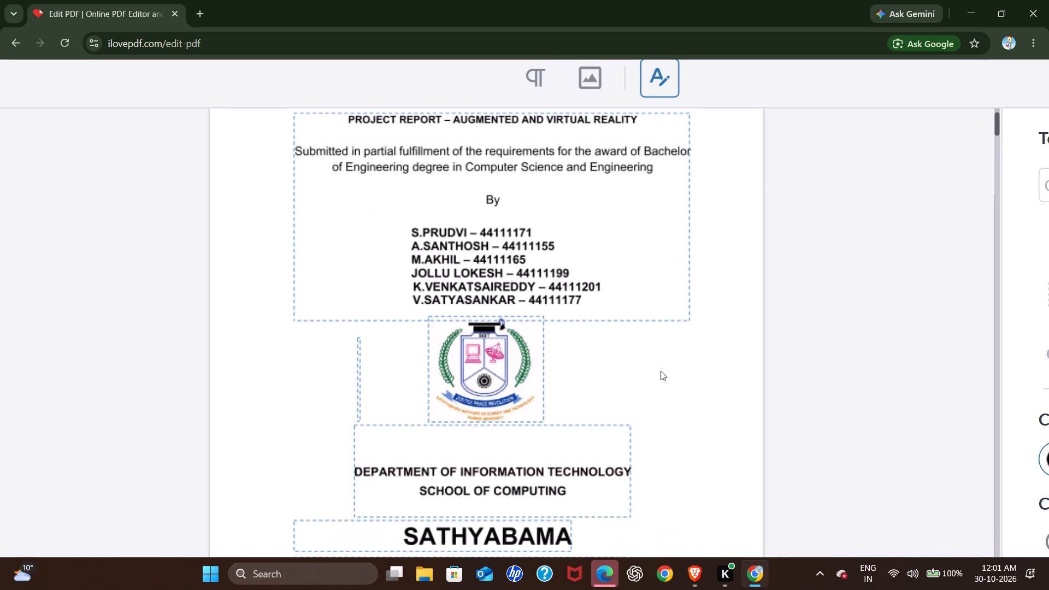
{"action": "left_click", "coordinate": [674, 345]}
{"action": "scroll", "coordinate": [660, 354], "scroll_direction": "down", "scroll_amount": 5}
{"action": "scroll", "coordinate": [529, 380], "scroll_direction": "up", "scroll_amount": 2}
{"action": "scroll", "coordinate": [528, 379], "scroll_direction": "down", "scroll_amount": 2}
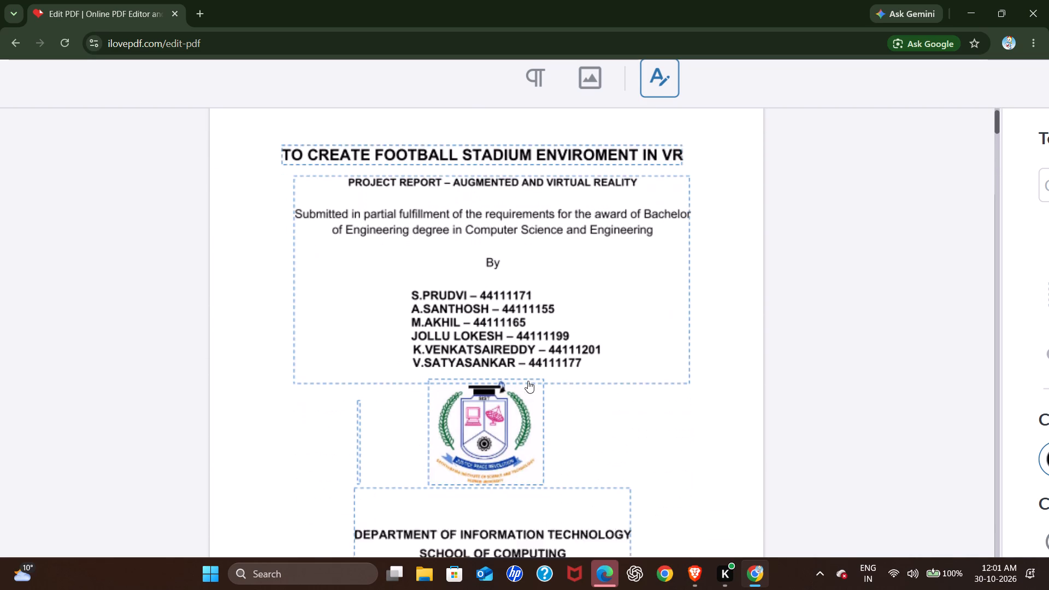
Move the fifth student's name and register number to the start of the student list in the Bonafide Certificate paragraph.
{"action": "scroll", "coordinate": [528, 381], "scroll_direction": "down", "scroll_amount": 5}
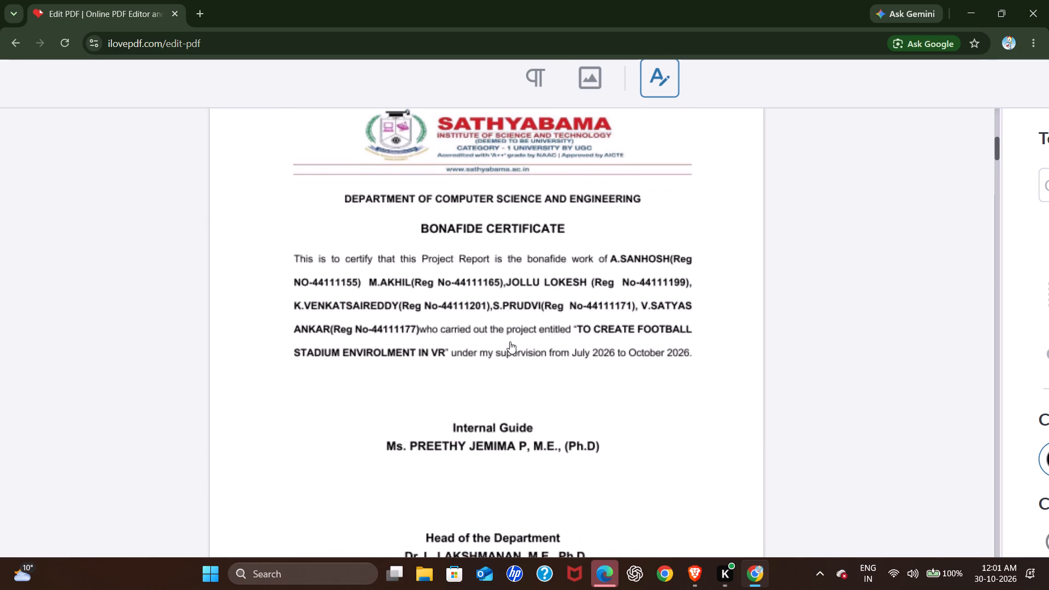
{"action": "triple_click", "coordinate": [508, 308]}
{"action": "left_click", "coordinate": [496, 305]}
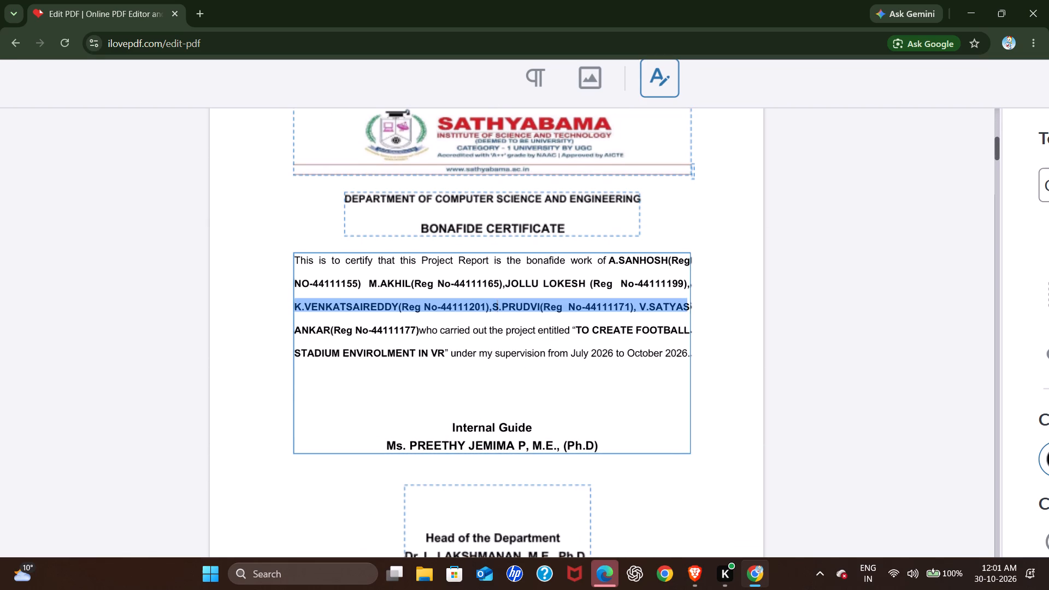
{"action": "left_click_drag", "start_coordinate": [493, 303], "coordinate": [637, 315]}
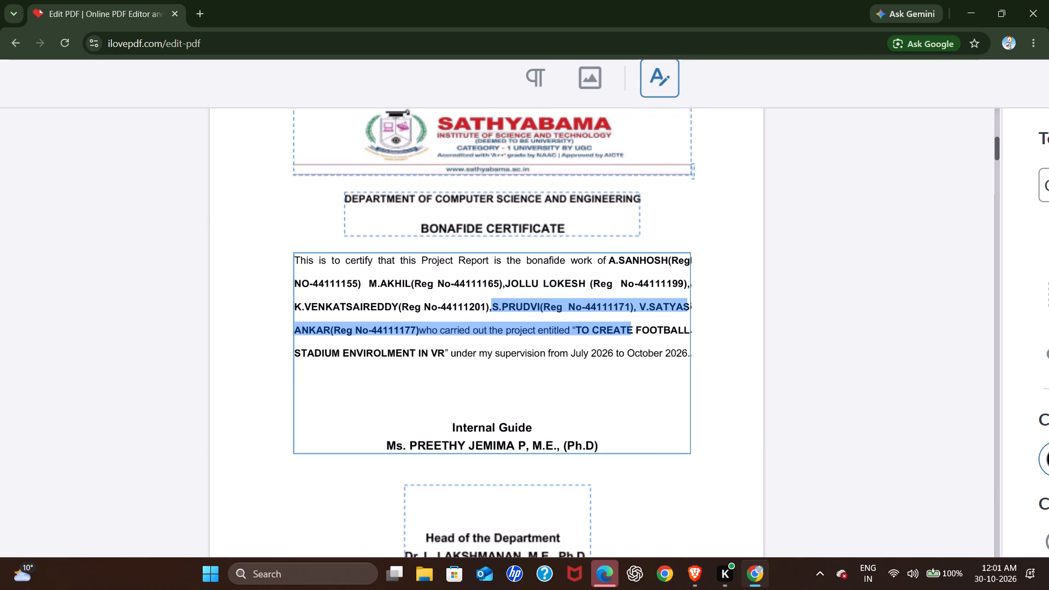
{"action": "left_click_drag", "start_coordinate": [637, 315], "coordinate": [635, 310]}
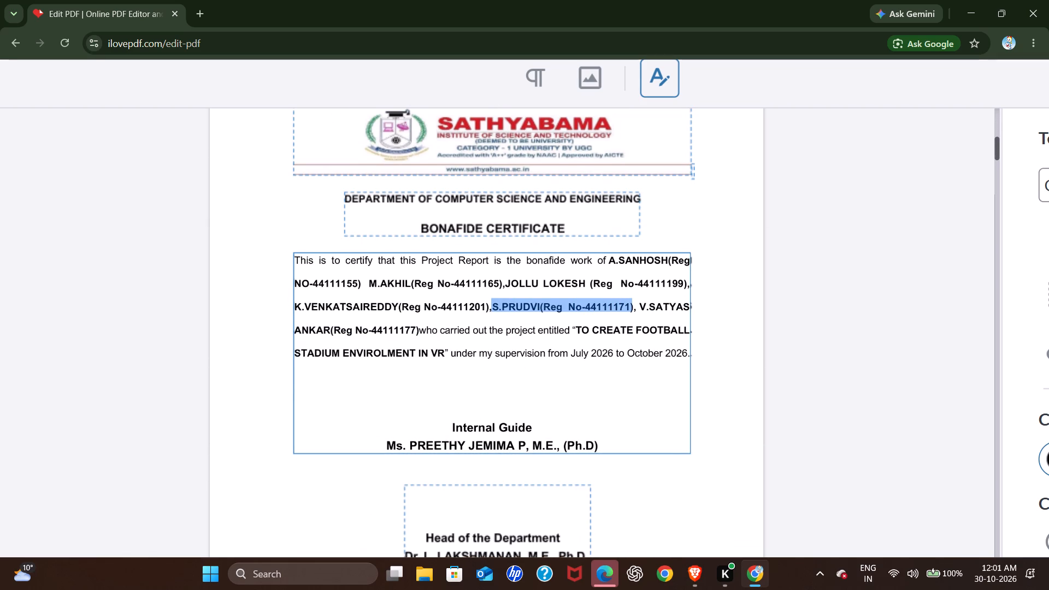
{"action": "key", "text": "ctrl+c"}
{"action": "key", "text": "BackSpace"}
{"action": "left_click", "coordinate": [495, 309]}
{"action": "key", "text": "BackSpace"}
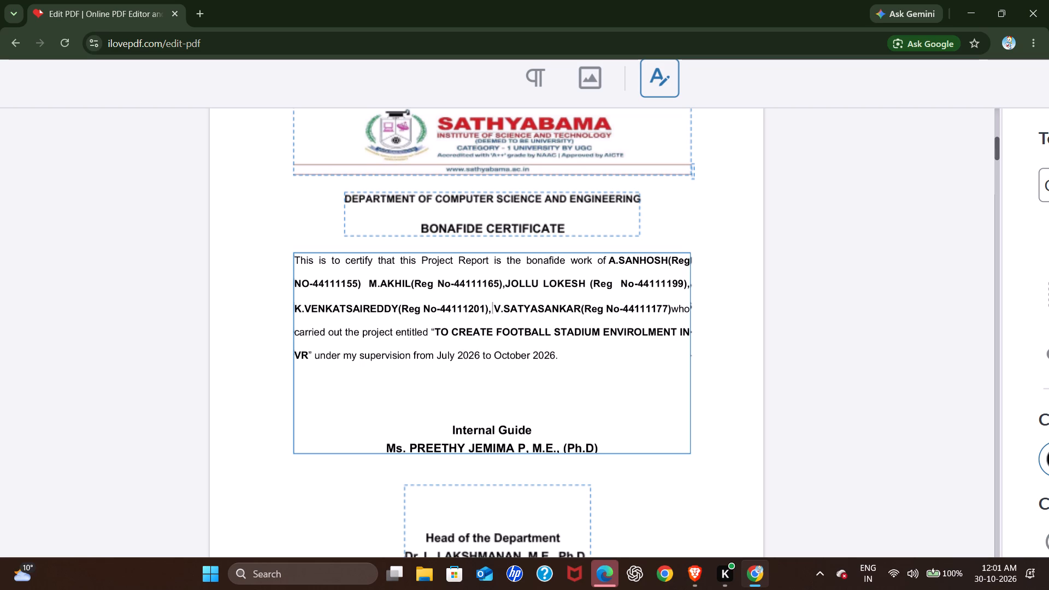
{"action": "left_click", "coordinate": [608, 260]}
{"action": "key", "text": "ctrl+v"}
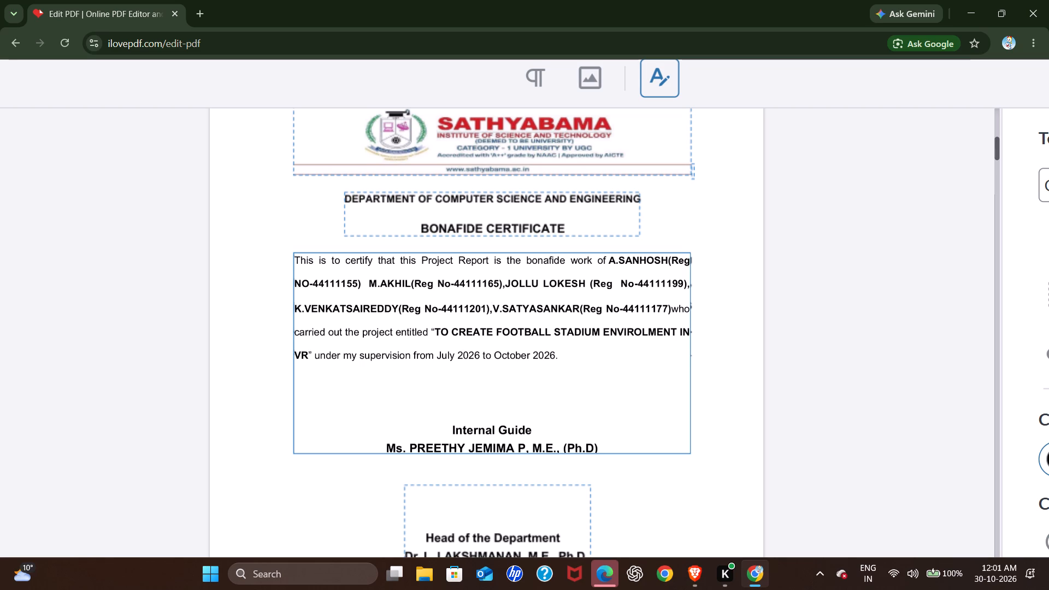
{"action": "left_click", "coordinate": [655, 270]}
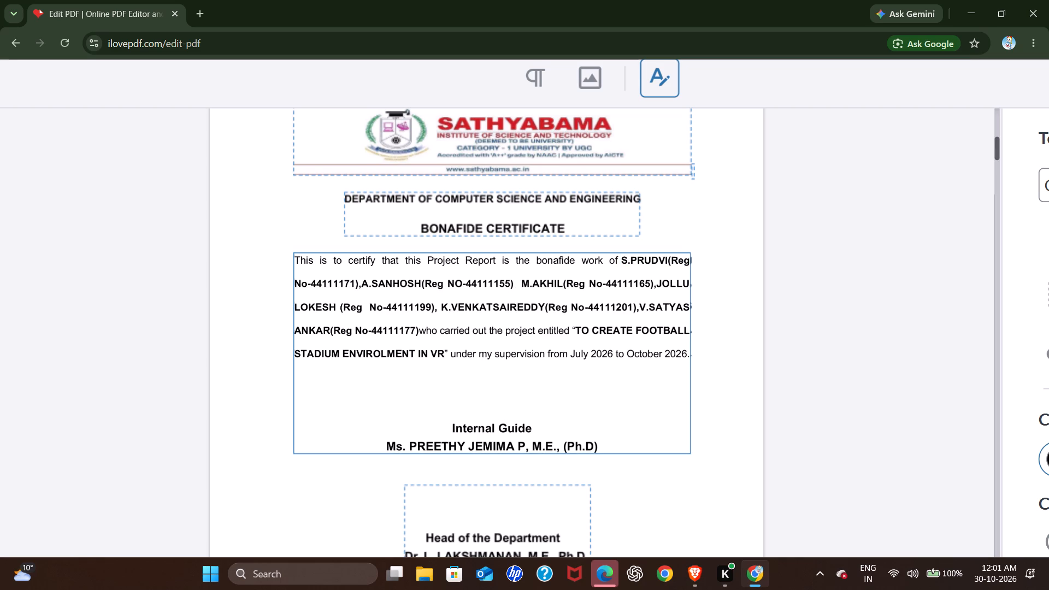
{"action": "left_click", "coordinate": [730, 369]}
{"action": "left_click", "coordinate": [730, 369]}
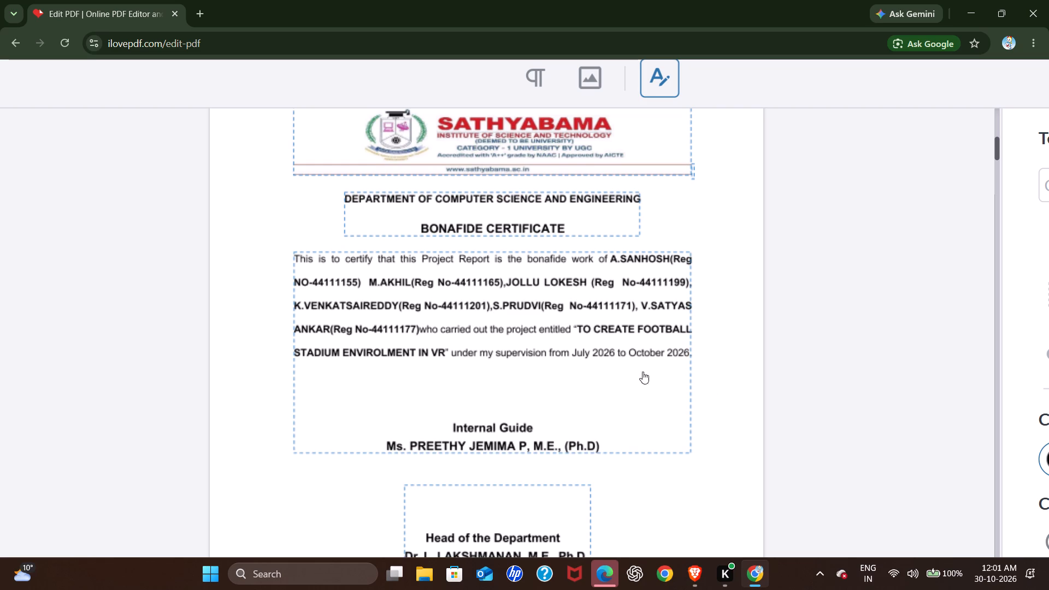
Replace the student name and register number in the Declaration with the fifth student's copied entry.
{"action": "scroll", "coordinate": [624, 375], "scroll_direction": "down", "scroll_amount": 5}
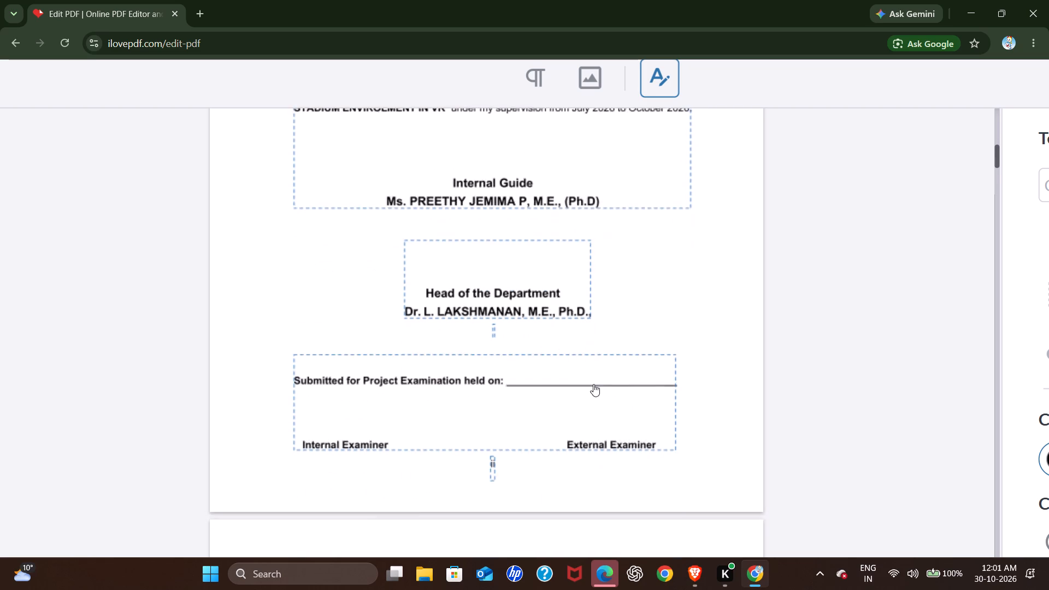
{"action": "scroll", "coordinate": [593, 384], "scroll_direction": "down", "scroll_amount": 3}
{"action": "left_click", "coordinate": [502, 404]}
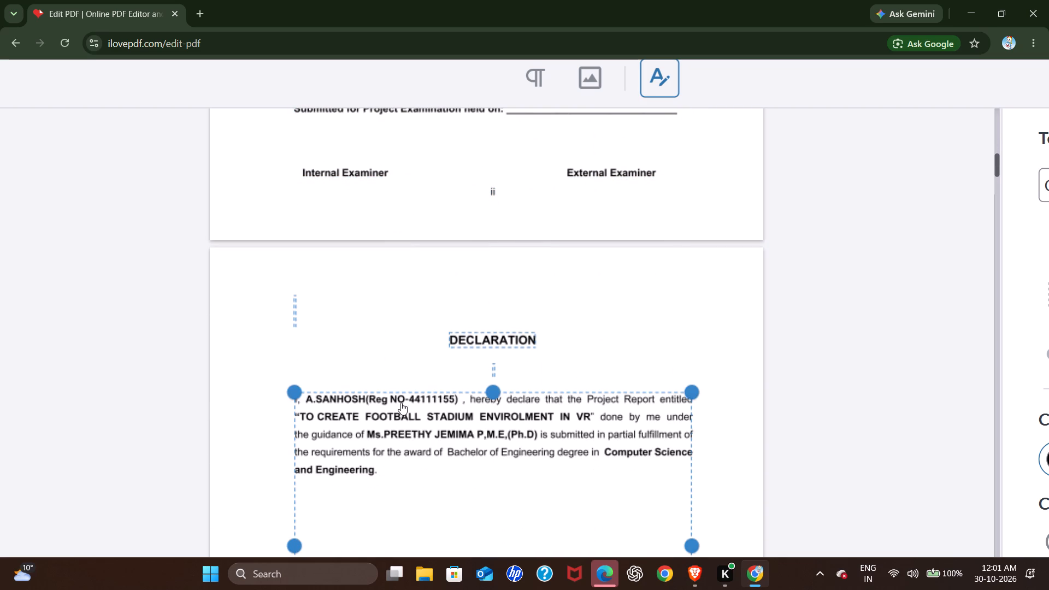
{"action": "left_click", "coordinate": [401, 403]}
{"action": "double_click", "coordinate": [398, 400]}
{"action": "left_click", "coordinate": [458, 400]}
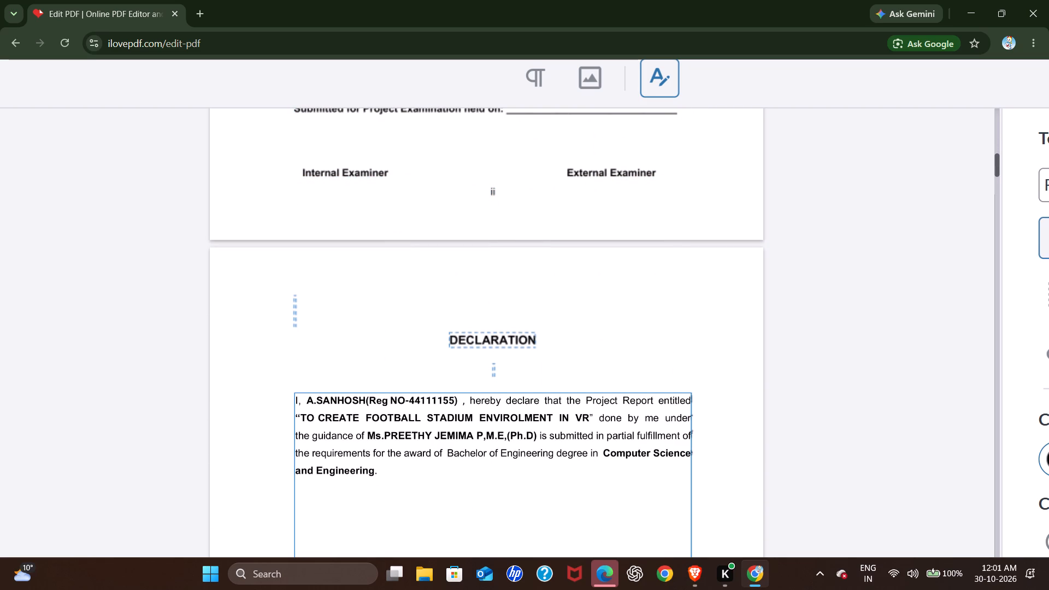
{"action": "left_click_drag", "start_coordinate": [467, 400], "coordinate": [309, 403]}
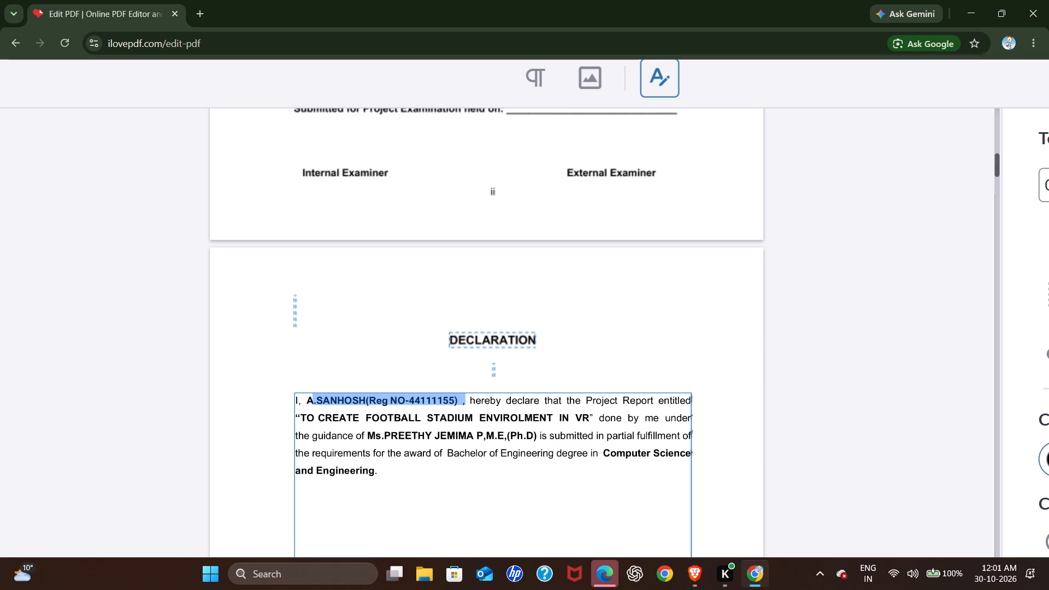
{"action": "left_click_drag", "start_coordinate": [309, 403], "coordinate": [308, 403]}
{"action": "left_click", "coordinate": [329, 403]}
{"action": "left_click_drag", "start_coordinate": [315, 399], "coordinate": [465, 402]}
{"action": "key", "text": "ctrl+v"}
Delete the leftover letter A before the fifth student's name in the Declaration.
{"action": "left_click", "coordinate": [319, 401]}
{"action": "left_click", "coordinate": [315, 401]}
{"action": "key", "text": "BackSpace"}
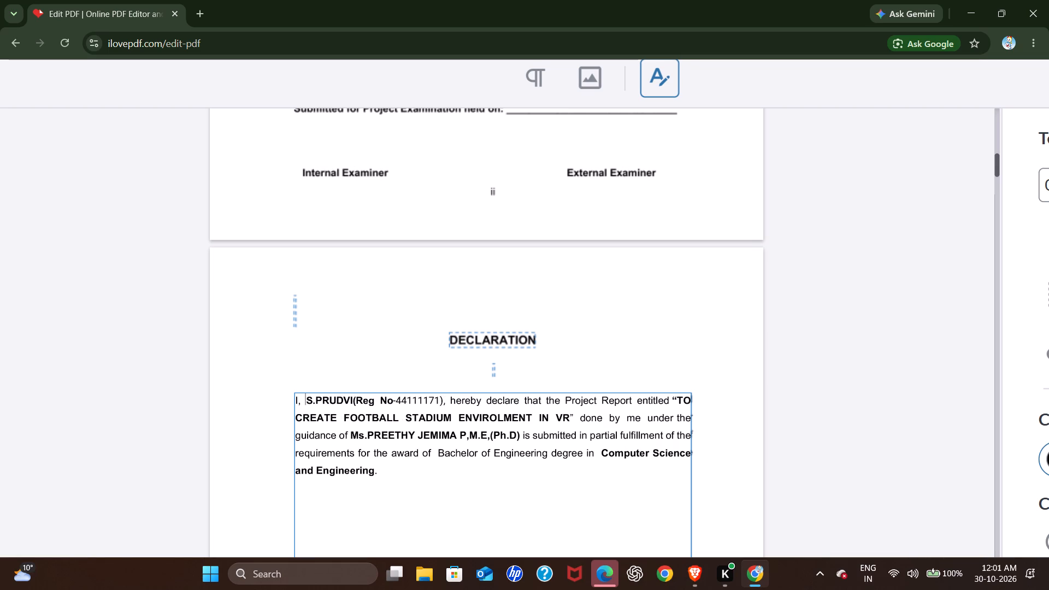
{"action": "left_click", "coordinate": [623, 364]}
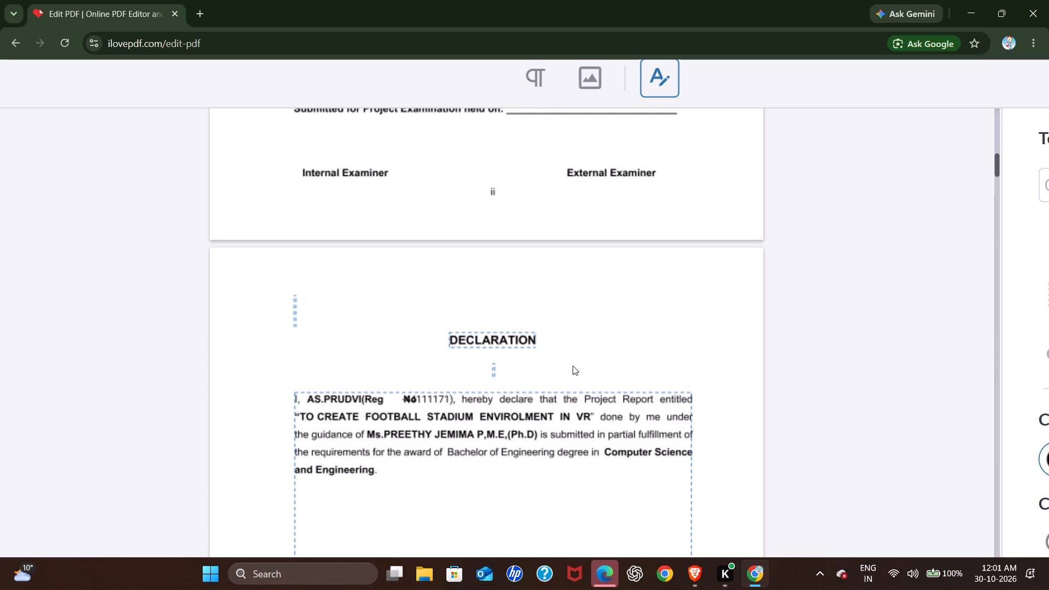
Make the fifth student's register number in the Declaration bold to match the name.
{"action": "left_click", "coordinate": [449, 402]}
{"action": "double_click", "coordinate": [416, 403]}
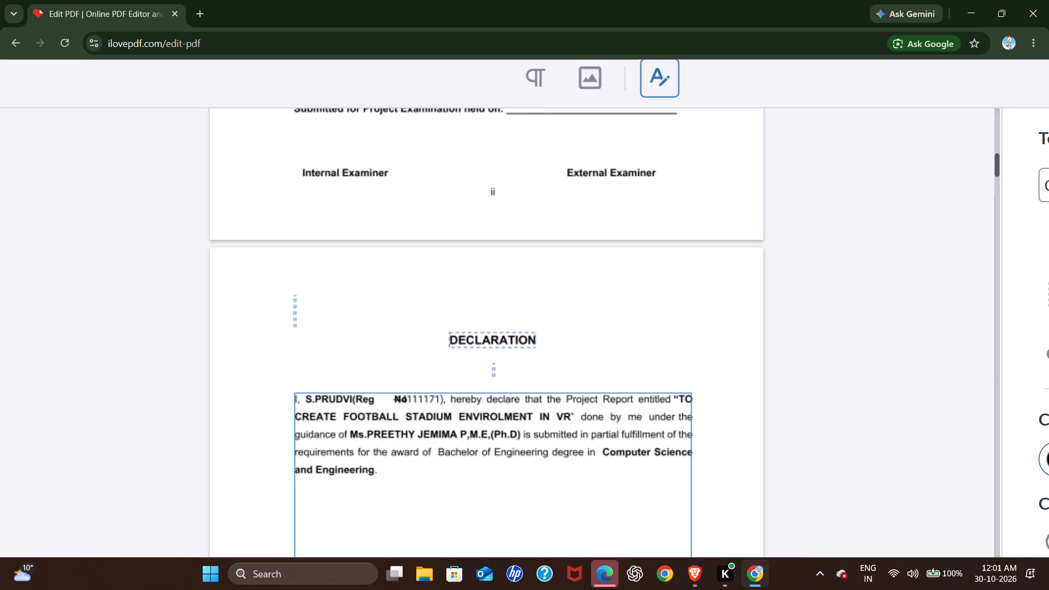
{"action": "left_click", "coordinate": [417, 400]}
{"action": "left_click_drag", "start_coordinate": [394, 402], "coordinate": [445, 399]}
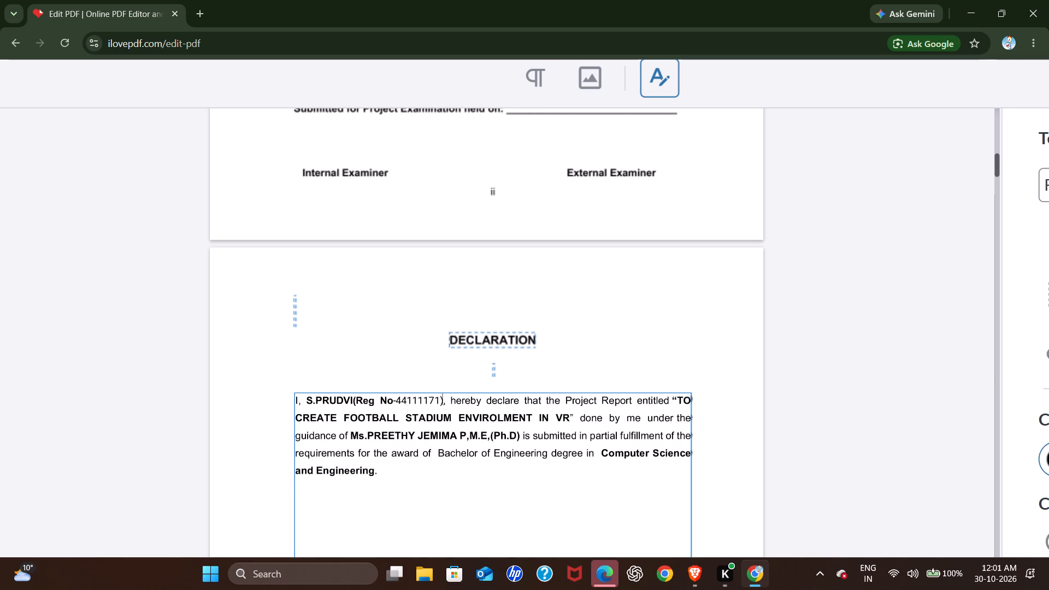
{"action": "left_click", "coordinate": [440, 403]}
{"action": "left_click_drag", "start_coordinate": [443, 401], "coordinate": [388, 404]}
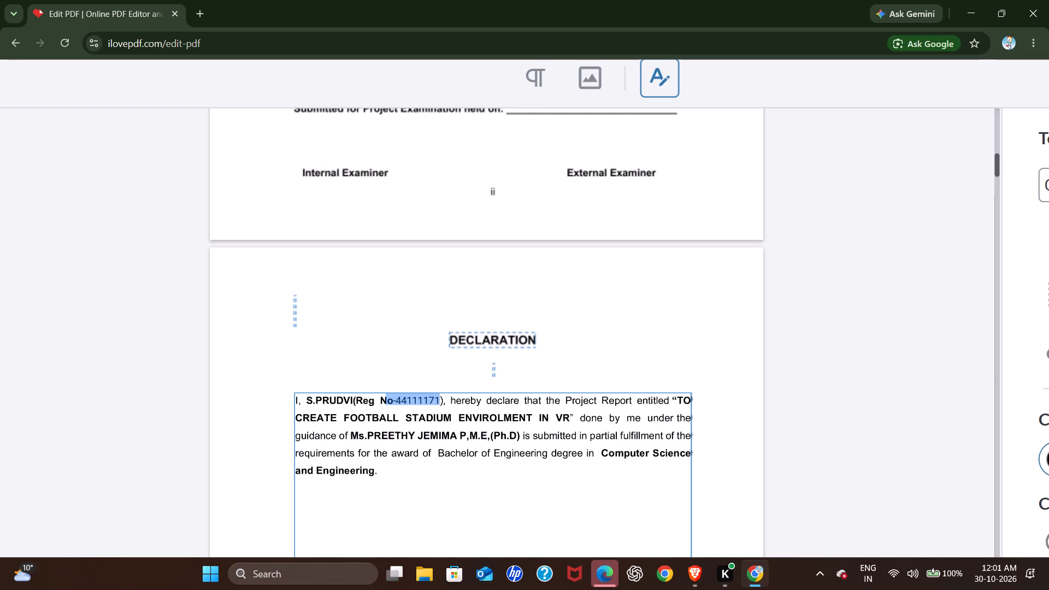
{"action": "left_click", "coordinate": [423, 406]}
{"action": "triple_click", "coordinate": [427, 399]}
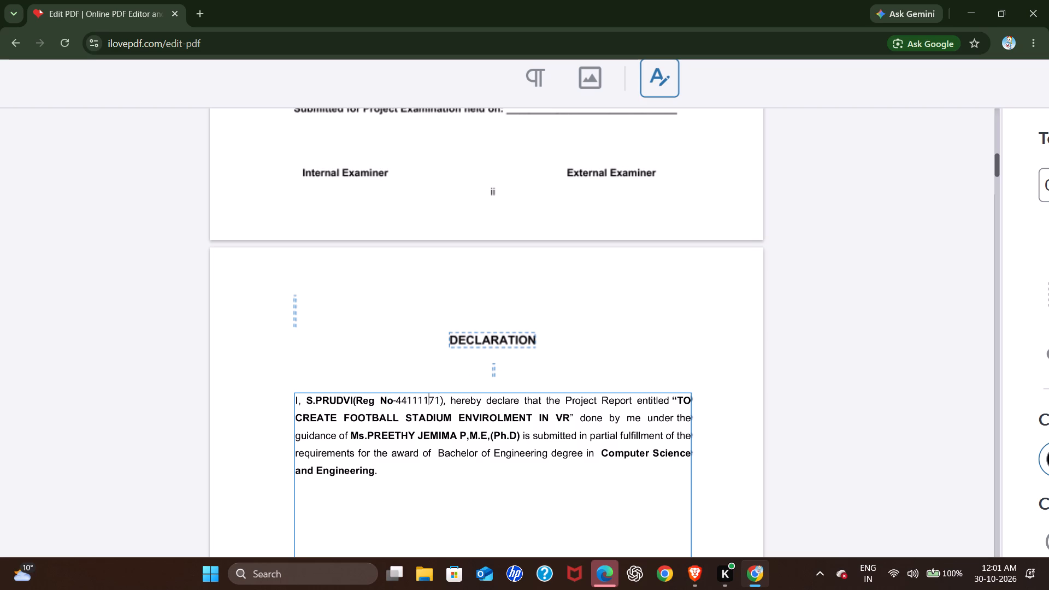
{"action": "left_click", "coordinate": [445, 396]}
{"action": "left_click_drag", "start_coordinate": [443, 399], "coordinate": [427, 399]}
{"action": "scroll", "coordinate": [432, 305], "scroll_direction": "up", "scroll_amount": 2}
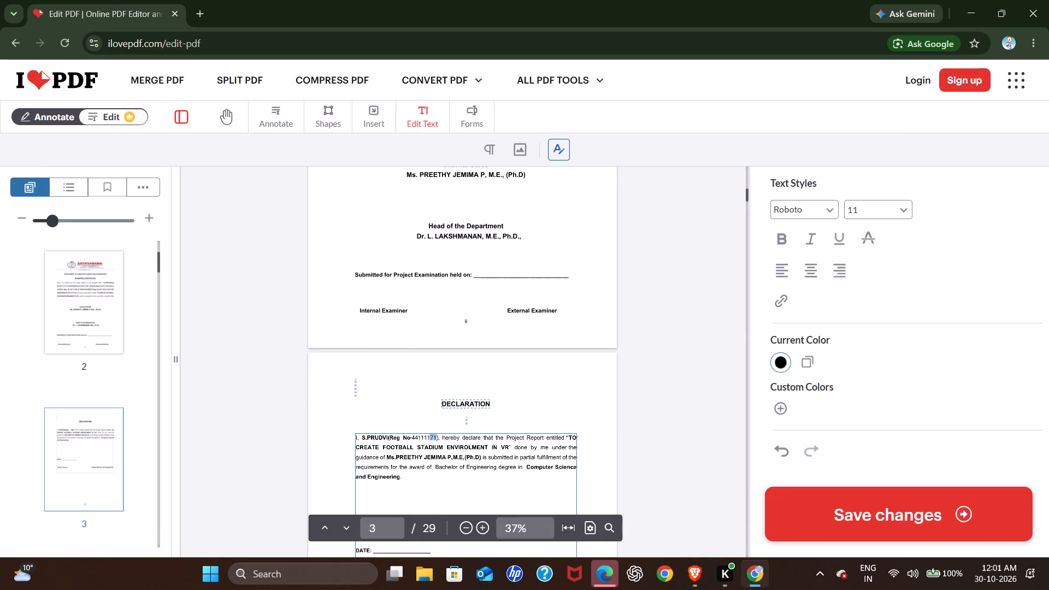
{"action": "left_click", "coordinate": [437, 441]}
{"action": "left_click_drag", "start_coordinate": [438, 435], "coordinate": [411, 434]}
{"action": "left_click_drag", "start_coordinate": [411, 434], "coordinate": [411, 434]}
{"action": "left_click", "coordinate": [782, 240]}
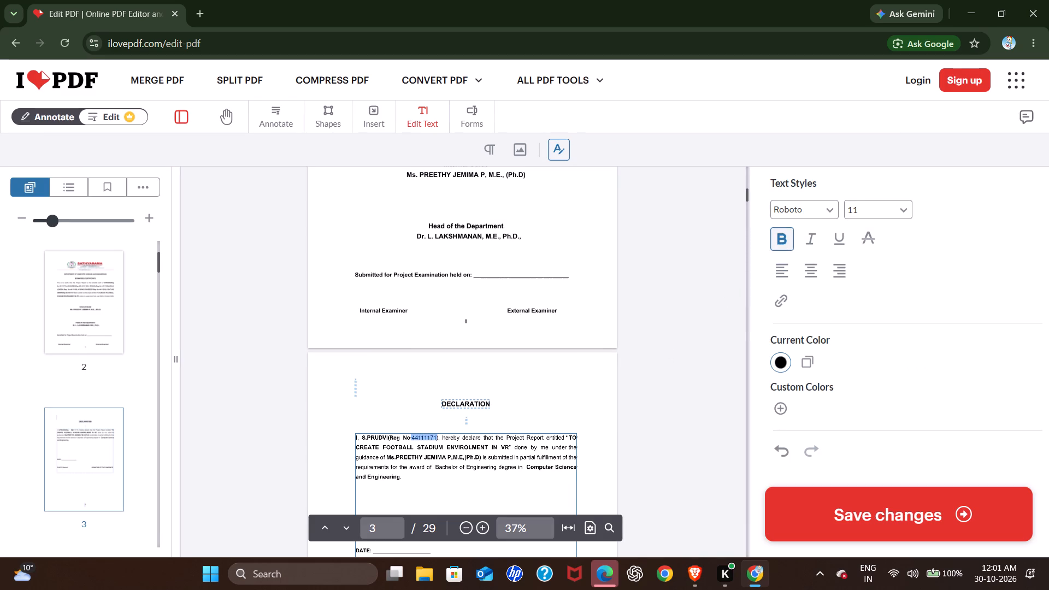
{"action": "left_click", "coordinate": [431, 439]}
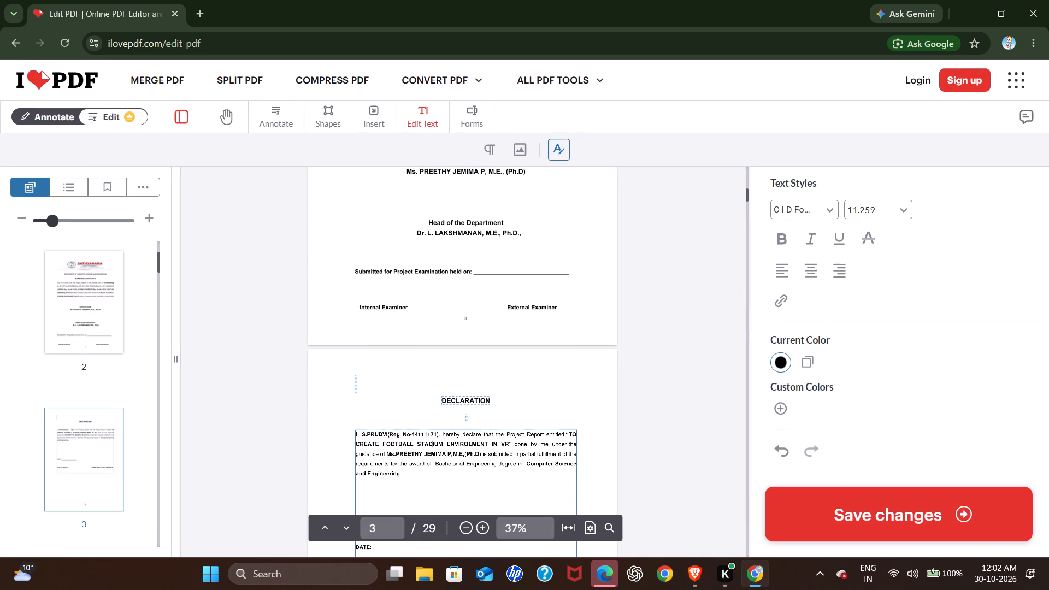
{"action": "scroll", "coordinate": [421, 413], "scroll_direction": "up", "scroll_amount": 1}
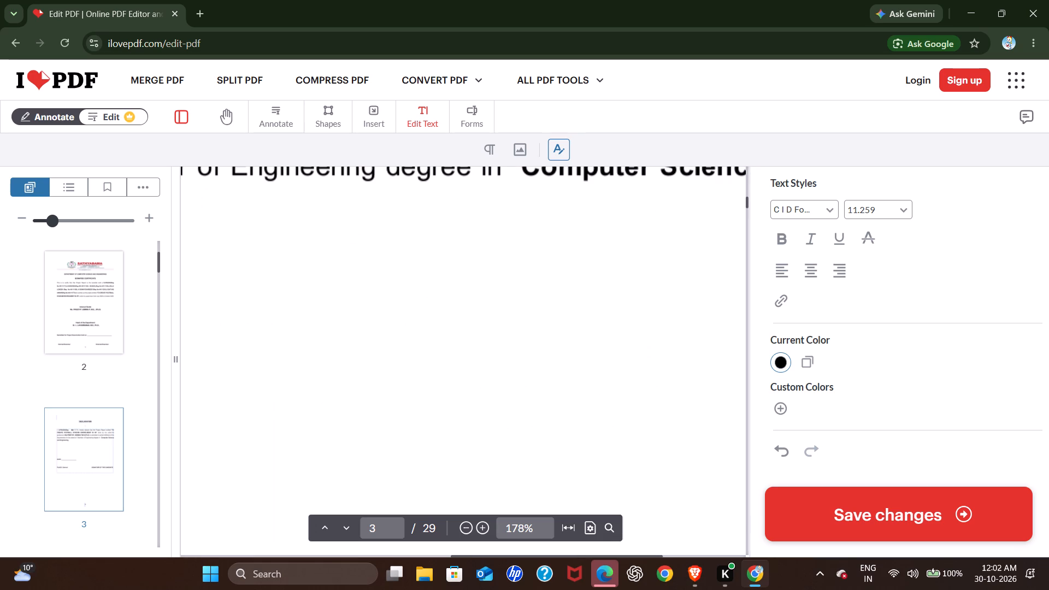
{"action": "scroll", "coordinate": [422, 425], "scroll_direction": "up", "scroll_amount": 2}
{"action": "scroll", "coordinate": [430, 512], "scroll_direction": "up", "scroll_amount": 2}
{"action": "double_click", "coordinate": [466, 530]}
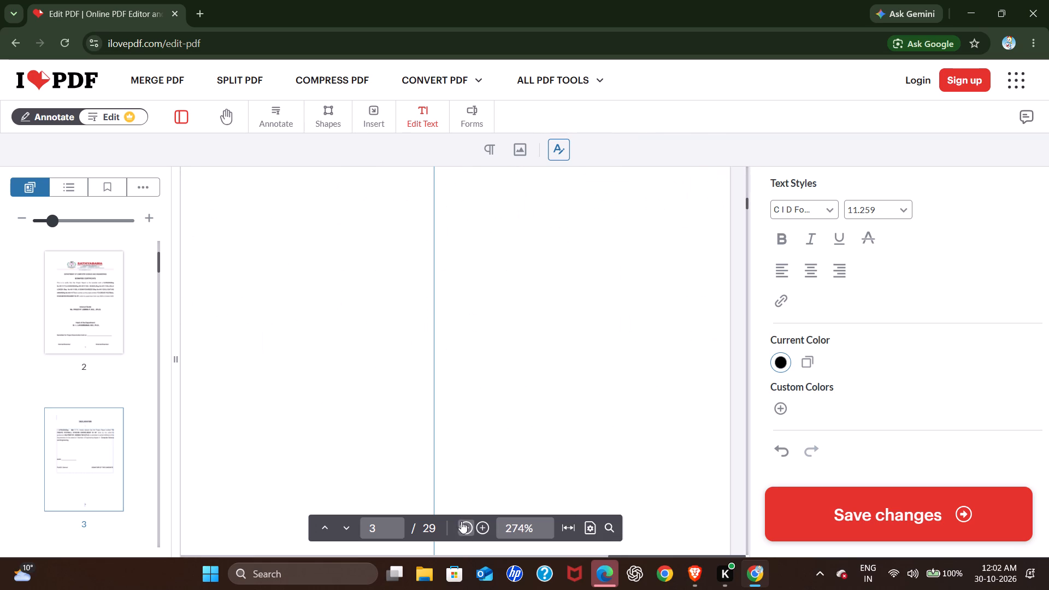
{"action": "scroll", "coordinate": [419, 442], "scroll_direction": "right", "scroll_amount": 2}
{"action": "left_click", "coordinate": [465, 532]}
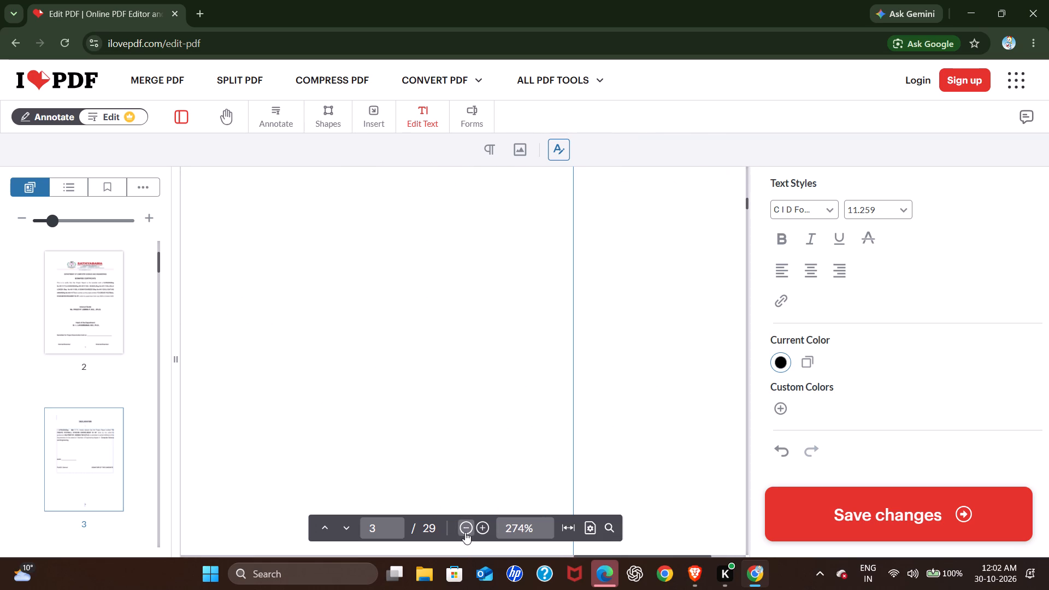
Make the hyphen, register number and closing bracket after the fifth student's name in the Declaration bold.
{"action": "triple_click", "coordinate": [465, 532]}
{"action": "double_click", "coordinate": [465, 532]}
{"action": "scroll", "coordinate": [433, 456], "scroll_direction": "up", "scroll_amount": 1}
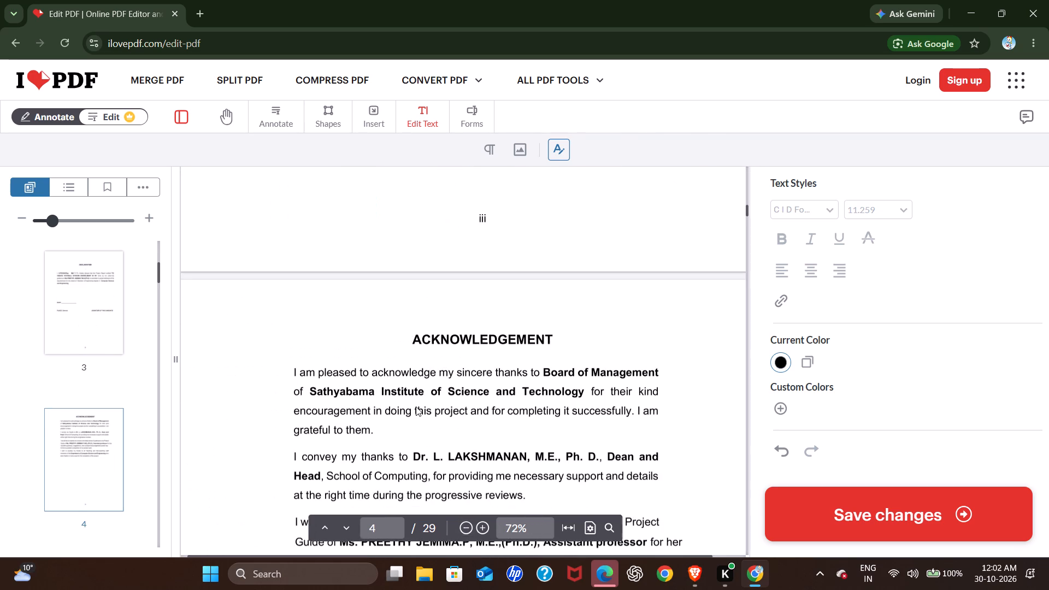
{"action": "scroll", "coordinate": [416, 406], "scroll_direction": "up", "scroll_amount": 7}
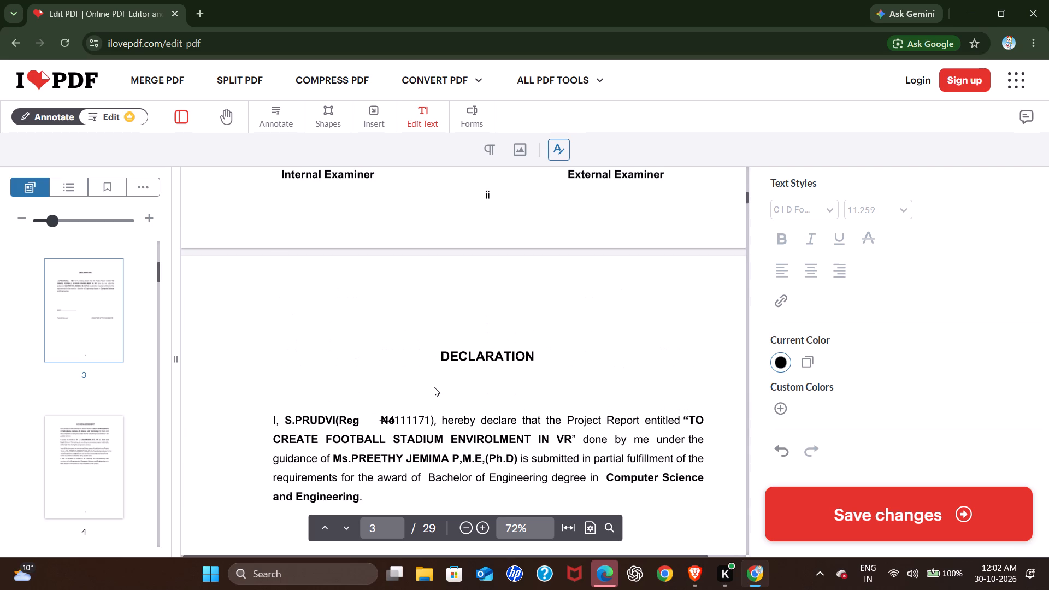
{"action": "double_click", "coordinate": [403, 425]}
{"action": "left_click", "coordinate": [403, 424]}
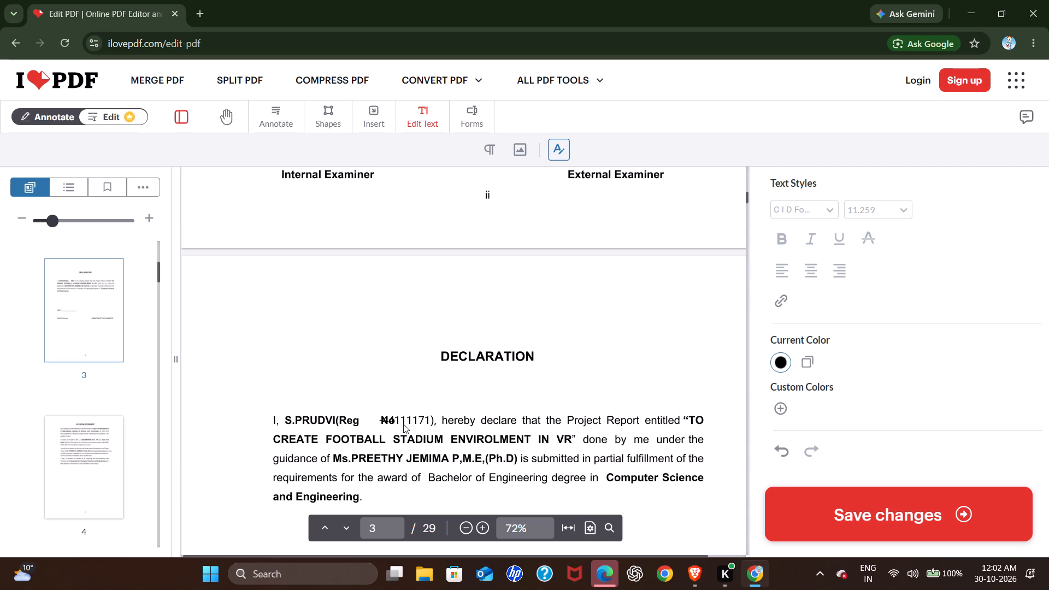
{"action": "double_click", "coordinate": [410, 425]}
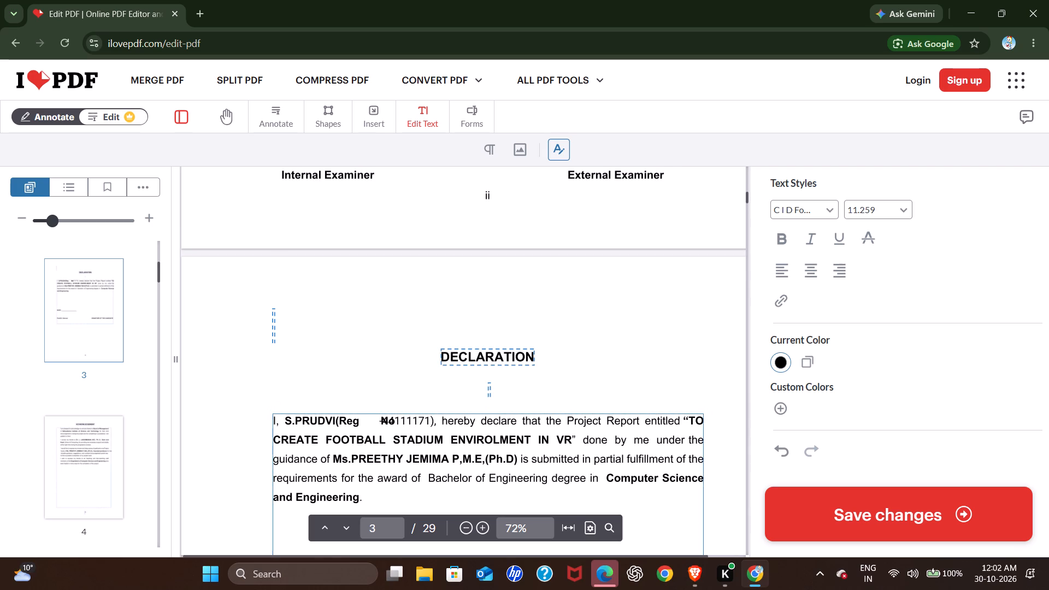
{"action": "left_click", "coordinate": [407, 420]}
{"action": "left_click_drag", "start_coordinate": [380, 423], "coordinate": [431, 426]}
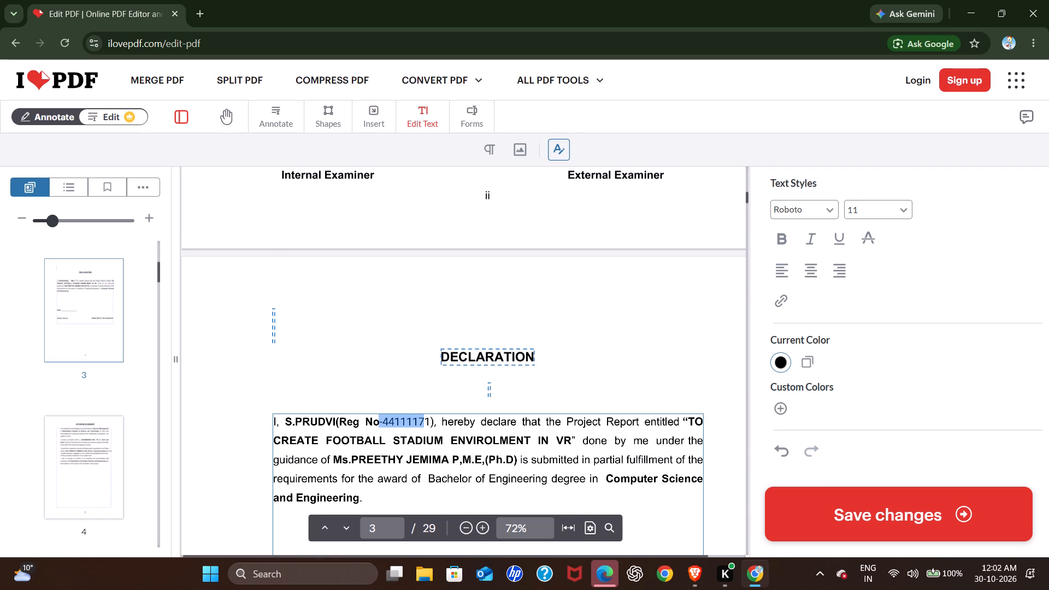
{"action": "left_click_drag", "start_coordinate": [431, 426], "coordinate": [433, 423]}
{"action": "left_click", "coordinate": [787, 246]}
{"action": "left_click", "coordinate": [494, 430]}
{"action": "double_click", "coordinate": [440, 399]}
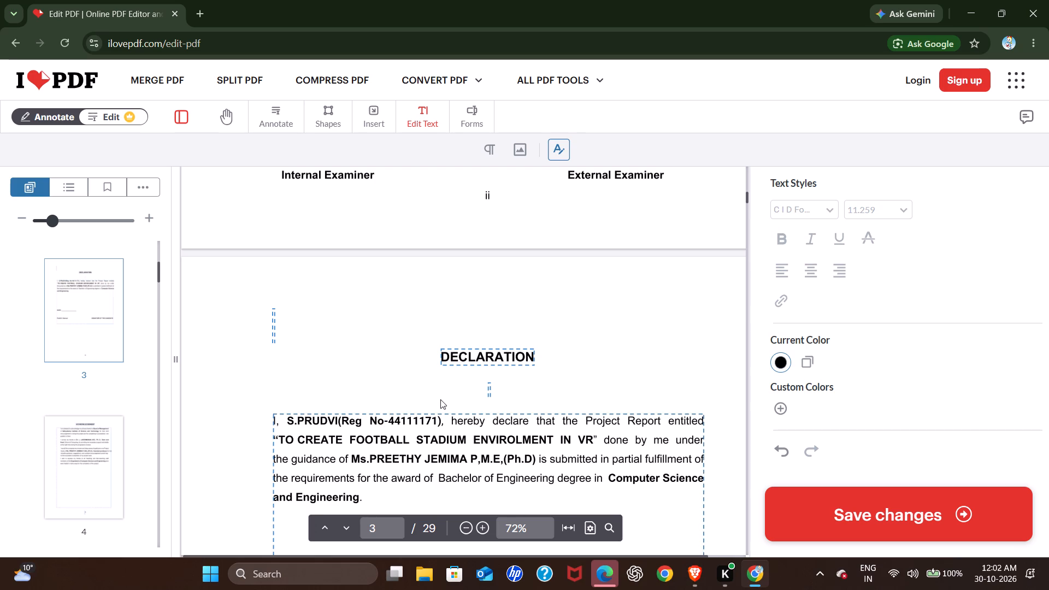
{"action": "left_click", "coordinate": [441, 398]}
{"action": "double_click", "coordinate": [410, 319]}
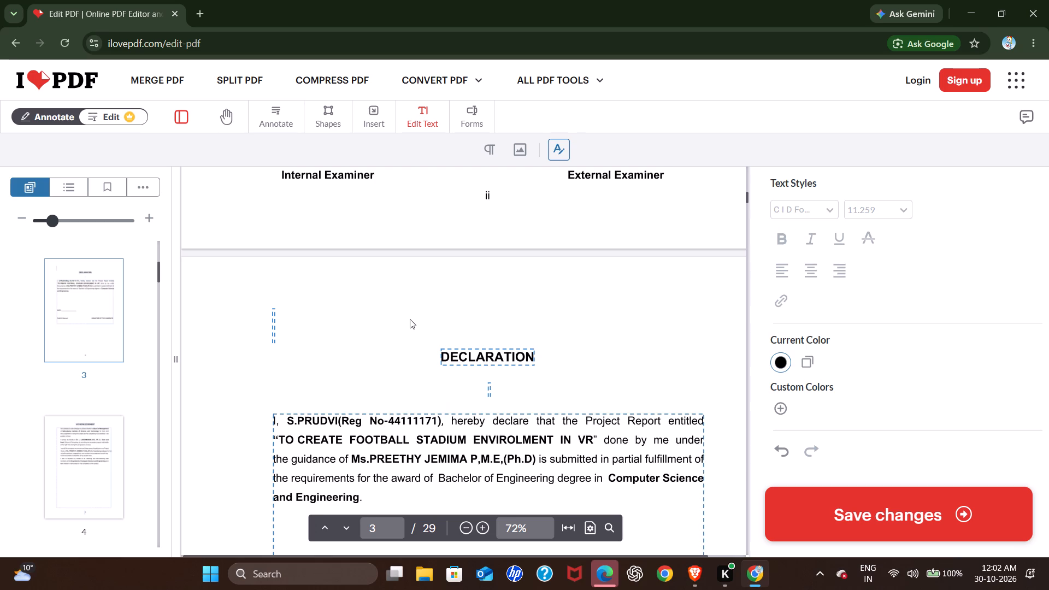
{"action": "double_click", "coordinate": [406, 316]}
{"action": "double_click", "coordinate": [569, 311]}
Review the Declaration and the Bonafide Certificate for the fifth student's edited name and register number.
{"action": "scroll", "coordinate": [616, 384], "scroll_direction": "down", "scroll_amount": 1}
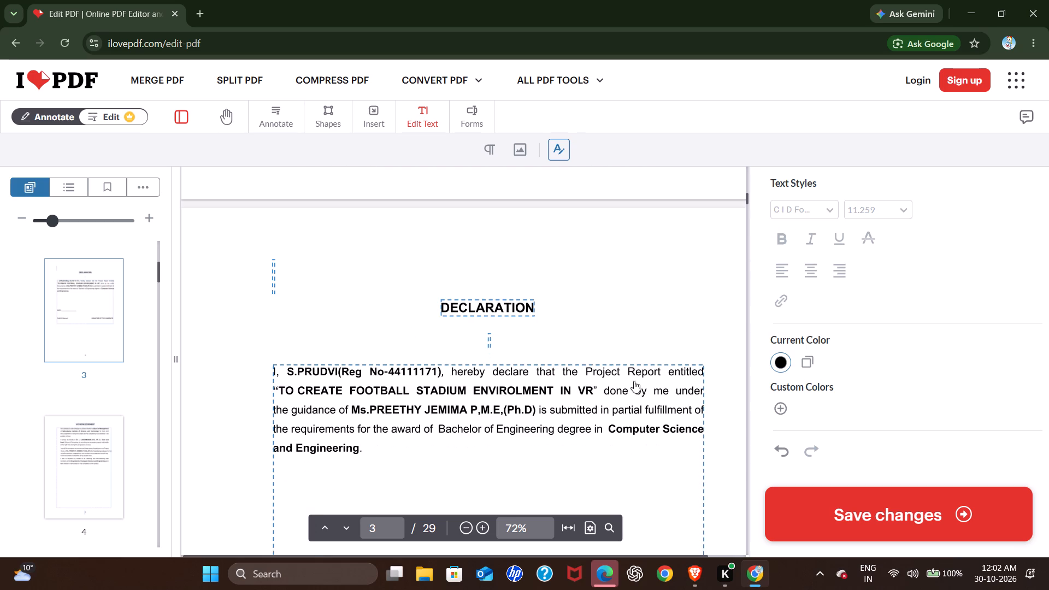
{"action": "scroll", "coordinate": [634, 381], "scroll_direction": "down", "scroll_amount": 1}
{"action": "double_click", "coordinate": [670, 281]}
{"action": "left_click", "coordinate": [687, 322]}
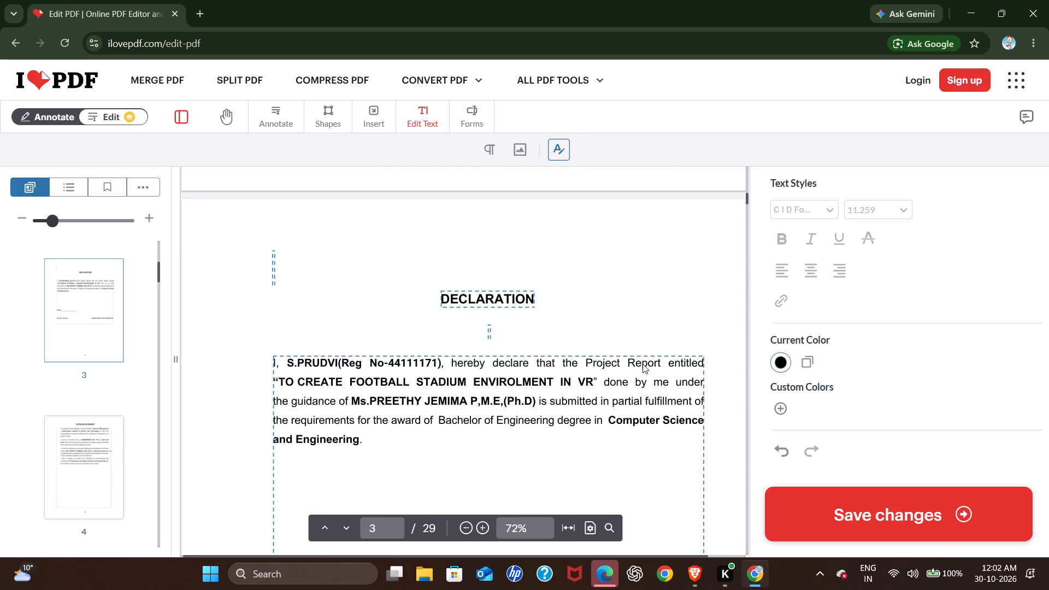
{"action": "scroll", "coordinate": [551, 386], "scroll_direction": "down", "scroll_amount": 1}
{"action": "scroll", "coordinate": [535, 383], "scroll_direction": "left", "scroll_amount": 1}
{"action": "scroll", "coordinate": [538, 344], "scroll_direction": "up", "scroll_amount": 1}
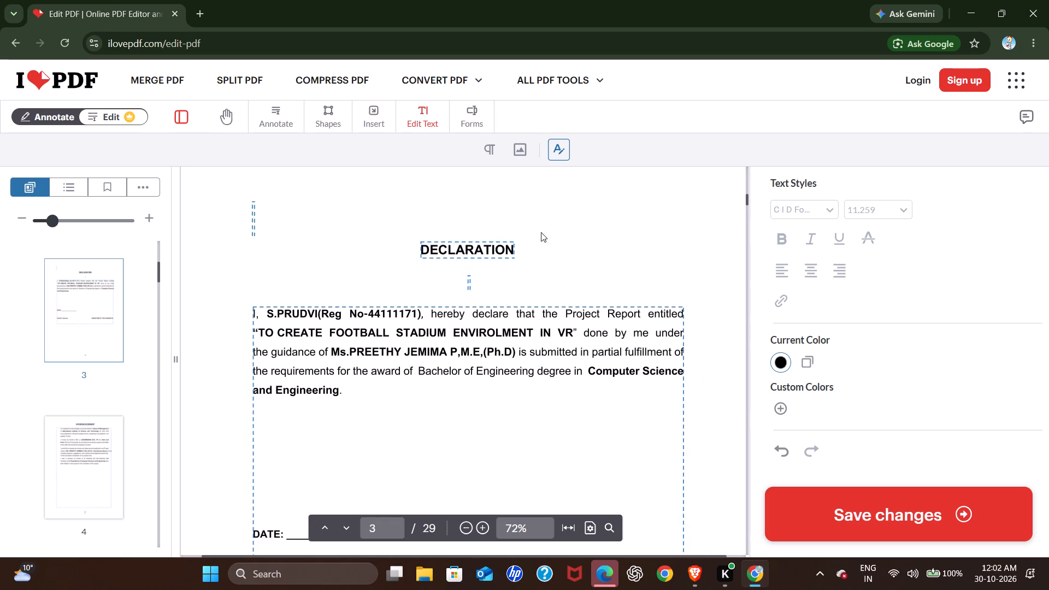
{"action": "scroll", "coordinate": [541, 232], "scroll_direction": "up", "scroll_amount": 1}
{"action": "triple_click", "coordinate": [549, 208]}
{"action": "left_click", "coordinate": [549, 208]}
{"action": "scroll", "coordinate": [434, 217], "scroll_direction": "up", "scroll_amount": 6}
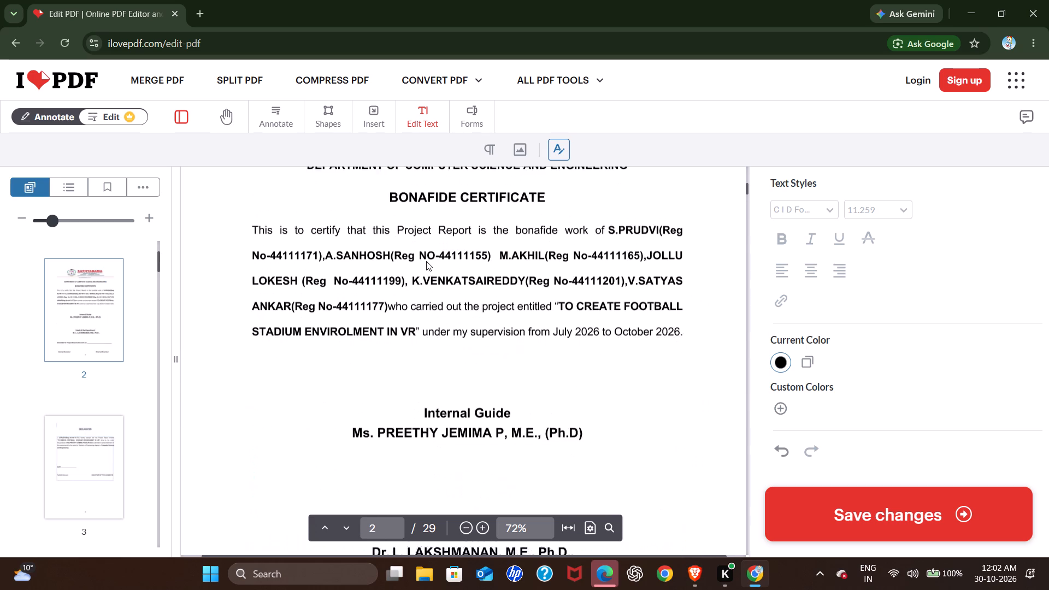
{"action": "scroll", "coordinate": [426, 263], "scroll_direction": "up", "scroll_amount": 1}
{"action": "scroll", "coordinate": [590, 315], "scroll_direction": "up", "scroll_amount": 1}
{"action": "scroll", "coordinate": [447, 328], "scroll_direction": "down", "scroll_amount": 1}
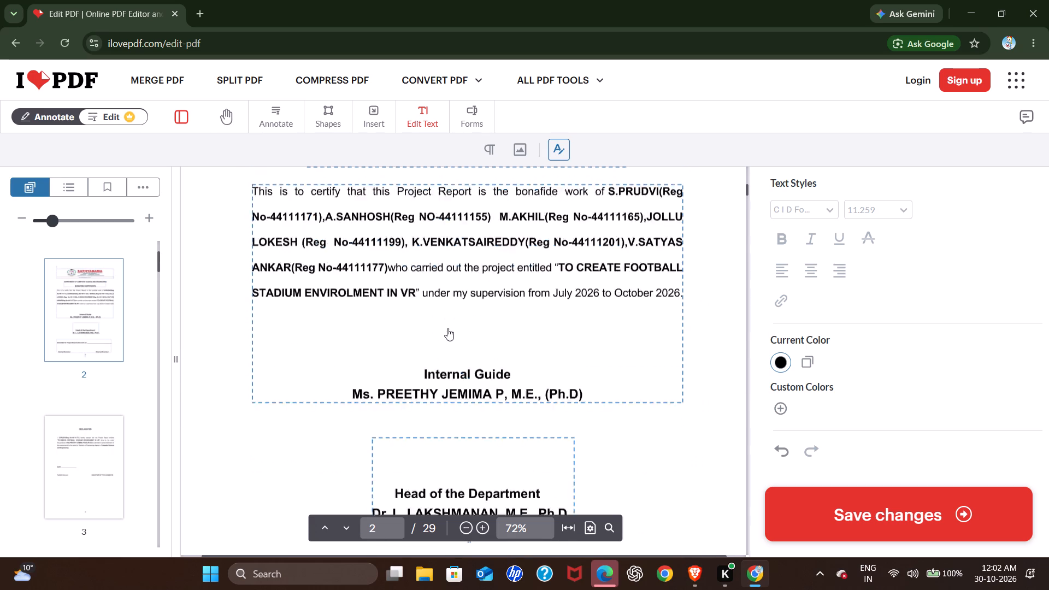
{"action": "scroll", "coordinate": [447, 328], "scroll_direction": "down", "scroll_amount": 4}
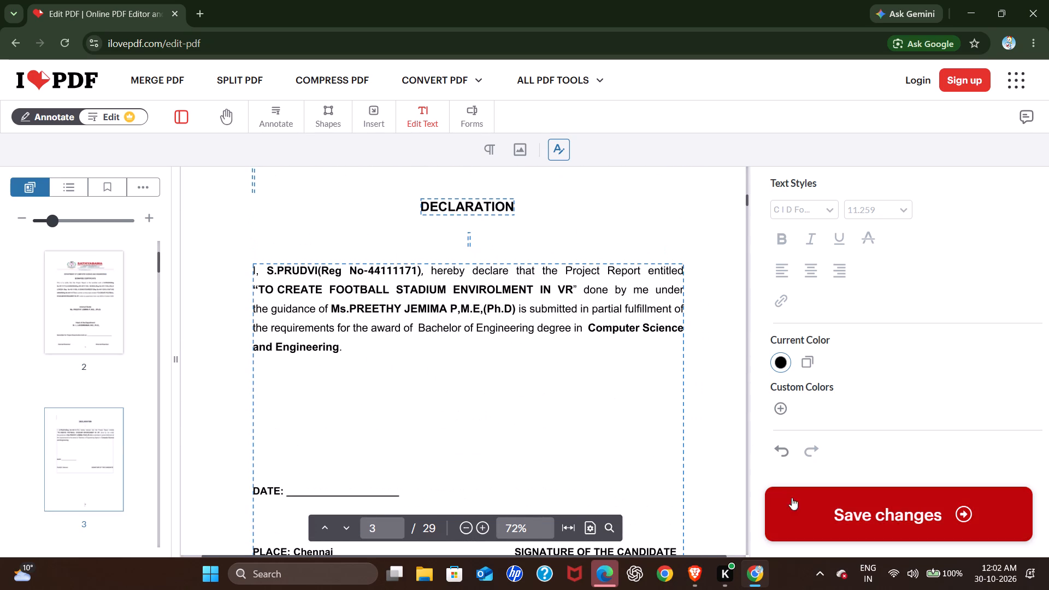
Save the changes and download the edited PDF.
{"action": "left_click", "coordinate": [815, 509]}
{"action": "left_click", "coordinate": [480, 182]}
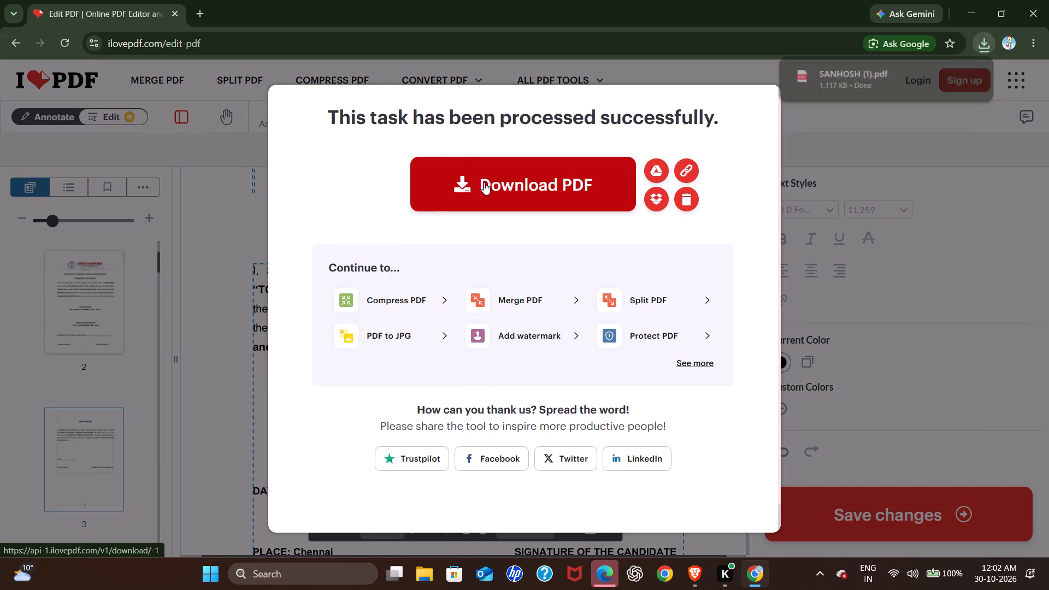
Open the downloaded PDF from the Downloads folder and check its cover, Bonafide Certificate and Declaration pages.
{"action": "left_click", "coordinate": [947, 70]}
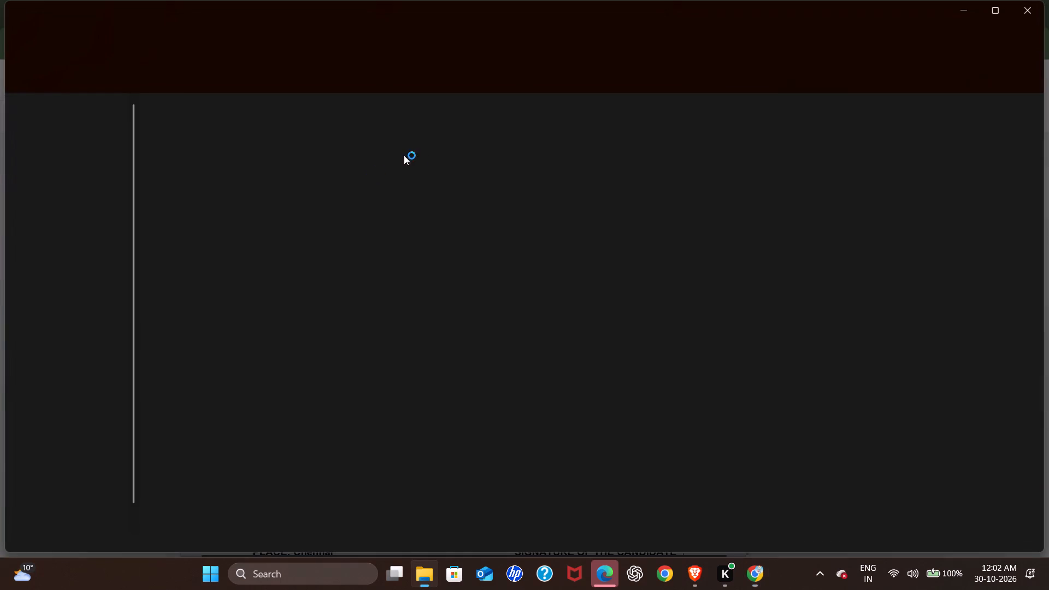
{"action": "double_click", "coordinate": [194, 202]}
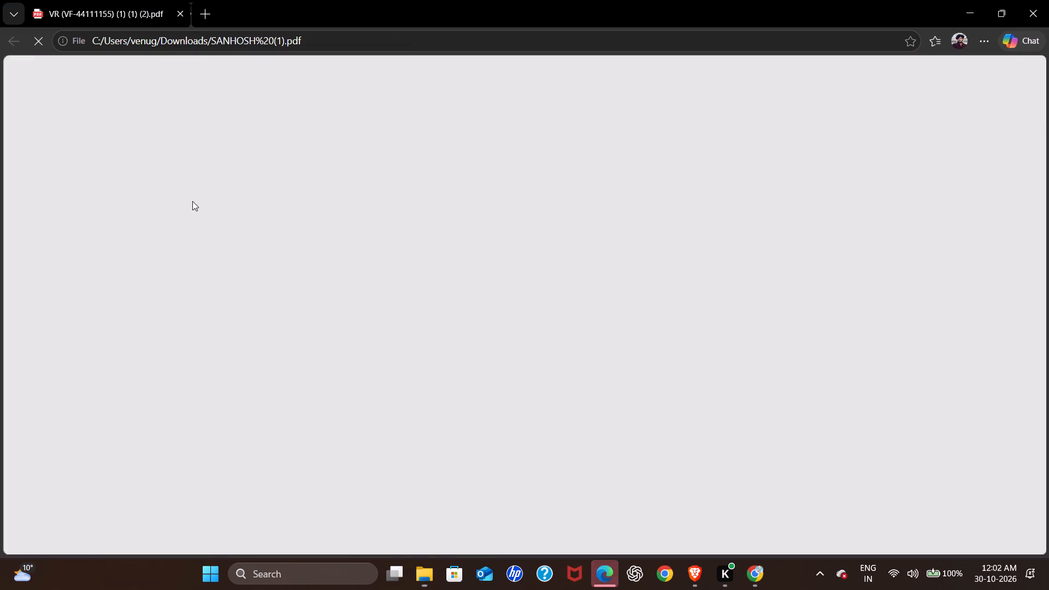
{"action": "scroll", "coordinate": [484, 328], "scroll_direction": "down", "scroll_amount": 2}
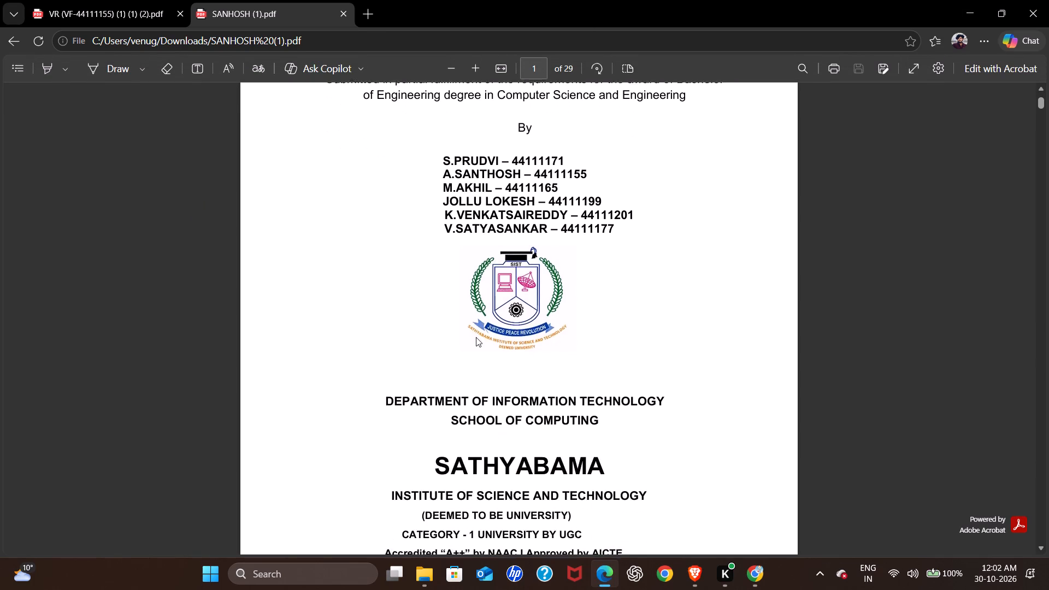
{"action": "scroll", "coordinate": [476, 337], "scroll_direction": "down", "scroll_amount": 5}
{"action": "scroll", "coordinate": [469, 348], "scroll_direction": "up", "scroll_amount": 1}
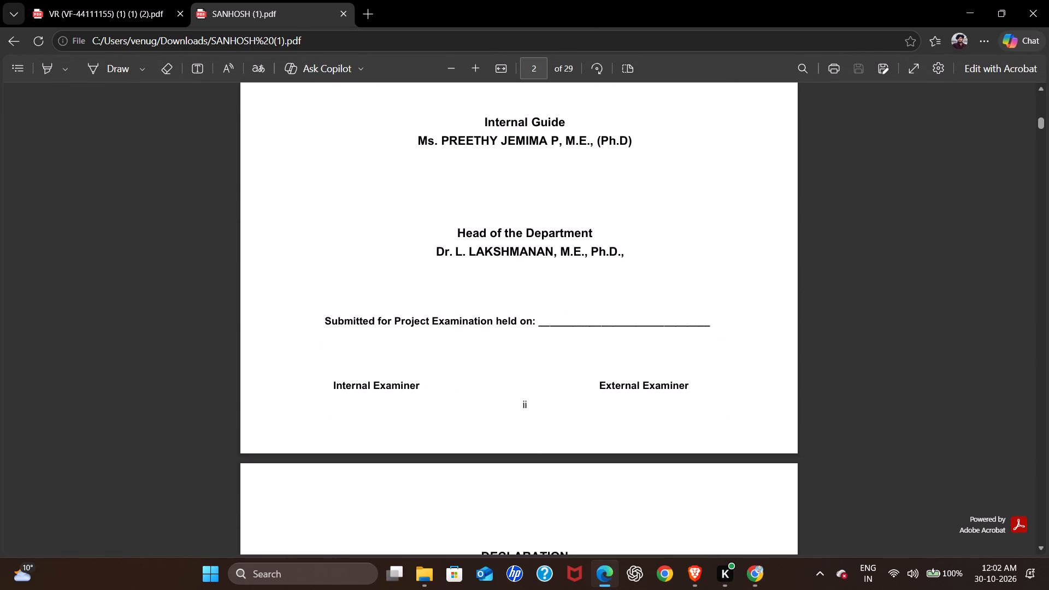
{"action": "scroll", "coordinate": [469, 348], "scroll_direction": "up", "scroll_amount": 2}
{"action": "scroll", "coordinate": [469, 348], "scroll_direction": "down", "scroll_amount": 1}
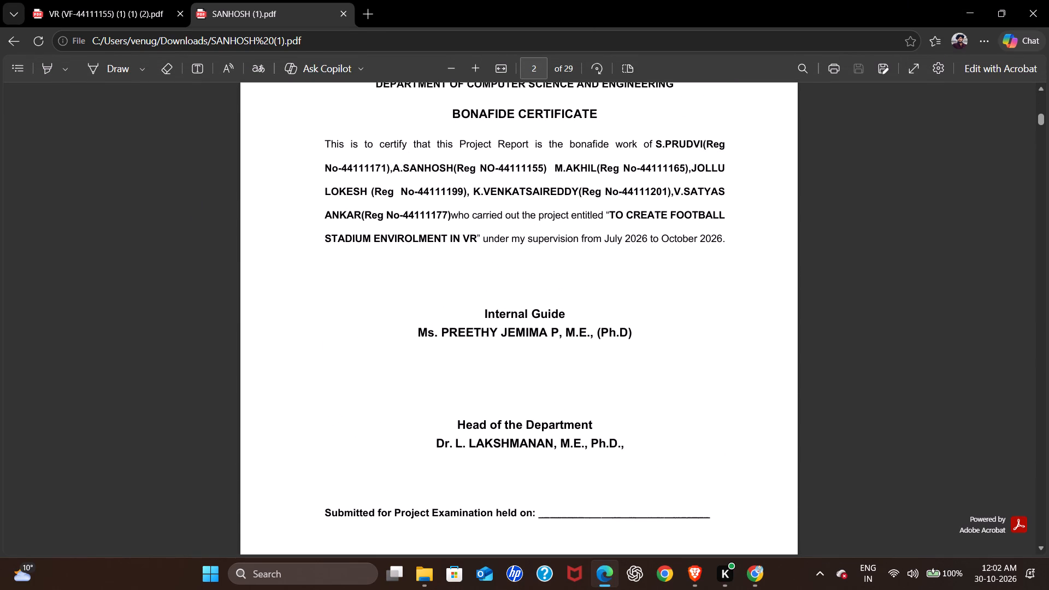
{"action": "scroll", "coordinate": [488, 207], "scroll_direction": "down", "scroll_amount": 1}
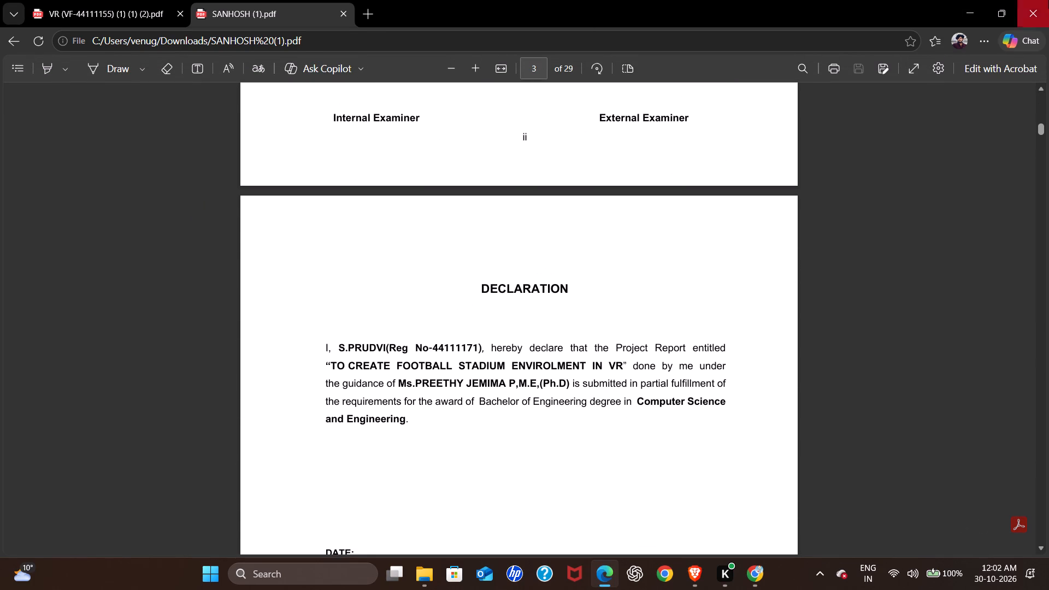
{"action": "left_click", "coordinate": [1048, 8]}
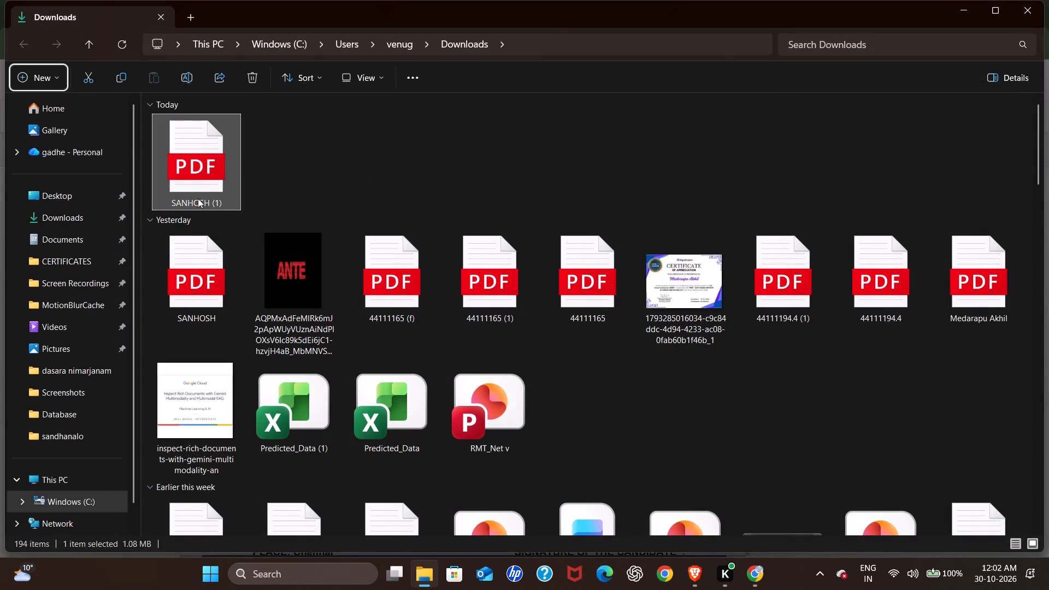
{"action": "double_click", "coordinate": [200, 199]}
{"action": "left_click", "coordinate": [1046, 0]}
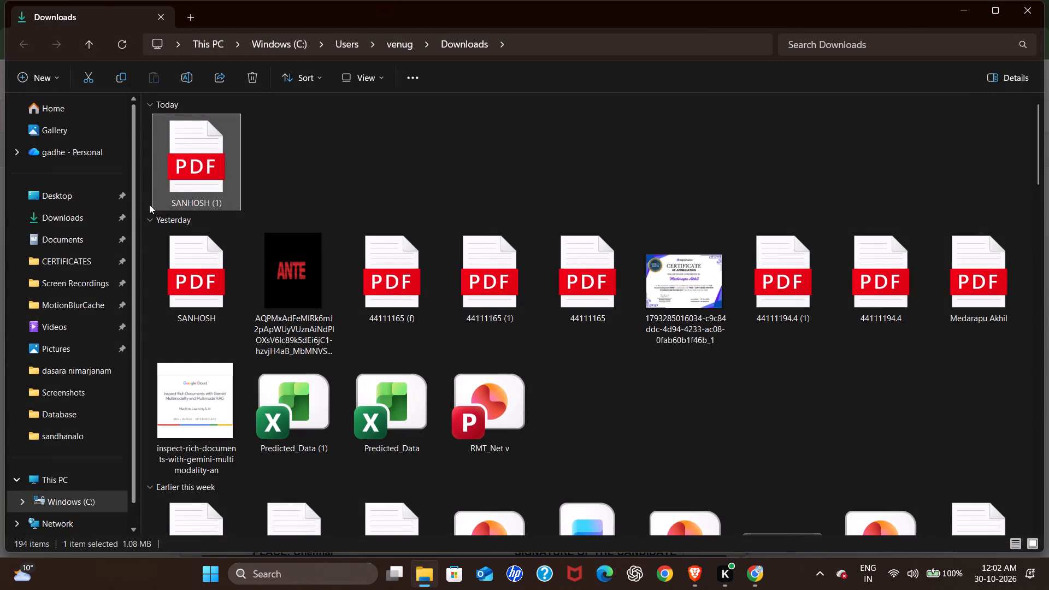
Rename the downloaded PDF as the fifth student's name, leaving out the register number.
{"action": "left_click", "coordinate": [187, 203]}
{"action": "left_click", "coordinate": [201, 202]}
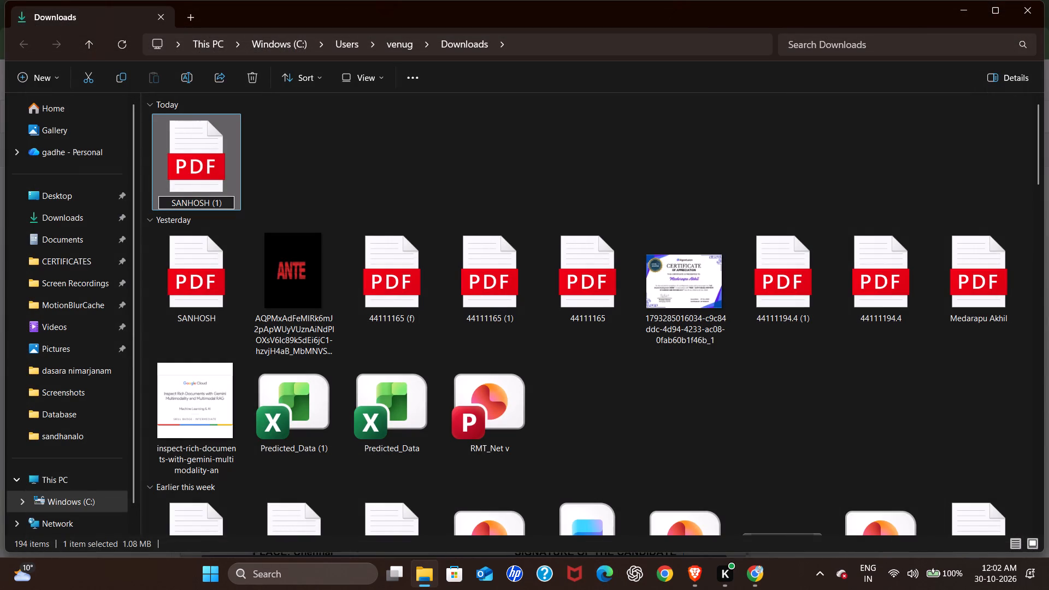
{"action": "key", "text": "ctrl+a"}
{"action": "key", "text": "ctrl+v"}
{"action": "double_click", "coordinate": [226, 213]}
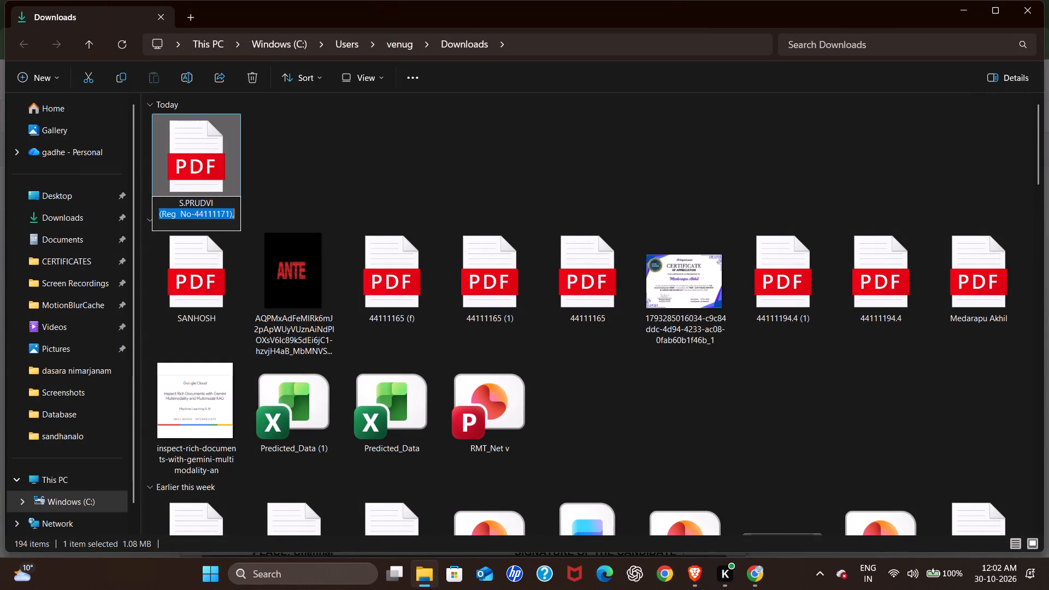
{"action": "key", "text": "BackSpace"}
{"action": "left_click", "coordinate": [360, 181]}
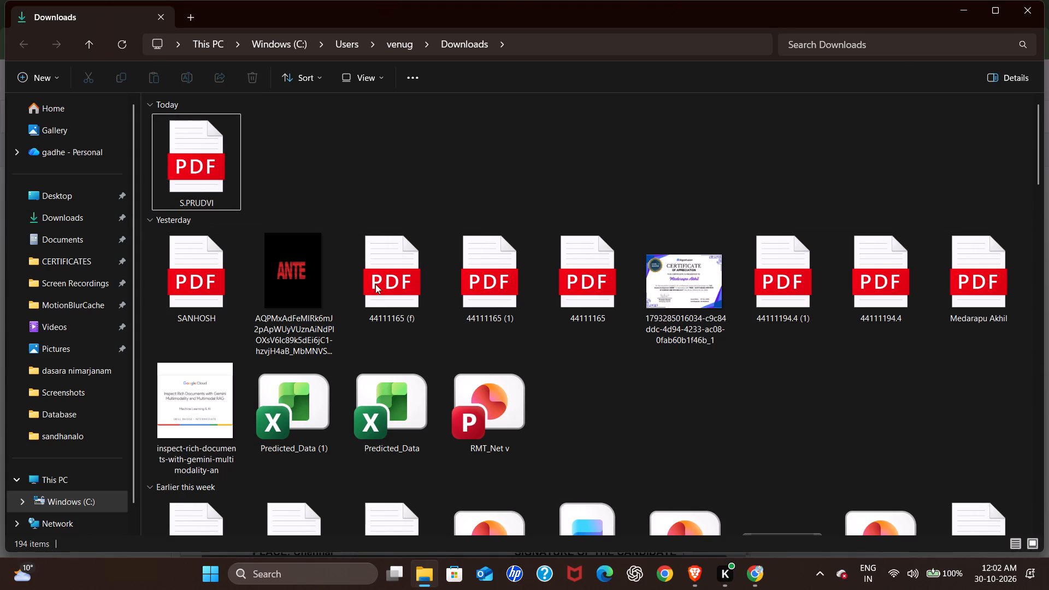
Delete the two register-number PDF copies suffixed (f) and (1) from the Downloads folder.
{"action": "left_click", "coordinate": [416, 290]}
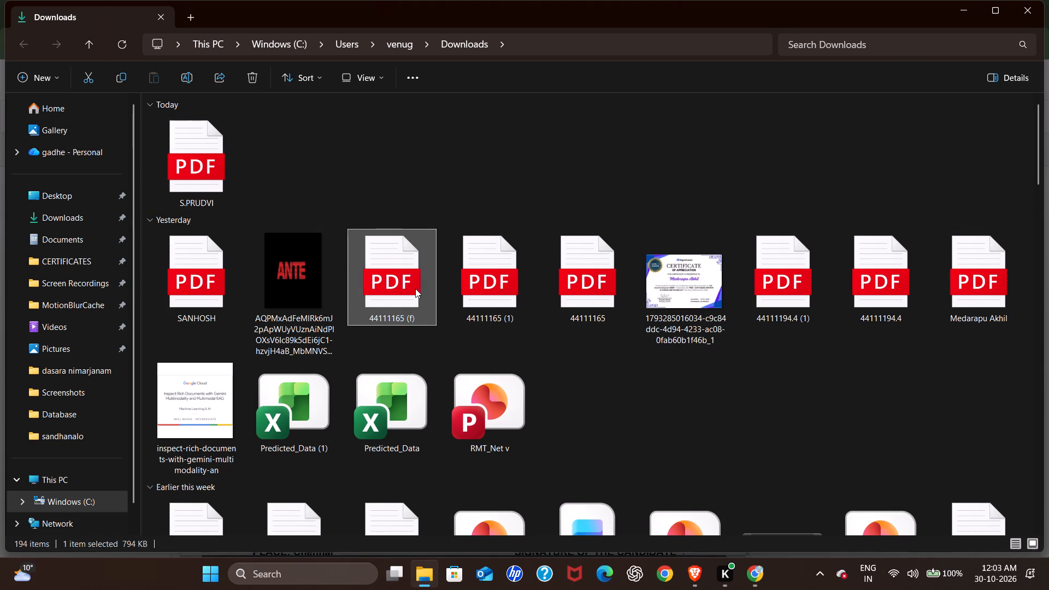
{"action": "key", "text": "Delete"}
{"action": "left_click", "coordinate": [413, 287]}
{"action": "key", "text": "Delete"}
{"action": "left_click", "coordinate": [408, 287]}
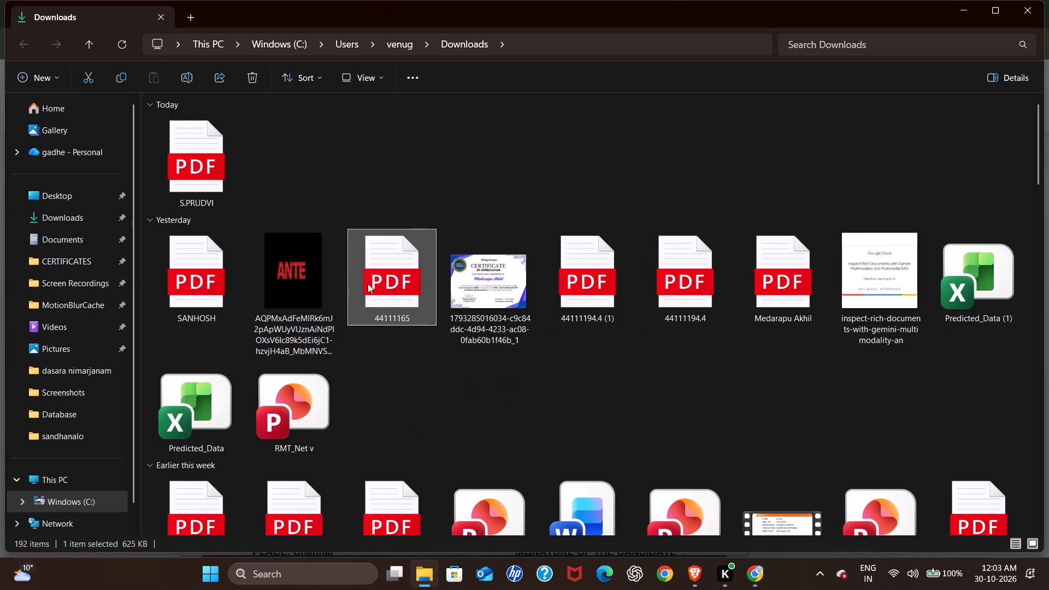
{"action": "left_click", "coordinate": [190, 283]}
{"action": "left_click", "coordinate": [198, 172]}
Return to the PDF editor in Chrome, dismiss the download dialog and select the cover's text block containing the student list.
{"action": "key", "text": "alt+Tab"}
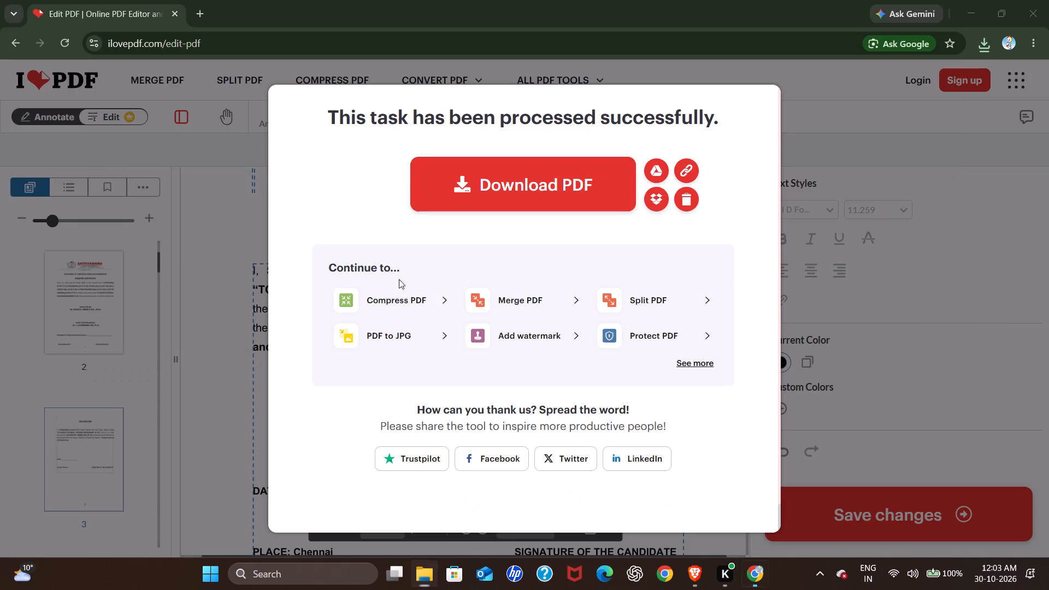
{"action": "left_click", "coordinate": [939, 103]}
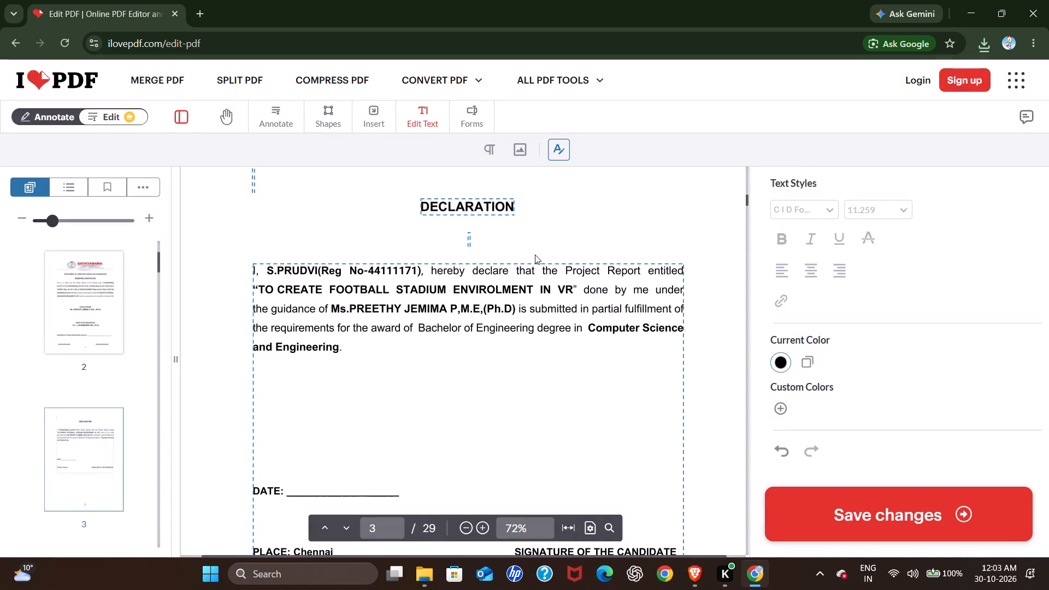
{"action": "scroll", "coordinate": [314, 250], "scroll_direction": "up", "scroll_amount": 6}
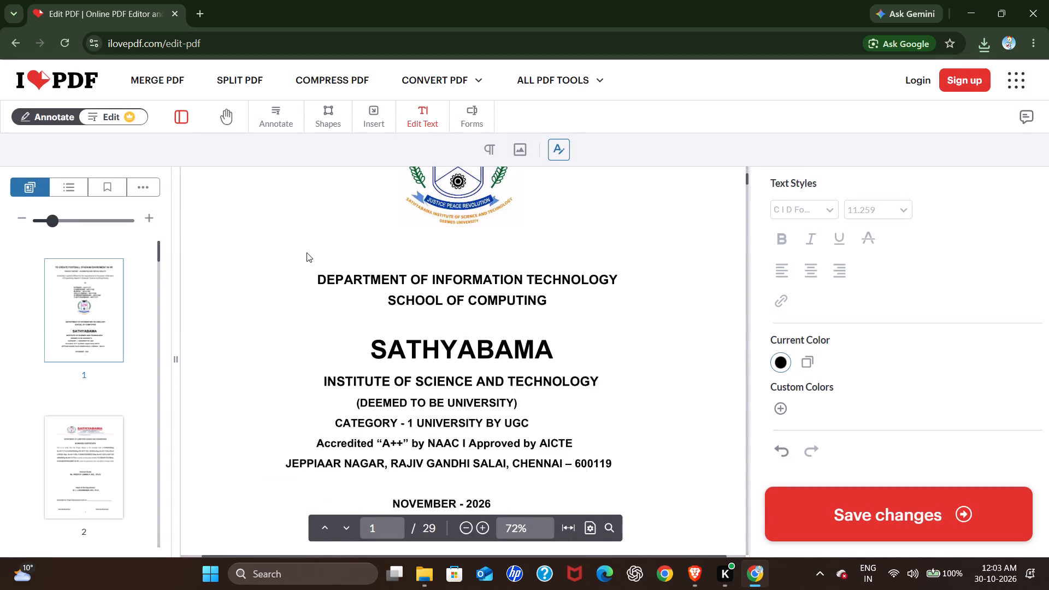
{"action": "scroll", "coordinate": [307, 252], "scroll_direction": "up", "scroll_amount": 6}
{"action": "scroll", "coordinate": [451, 402], "scroll_direction": "down", "scroll_amount": 1}
{"action": "left_click", "coordinate": [397, 383]}
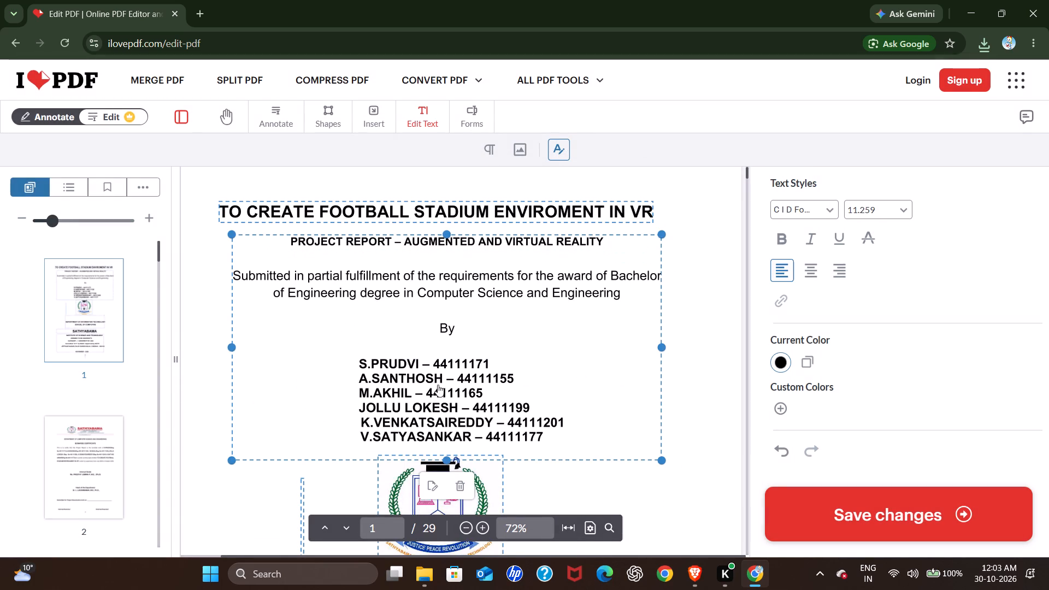
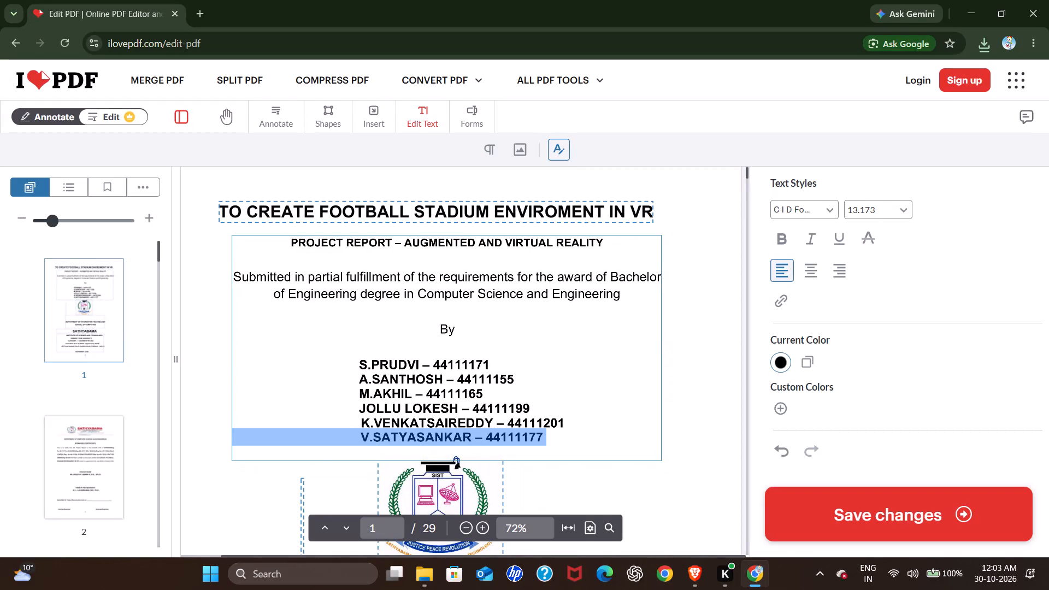
Move the sixth student's name-and-register line from the bottom of the cover's student list to the top.
{"action": "key", "text": "BackSpace"}
{"action": "left_click", "coordinate": [362, 358]}
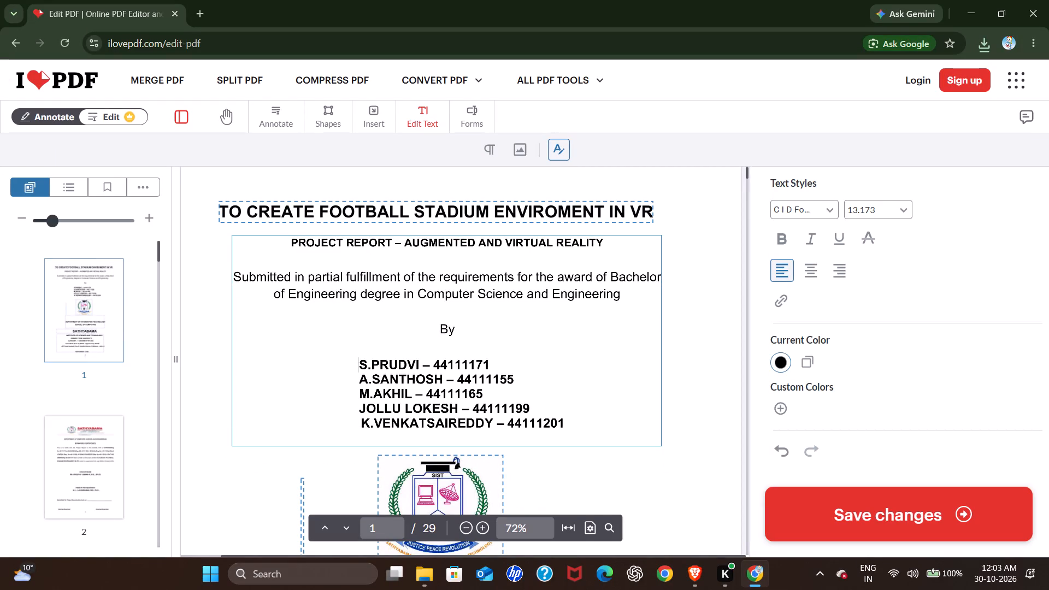
{"action": "left_click", "coordinate": [366, 362]}
{"action": "left_click", "coordinate": [361, 363]}
{"action": "left_click", "coordinate": [364, 365]}
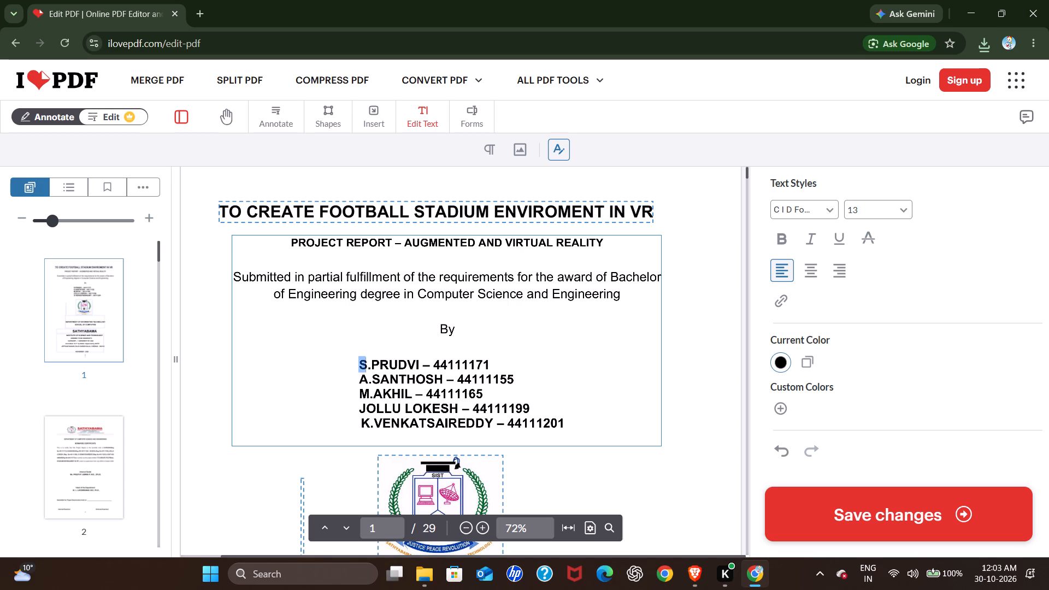
{"action": "left_click", "coordinate": [360, 359]}
{"action": "key", "text": "ctrl+v"}
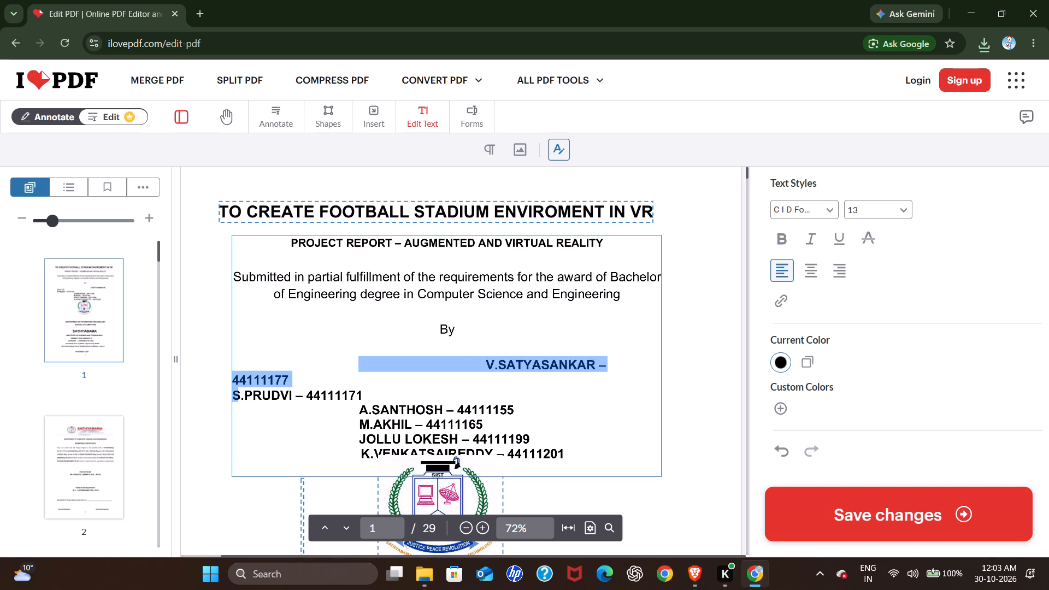
Remove the surplus spaces before the first student's entry so its name and register number fit on one line above the list.
{"action": "left_click", "coordinate": [404, 377]}
{"action": "left_click", "coordinate": [480, 365]}
{"action": "left_click", "coordinate": [486, 364]}
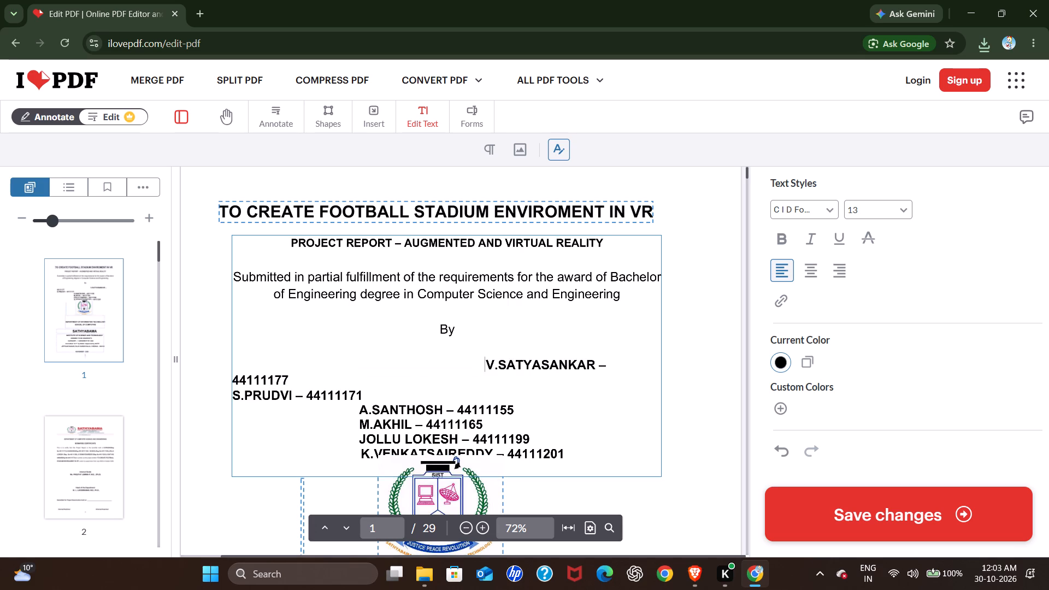
{"action": "key", "text": "BackSpace"}
{"action": "key", "text": "BackSpace"}
{"action": "key", "text": "BackSpace"}
{"action": "key", "text": "BackSpace"}
{"action": "key", "text": "BackSpace"}
{"action": "key", "text": "BackSpace"}
{"action": "key", "text": "BackSpace"}
{"action": "key", "text": "BackSpace"}
{"action": "key", "text": "BackSpace"}
{"action": "key", "text": "BackSpace"}
{"action": "key", "text": "BackSpace"}
{"action": "key", "text": "BackSpace"}
{"action": "key", "text": "BackSpace"}
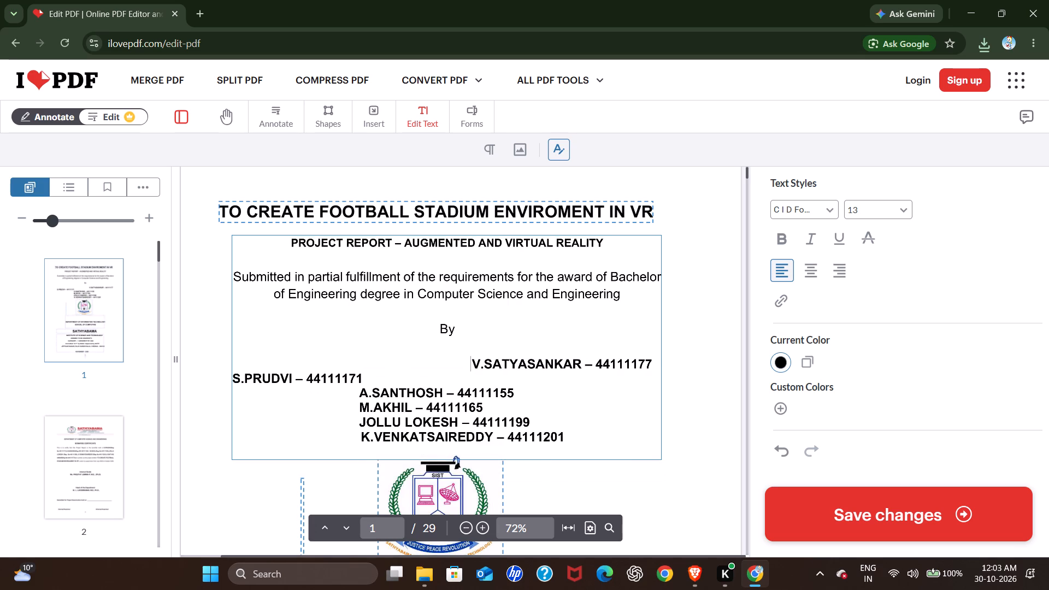
{"action": "key", "text": "BackSpace"}
{"action": "key", "text": "BackSpace"}
{"action": "key", "text": "BackSpace"}
{"action": "key", "text": "BackSpace"}
{"action": "key", "text": "BackSpace"}
{"action": "left_click_drag", "start_coordinate": [429, 362], "coordinate": [397, 361]}
{"action": "left_click", "coordinate": [410, 362]}
{"action": "left_click_drag", "start_coordinate": [419, 364], "coordinate": [373, 362]}
{"action": "key", "text": "BackSpace"}
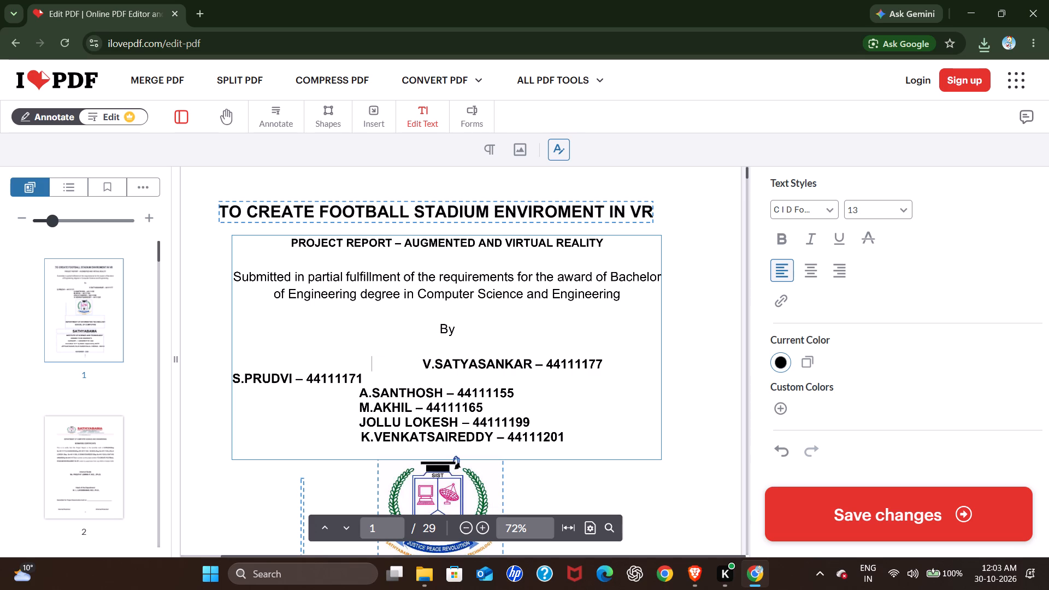
{"action": "left_click_drag", "start_coordinate": [375, 363], "coordinate": [363, 361]}
{"action": "key", "text": "BackSpace"}
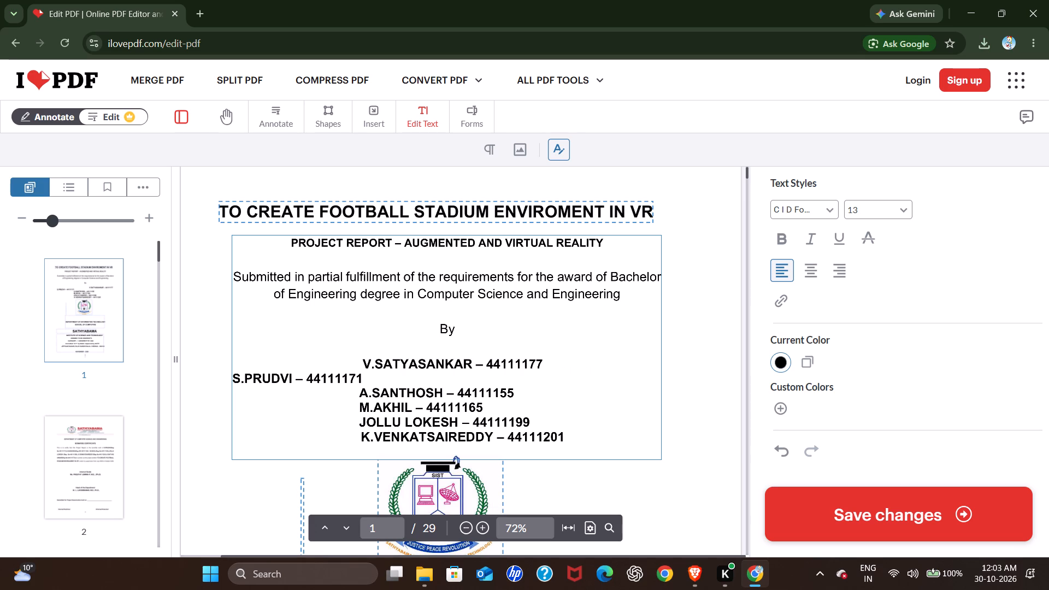
Indent the second student's line on the cover with spaces until it aligns with the entries below it.
{"action": "left_click", "coordinate": [236, 379]}
{"action": "key", "text": "Left"}
{"action": "key", "text": "space"}
{"action": "key", "text": "space"}
{"action": "key", "text": "space"}
{"action": "key", "text": "space"}
{"action": "key", "text": "space"}
{"action": "key", "text": "space"}
{"action": "key", "text": "space"}
{"action": "key", "text": "space"}
{"action": "key", "text": "space"}
{"action": "key", "text": "space"}
{"action": "key", "text": "space"}
{"action": "key", "text": "space"}
{"action": "key", "text": "space"}
{"action": "key", "text": "space"}
{"action": "key", "text": "space"}
{"action": "key", "text": "space"}
{"action": "key", "text": "space"}
{"action": "key", "text": "space"}
{"action": "key", "text": "space"}
{"action": "key", "text": "space"}
{"action": "key", "text": "space"}
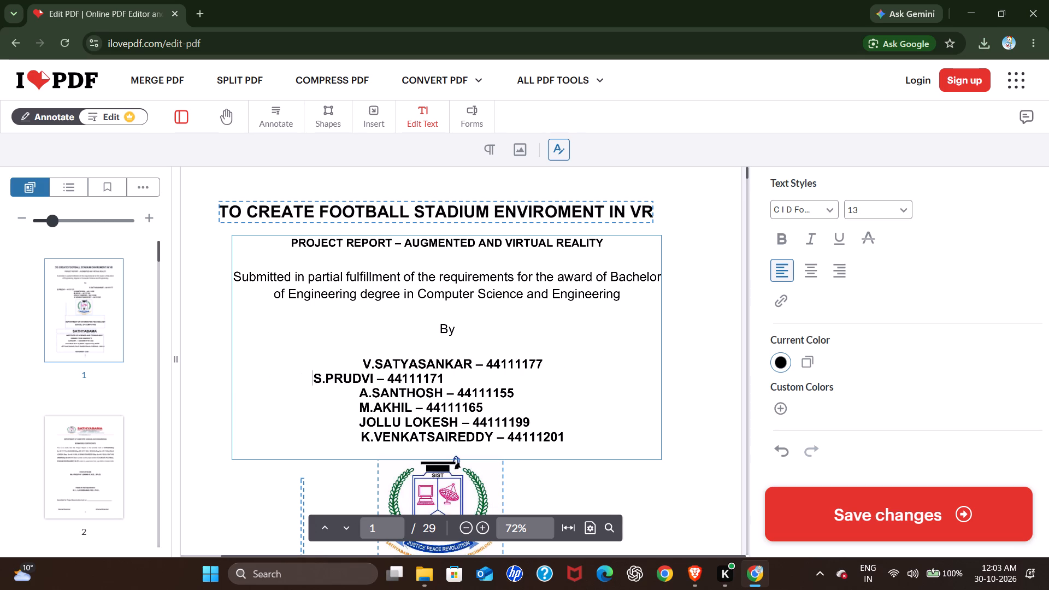
{"action": "key", "text": "space"}
{"action": "key", "text": "space"}
{"action": "key", "text": "space"}
{"action": "key", "text": "space"}
{"action": "key", "text": "space"}
{"action": "key", "text": "space"}
{"action": "key", "text": "space"}
{"action": "key", "text": "space"}
{"action": "key", "text": "space"}
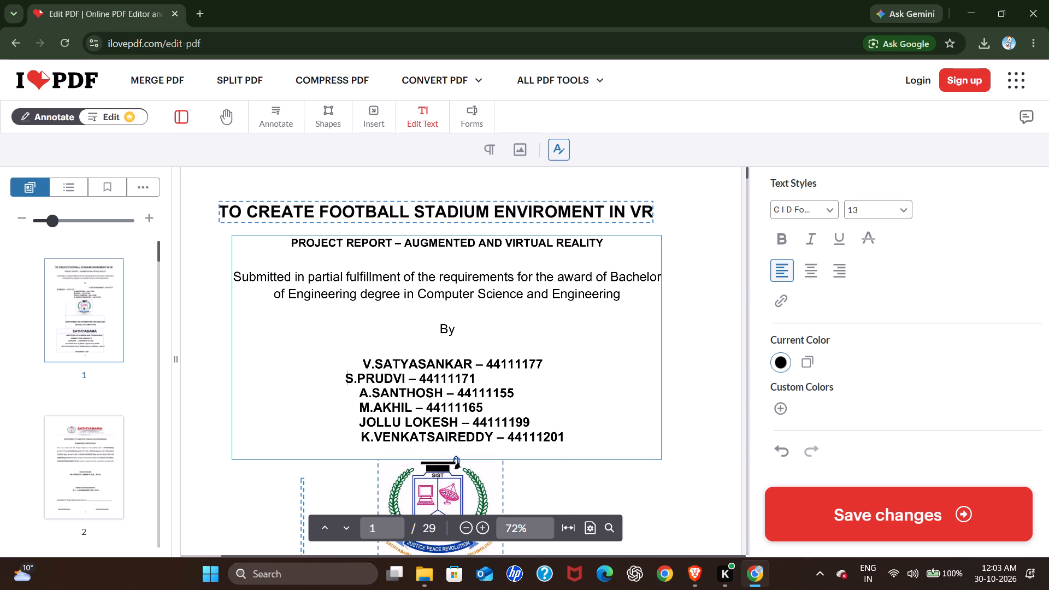
{"action": "key", "text": "space"}
{"action": "key", "text": "space"}
{"action": "key", "text": "space"}
{"action": "key", "text": "space"}
{"action": "key", "text": "BackSpace"}
{"action": "key", "text": "backslash"}
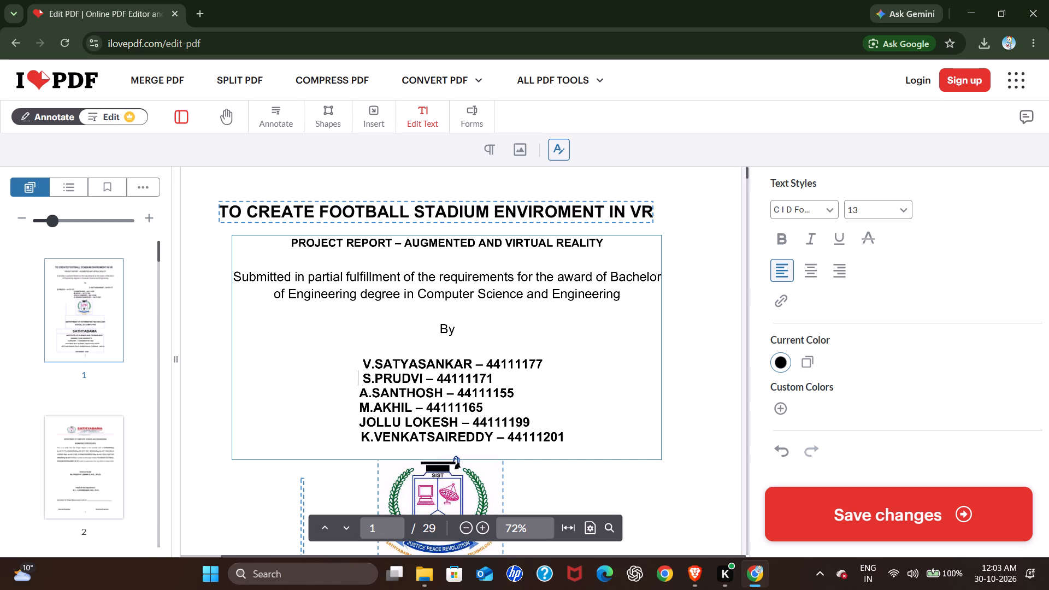
{"action": "key", "text": "BackSpace"}
Remove the remaining space before the first student's entry to align it with the list, and leave the text block.
{"action": "left_click", "coordinate": [360, 365]}
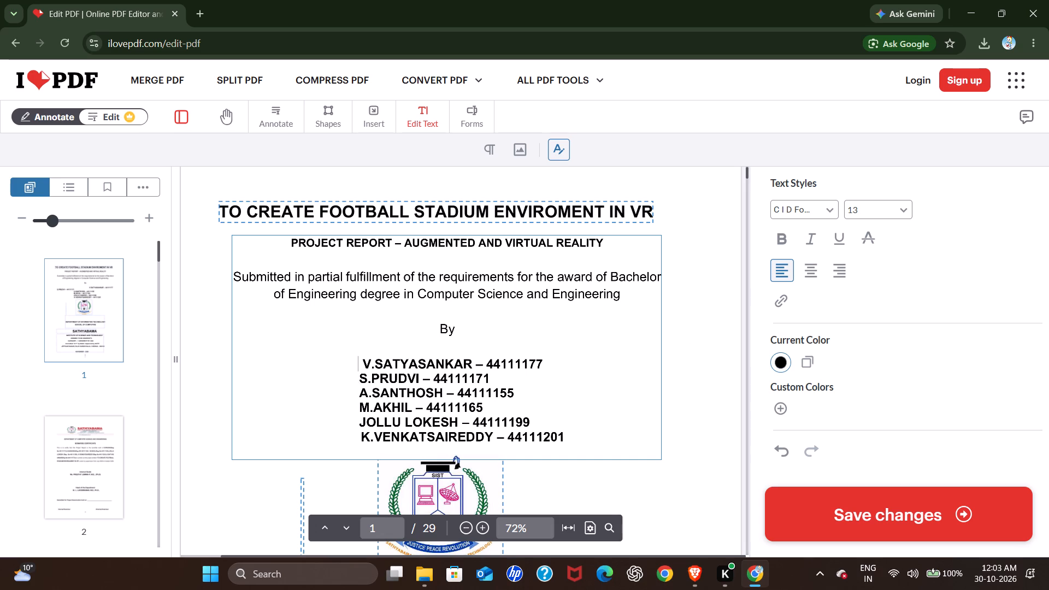
{"action": "key", "text": "BackSpace"}
{"action": "double_click", "coordinate": [699, 341]}
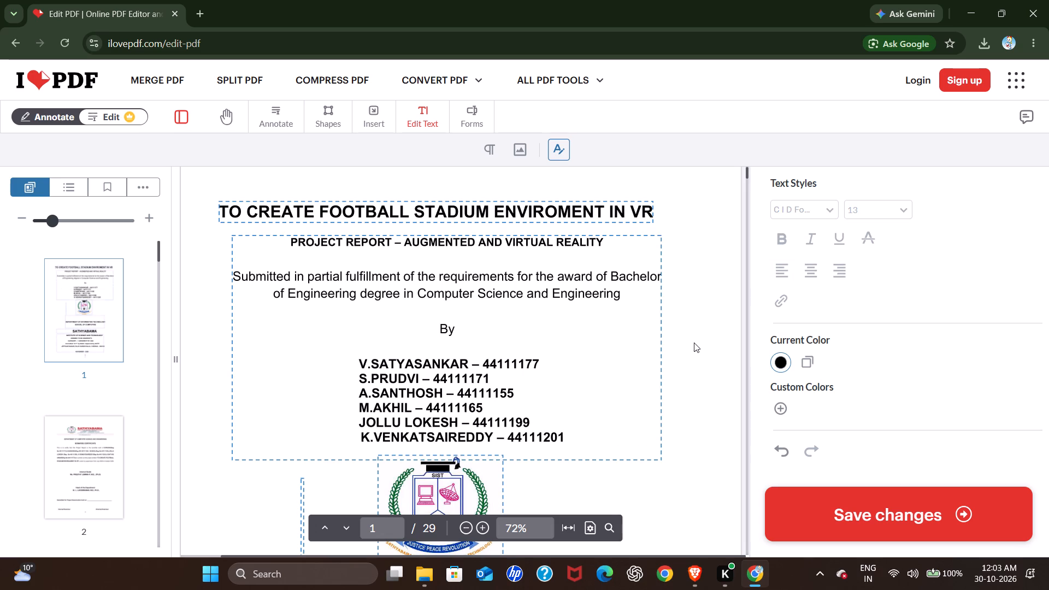
{"action": "left_click", "coordinate": [695, 343]}
Move the last student's name and register number to the start of the student list in the Bonafide Certificate paragraph.
{"action": "scroll", "coordinate": [388, 397], "scroll_direction": "down", "scroll_amount": 1}
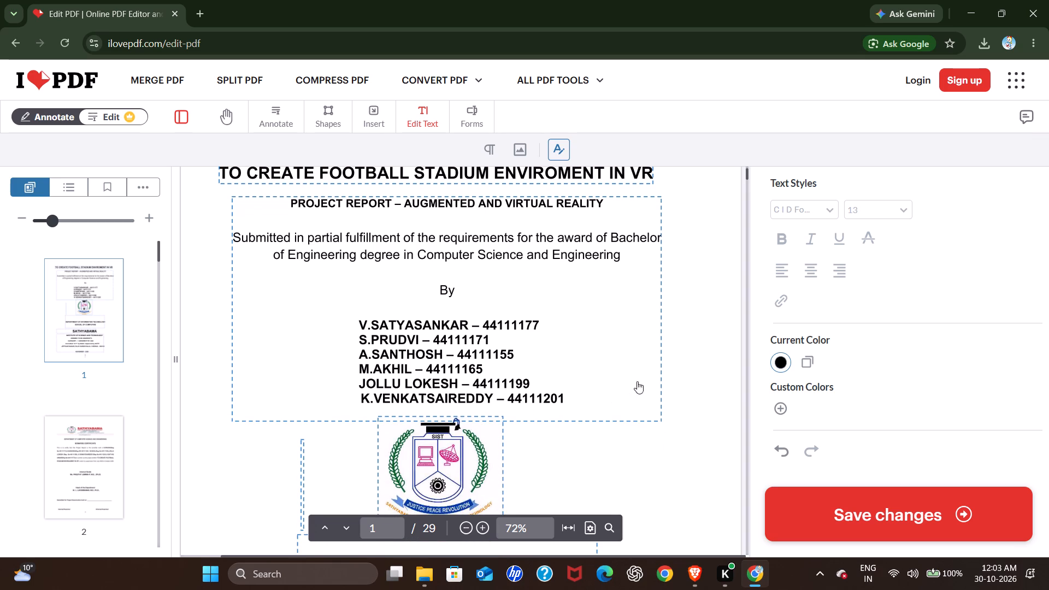
{"action": "left_click", "coordinate": [664, 370]}
{"action": "double_click", "coordinate": [674, 371]}
{"action": "scroll", "coordinate": [452, 361], "scroll_direction": "down", "scroll_amount": 3}
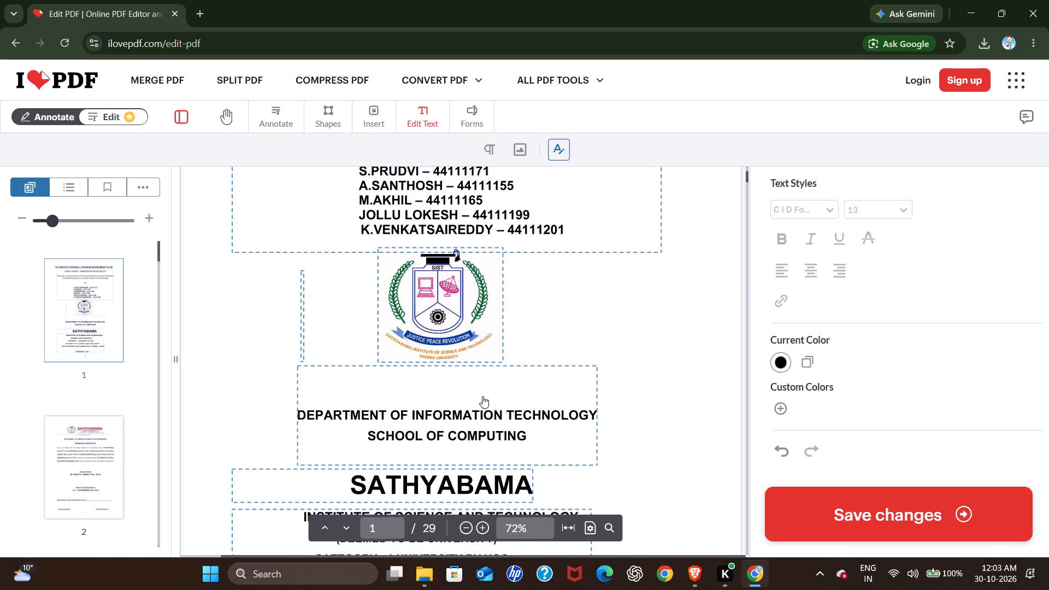
{"action": "scroll", "coordinate": [487, 396], "scroll_direction": "down", "scroll_amount": 3}
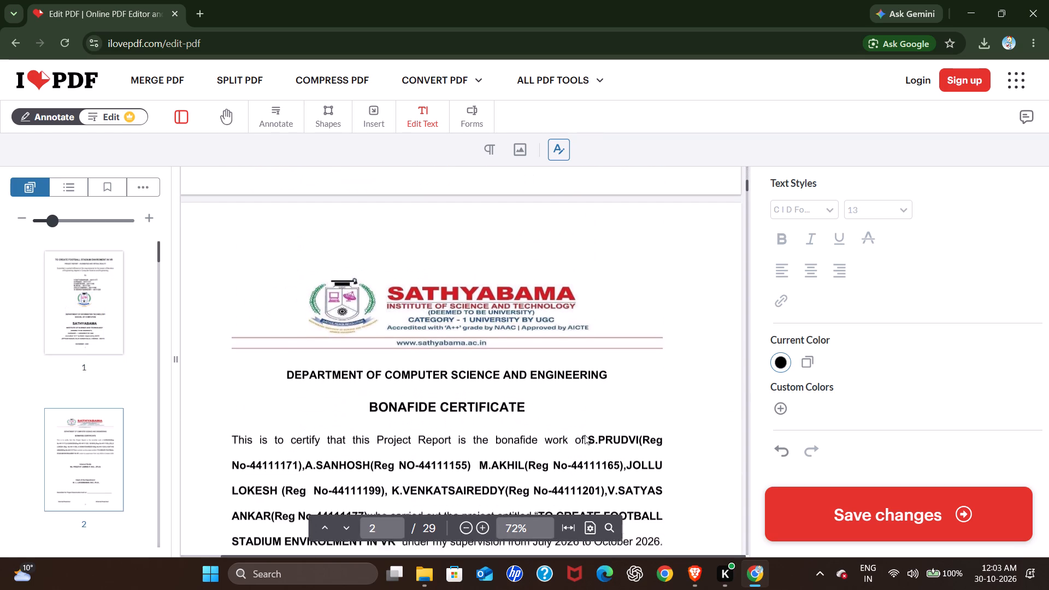
{"action": "scroll", "coordinate": [585, 435], "scroll_direction": "down", "scroll_amount": 2}
{"action": "left_click", "coordinate": [476, 447]}
{"action": "scroll", "coordinate": [491, 448], "scroll_direction": "down", "scroll_amount": 1}
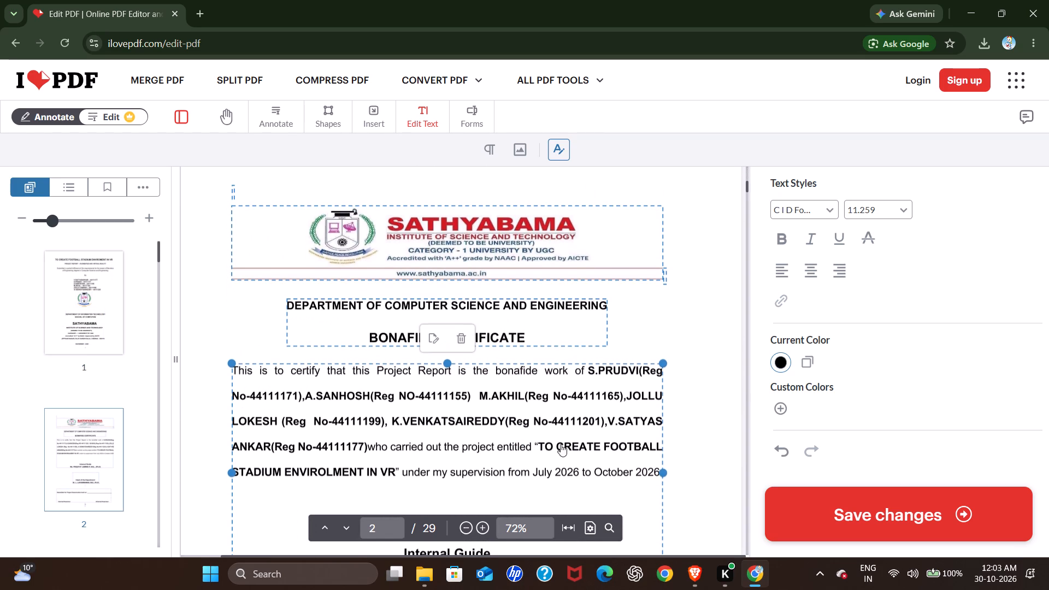
{"action": "left_click", "coordinate": [624, 424]}
{"action": "double_click", "coordinate": [609, 420]}
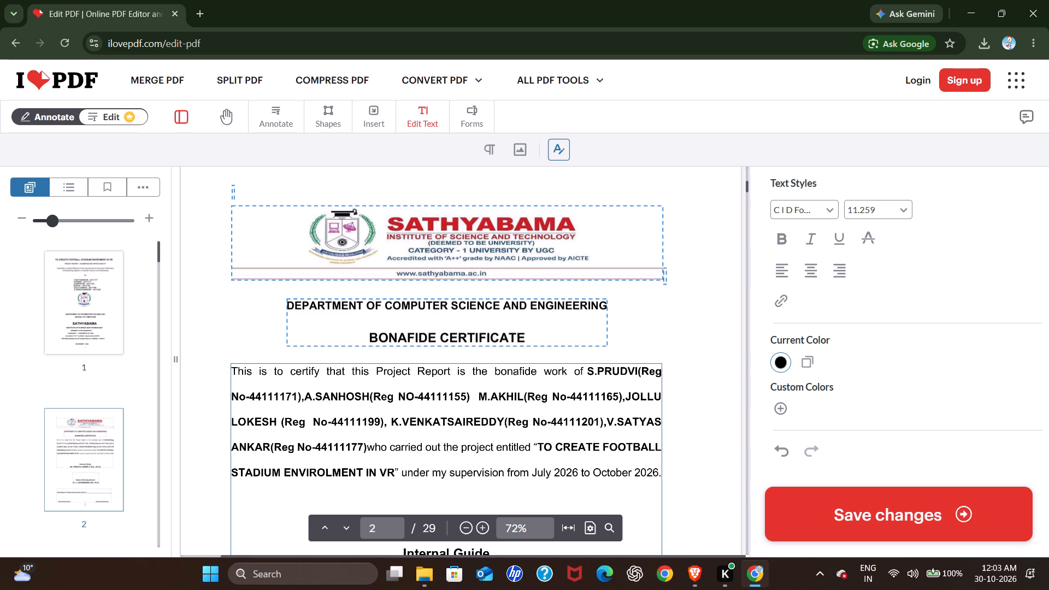
{"action": "left_click_drag", "start_coordinate": [606, 422], "coordinate": [357, 444]}
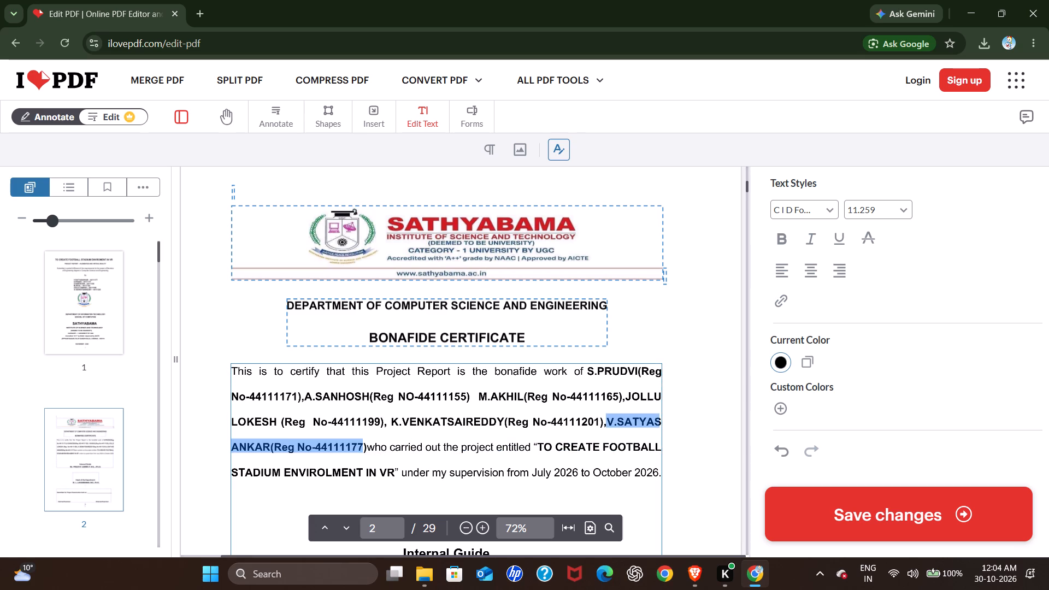
{"action": "left_click_drag", "start_coordinate": [357, 444], "coordinate": [368, 451]}
{"action": "key", "text": "ctrl+c"}
{"action": "key", "text": "BackSpace"}
{"action": "left_click", "coordinate": [586, 373]}
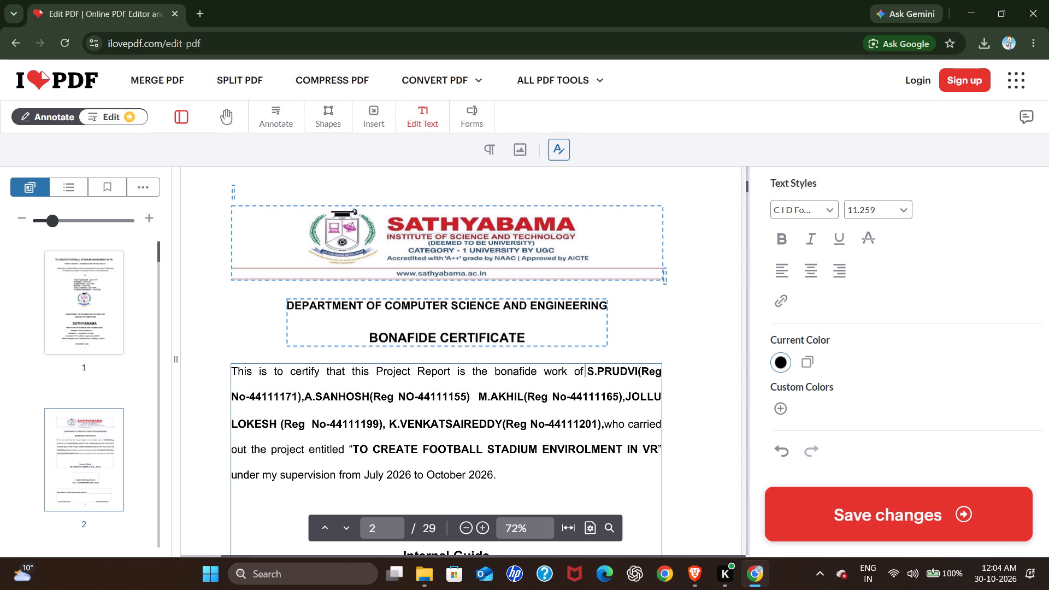
{"action": "key", "text": "ctrl+v"}
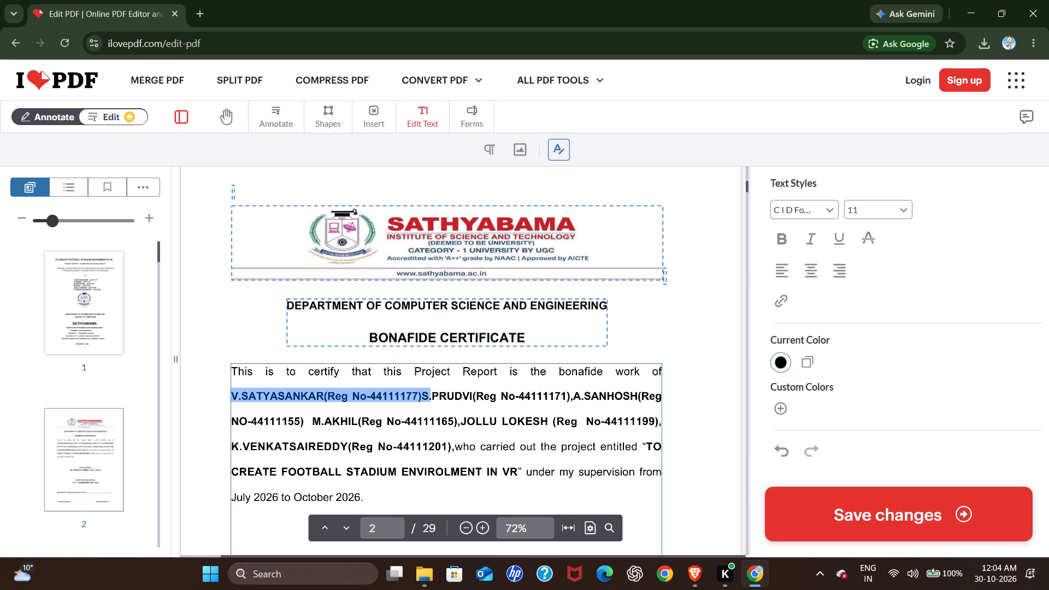
Insert a comma and a space between the first and second students in the Bonafide Certificate paragraph.
{"action": "left_click", "coordinate": [425, 397]}
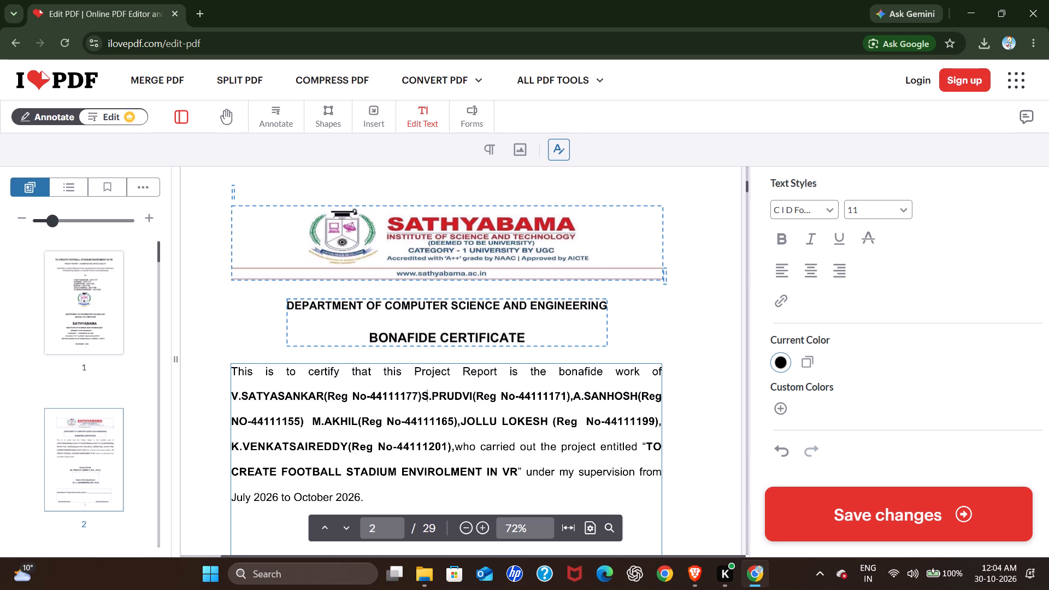
{"action": "left_click", "coordinate": [419, 397]}
{"action": "left_click", "coordinate": [425, 398]}
{"action": "left_click", "coordinate": [423, 394]}
{"action": "key", "text": "period"}
{"action": "key", "text": "BackSpace"}
{"action": "type", "text": ","}
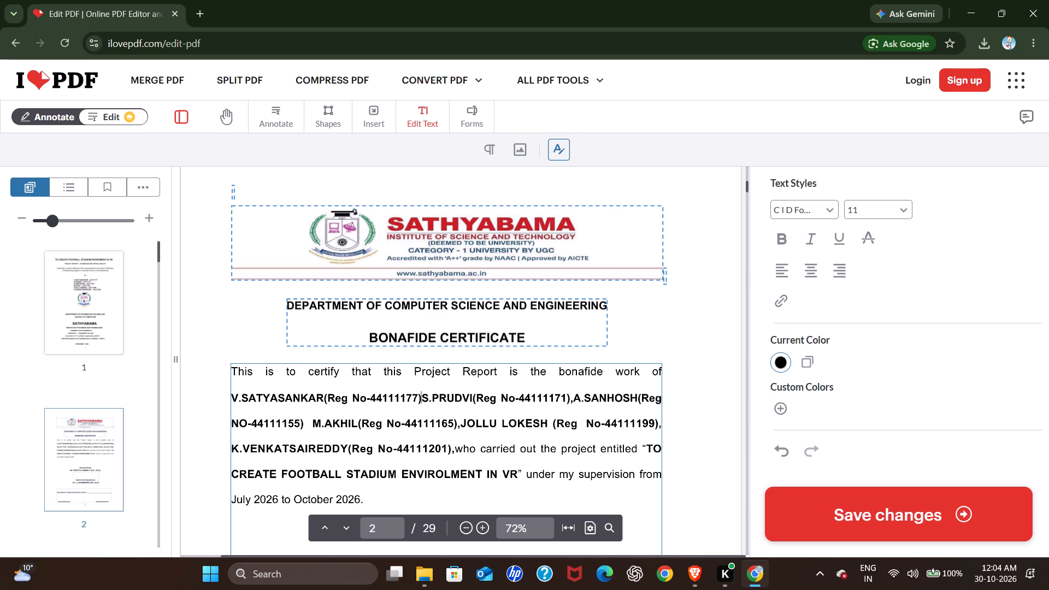
{"action": "key", "text": "space"}
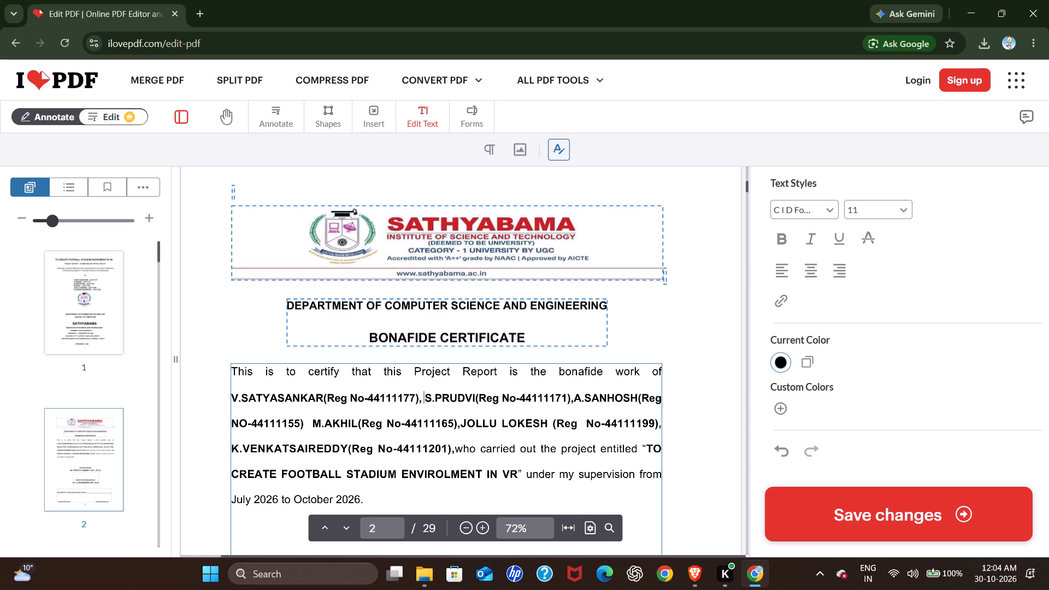
Separate the second through fifth students in the certificate paragraph with a comma and single space, adding the missing comma after the third.
{"action": "scroll", "coordinate": [495, 409], "scroll_direction": "down", "scroll_amount": 1}
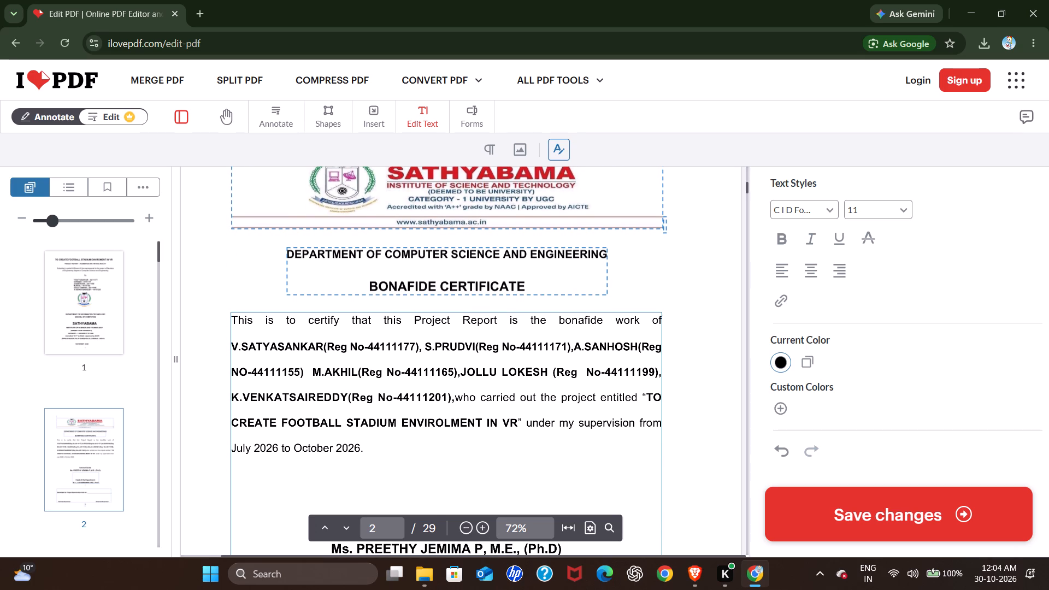
{"action": "left_click", "coordinate": [577, 349]}
{"action": "key", "text": "space"}
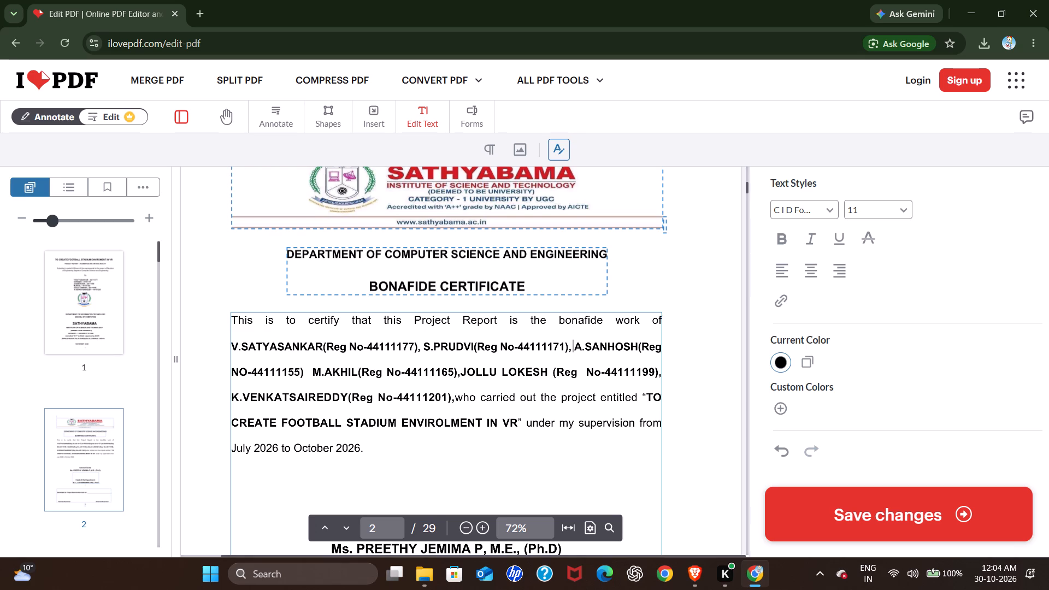
{"action": "left_click", "coordinate": [310, 370]}
{"action": "key", "text": "BackSpace"}
{"action": "key", "text": "period"}
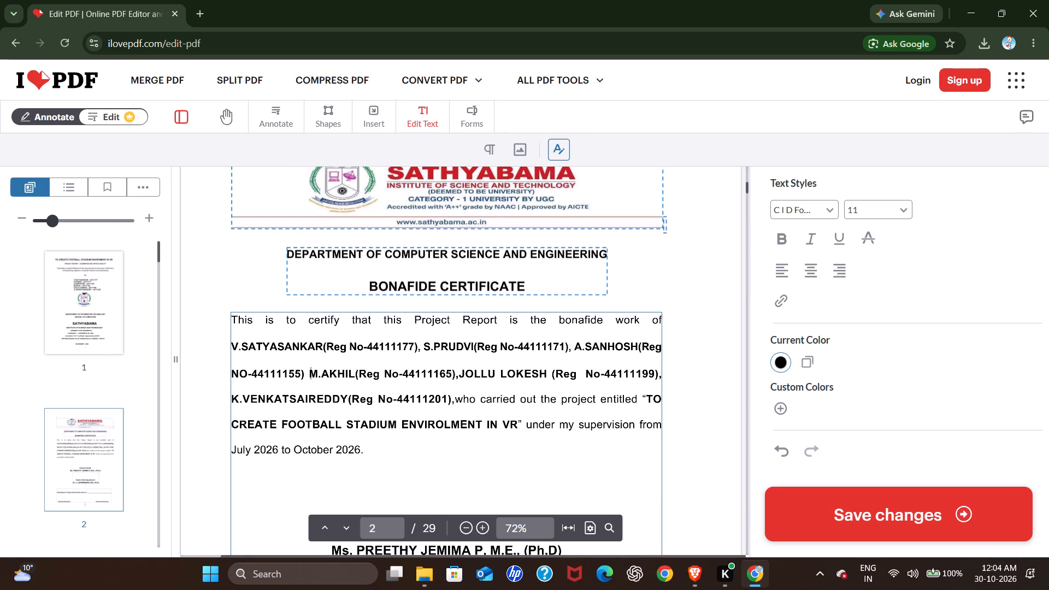
{"action": "key", "text": "BackSpace"}
{"action": "type", "text": ","}
{"action": "key", "text": "space"}
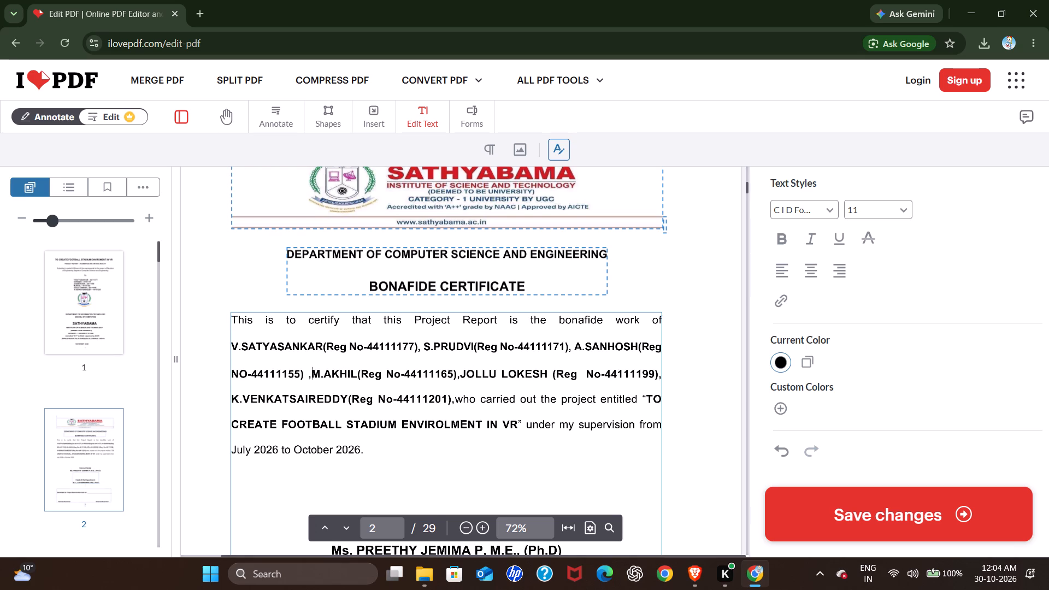
{"action": "left_click", "coordinate": [310, 371]}
{"action": "key", "text": "Left"}
{"action": "key", "text": "BackSpace"}
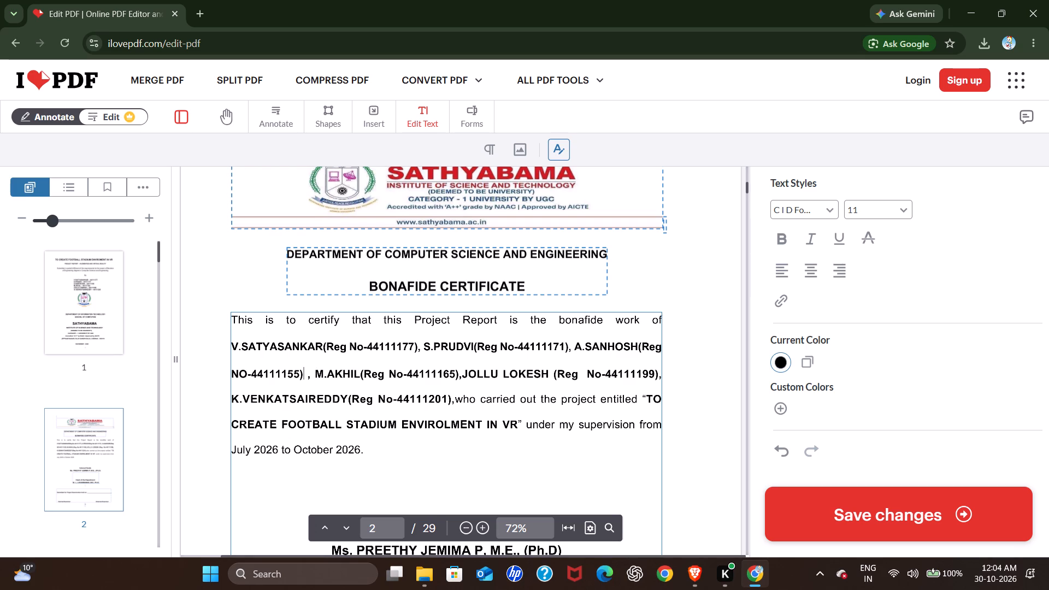
{"action": "left_click", "coordinate": [462, 374]}
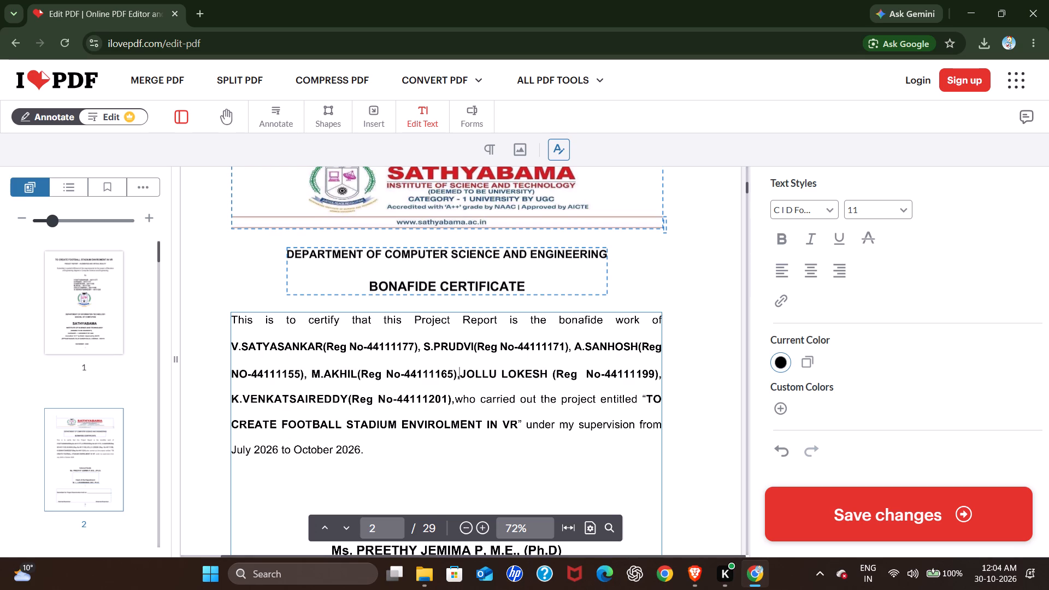
{"action": "key", "text": "space"}
{"action": "scroll", "coordinate": [499, 397], "scroll_direction": "down", "scroll_amount": 3}
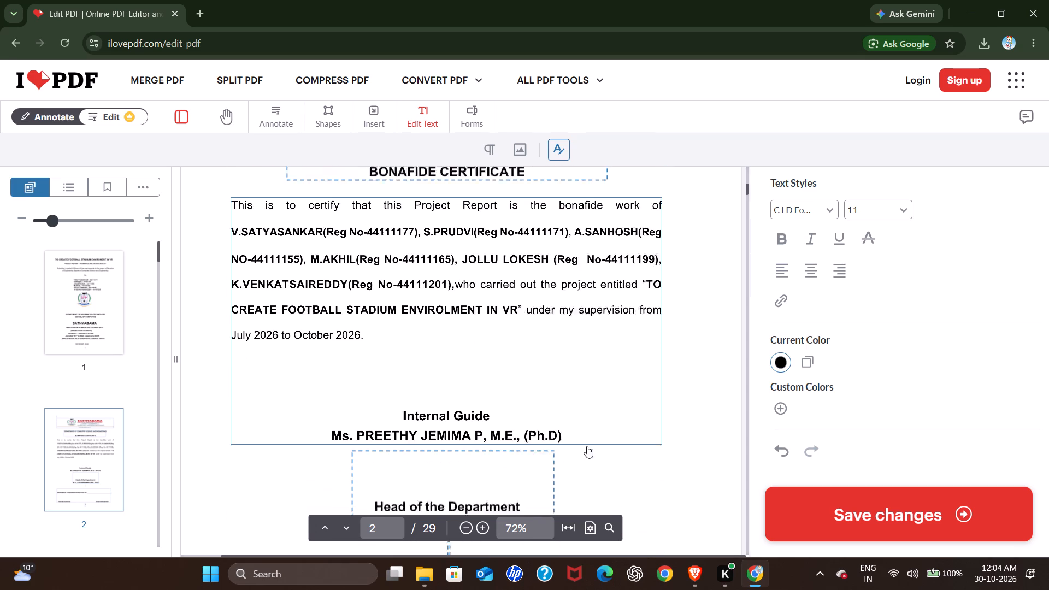
Finish editing the student list in the Bonafide Certificate paragraph and leave its text block.
{"action": "double_click", "coordinate": [691, 335]}
{"action": "left_click", "coordinate": [691, 336]}
{"action": "triple_click", "coordinate": [691, 337]}
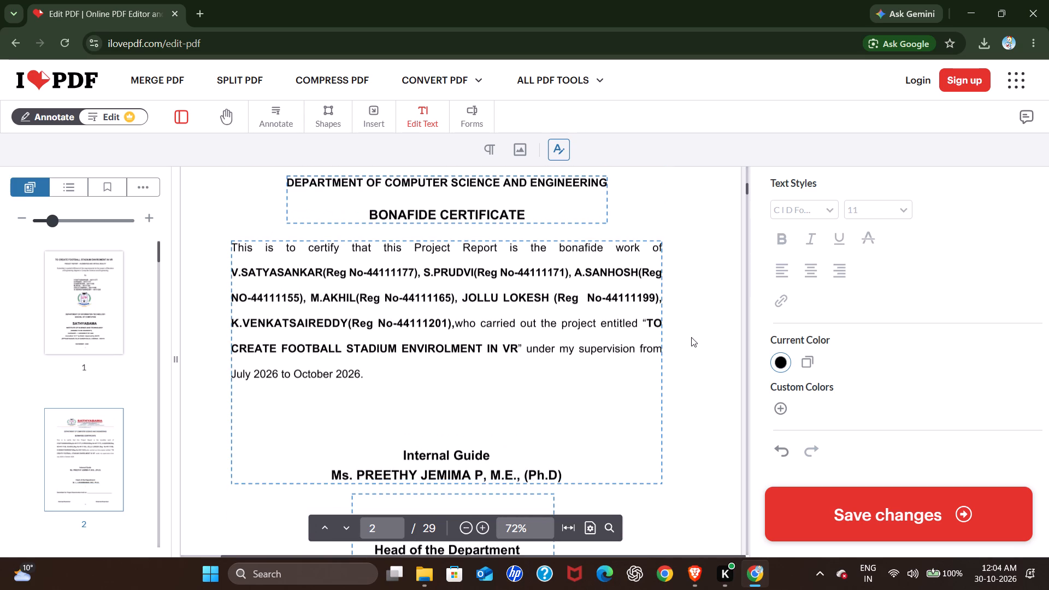
Delete the current student's name and register number from the Declaration's opening sentence on page 3.
{"action": "scroll", "coordinate": [691, 339], "scroll_direction": "down", "scroll_amount": 3}
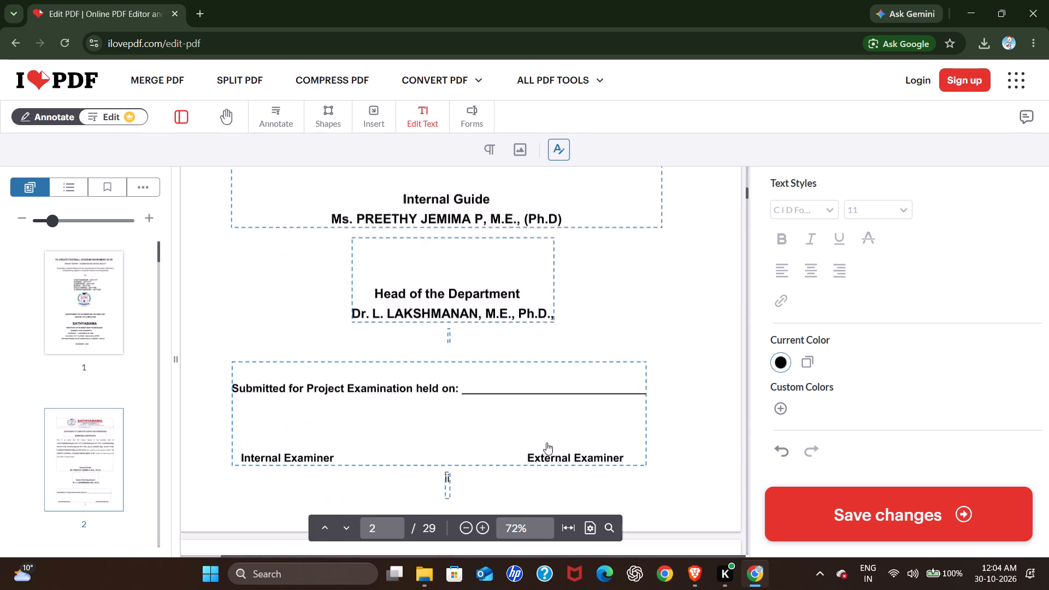
{"action": "scroll", "coordinate": [546, 442], "scroll_direction": "down", "scroll_amount": 3}
{"action": "left_click", "coordinate": [308, 487]}
{"action": "left_click", "coordinate": [348, 487]}
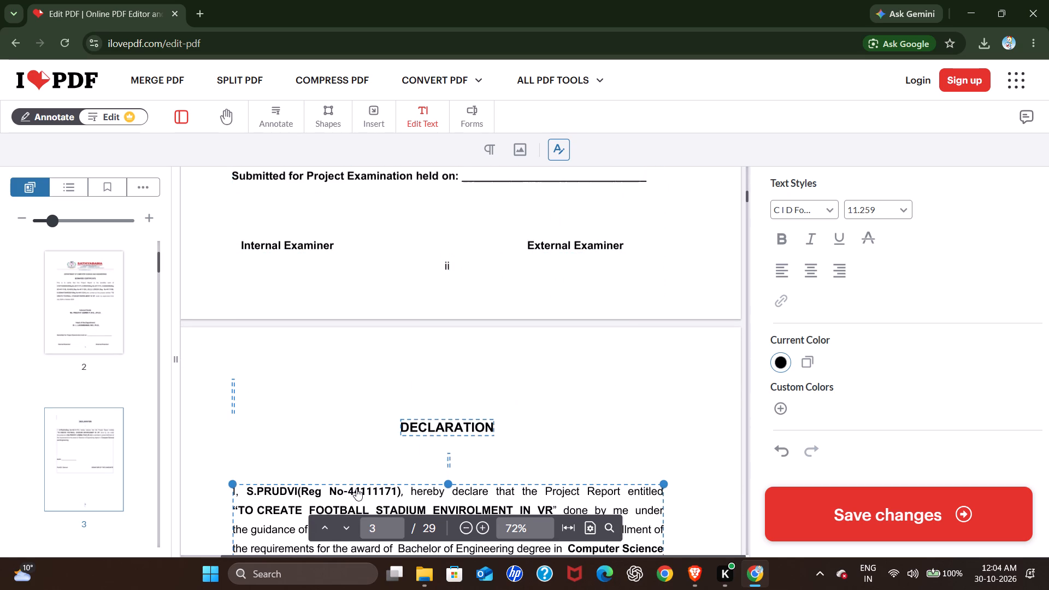
{"action": "left_click", "coordinate": [356, 489]}
{"action": "left_click", "coordinate": [395, 487]}
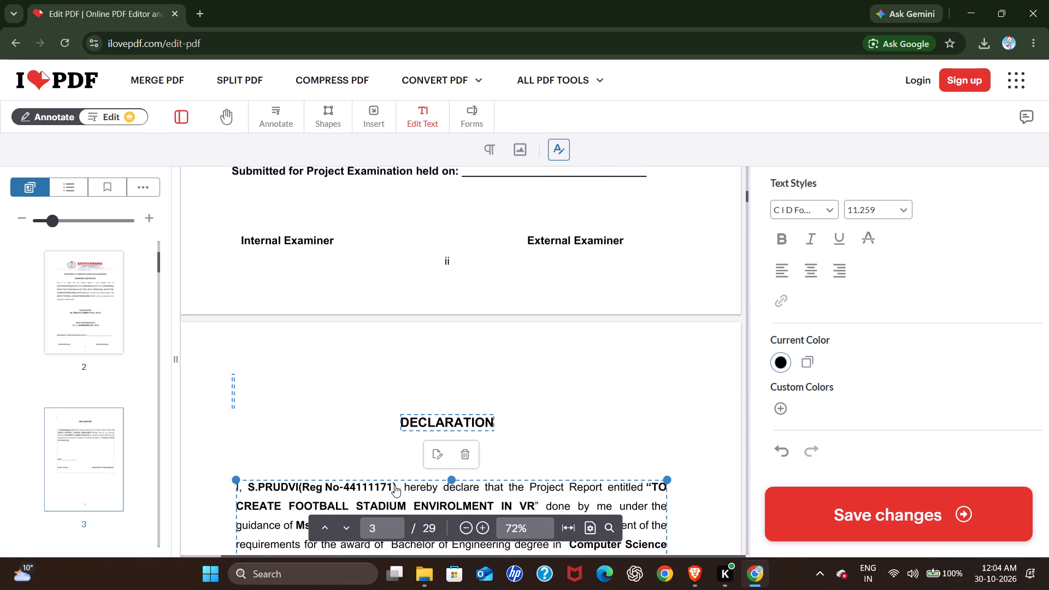
{"action": "key", "text": "ctrl+z"}
{"action": "scroll", "coordinate": [393, 485], "scroll_direction": "down", "scroll_amount": 1}
{"action": "left_click", "coordinate": [391, 470]}
{"action": "double_click", "coordinate": [388, 469]}
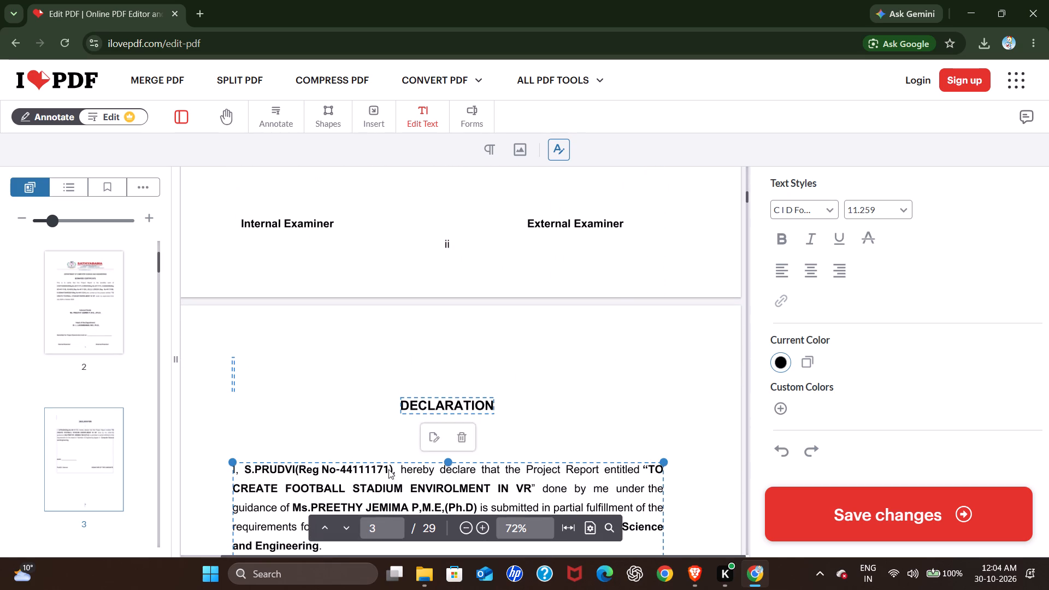
{"action": "left_click_drag", "start_coordinate": [392, 472], "coordinate": [256, 473]}
{"action": "key", "text": "BackSpace"}
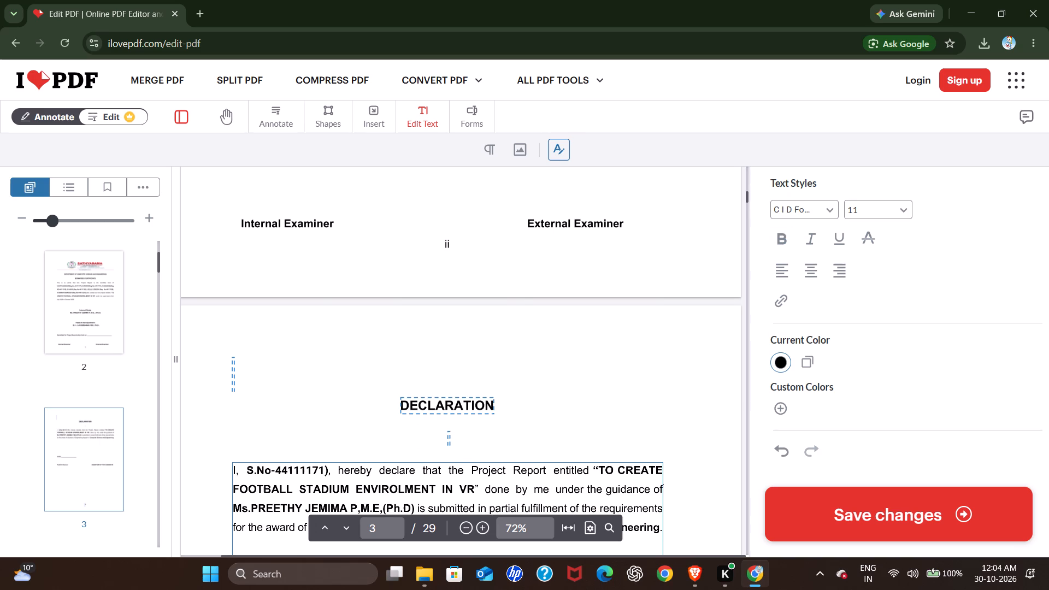
{"action": "left_click_drag", "start_coordinate": [329, 472], "coordinate": [255, 470]}
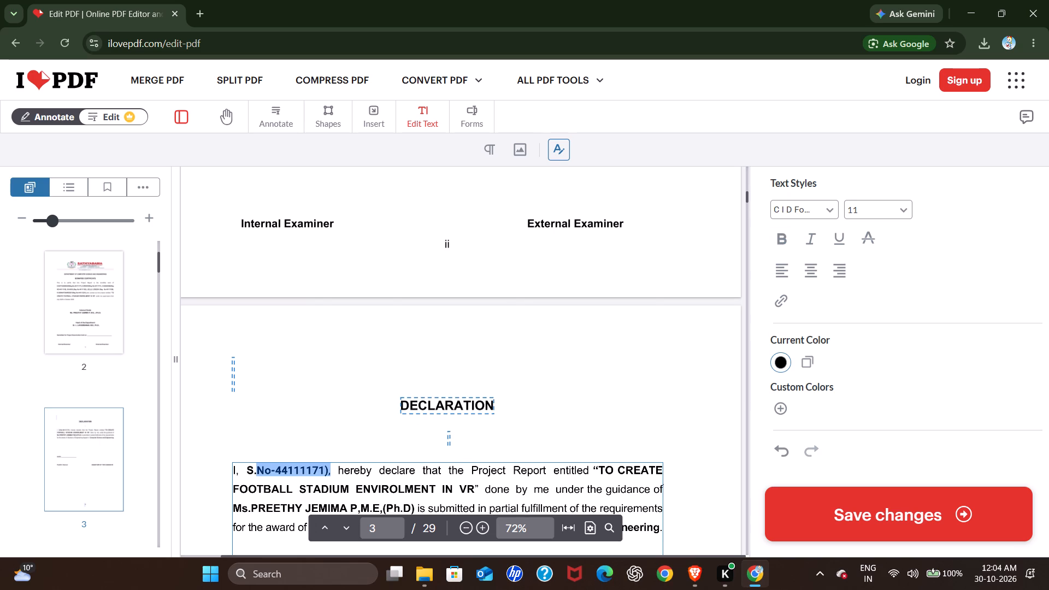
{"action": "key", "text": "BackSpace"}
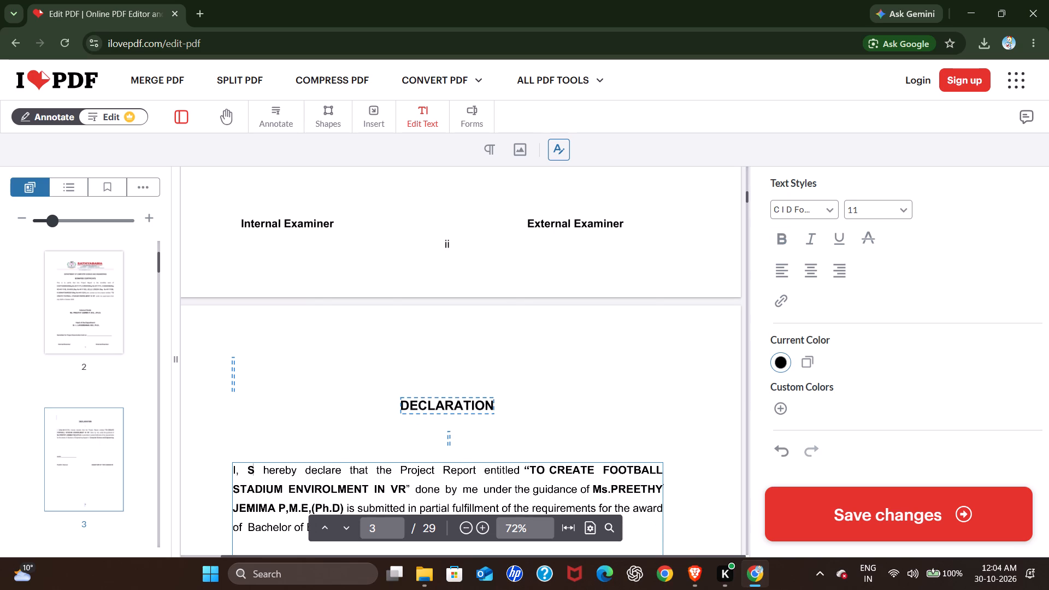
Paste the copied first student's name and register number after "I," in the Declaration, removing the extra line break and leftover S.
{"action": "left_click", "coordinate": [255, 470], "text": "ctrl"}
{"action": "key", "text": "ctrl+v"}
{"action": "left_click", "coordinate": [285, 488]}
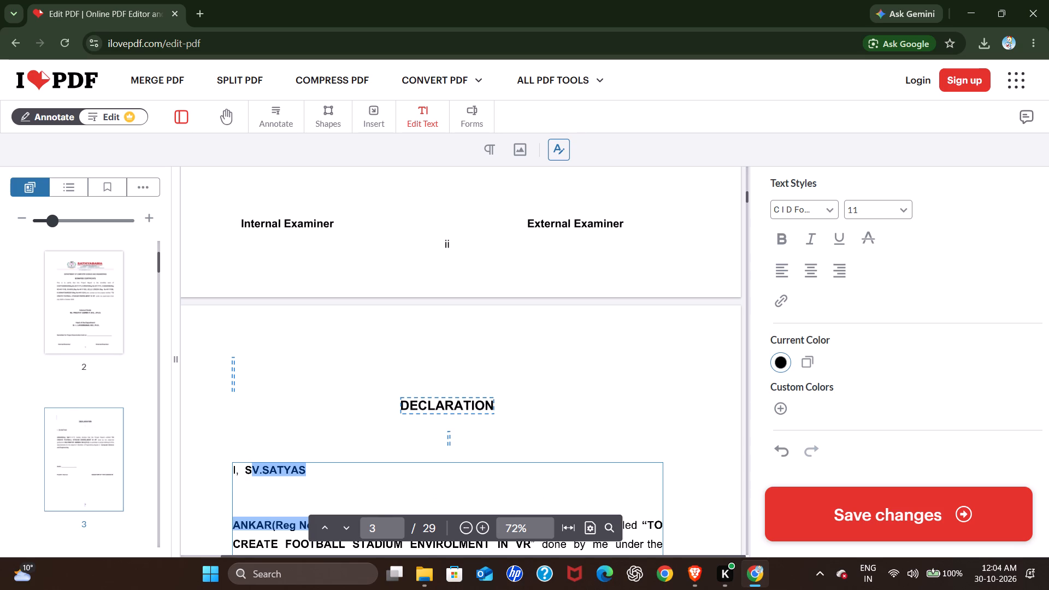
{"action": "left_click", "coordinate": [234, 526]}
{"action": "key", "text": "BackSpace"}
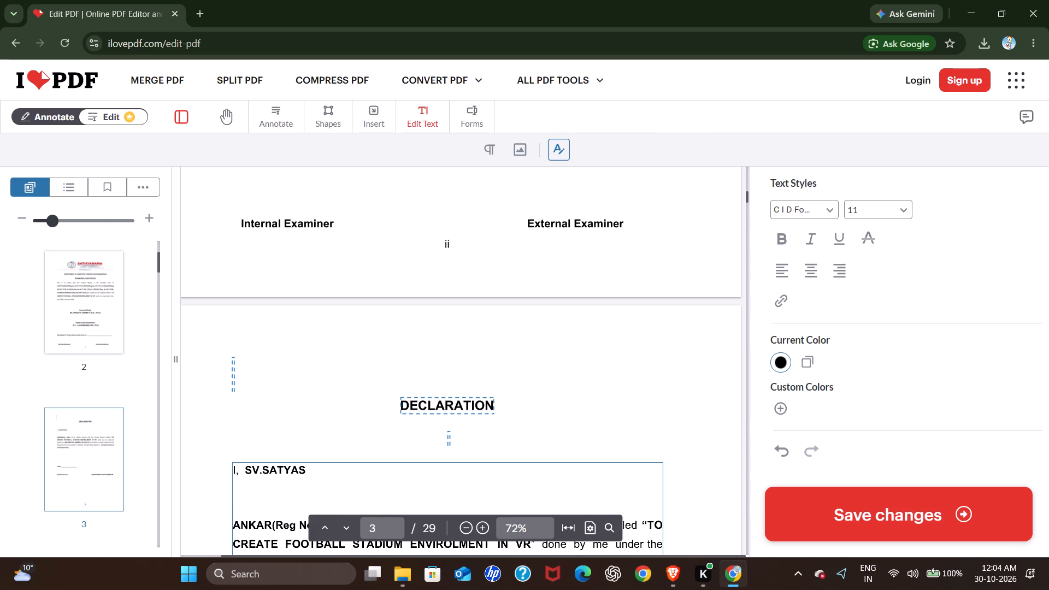
{"action": "key", "text": "BackSpace"}
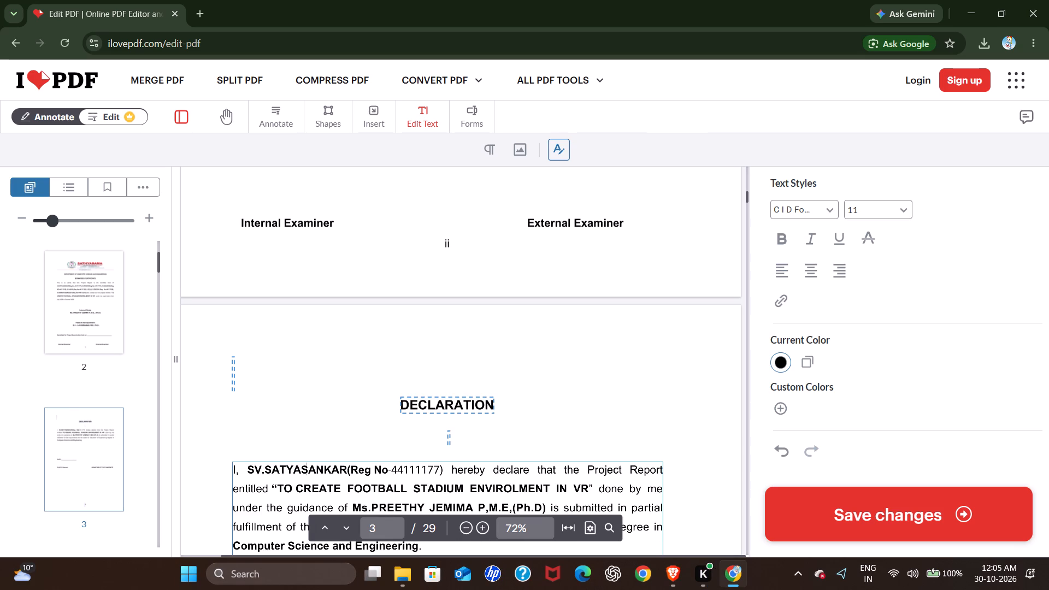
{"action": "left_click", "coordinate": [255, 468]}
{"action": "key", "text": "BackSpace"}
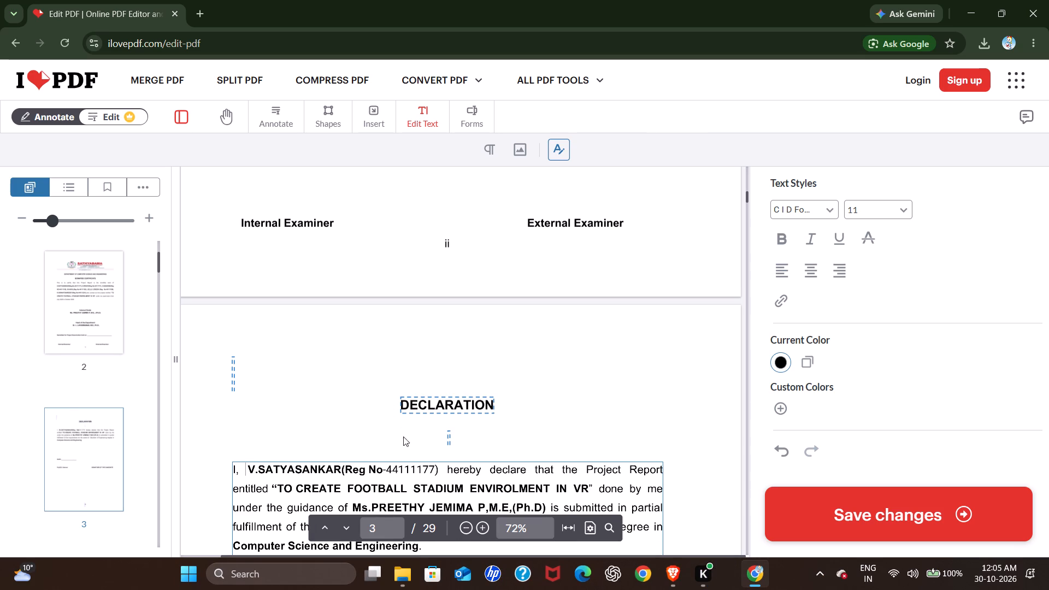
Make the pasted register number in the Declaration bold, including its closing bracket.
{"action": "left_click", "coordinate": [392, 467]}
{"action": "left_click_drag", "start_coordinate": [438, 470], "coordinate": [384, 471]}
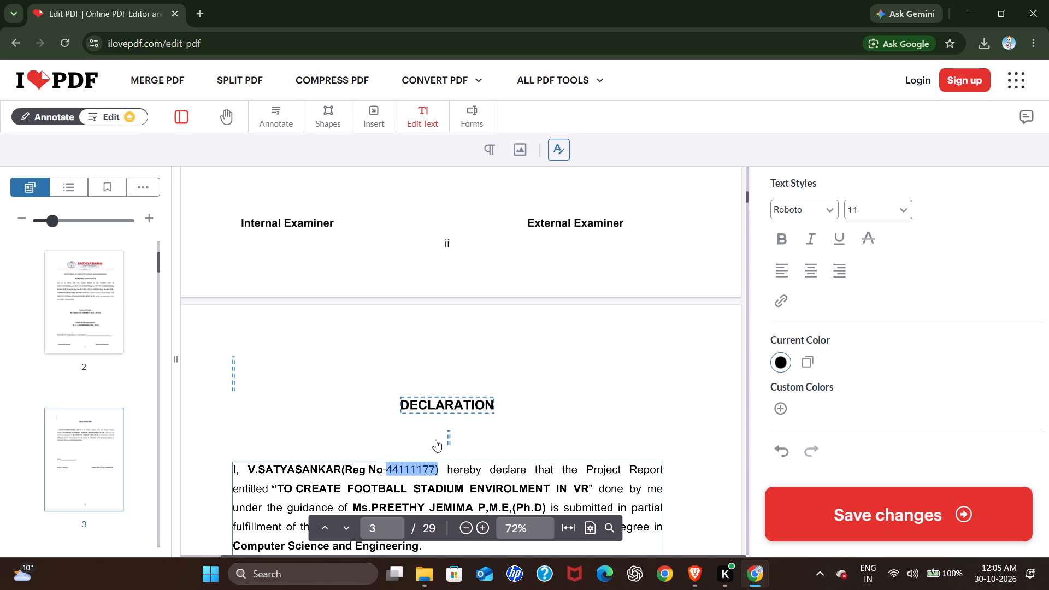
{"action": "left_click", "coordinate": [787, 239]}
{"action": "double_click", "coordinate": [578, 365]}
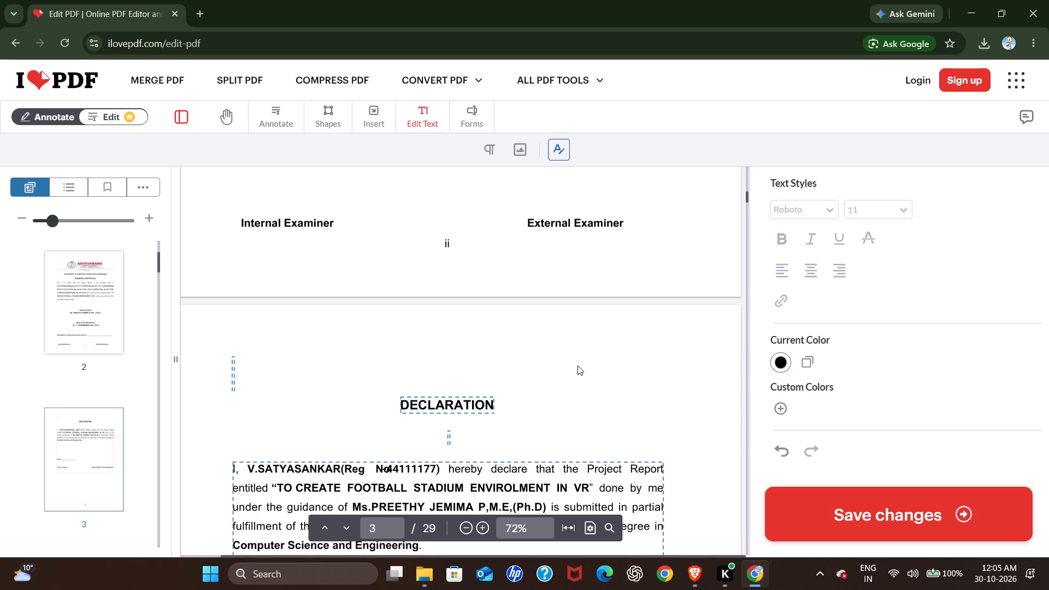
Retype the space between "Reg" and "No" in the Declaration's student entry and leave the text block.
{"action": "double_click", "coordinate": [412, 465]}
{"action": "double_click", "coordinate": [407, 468]}
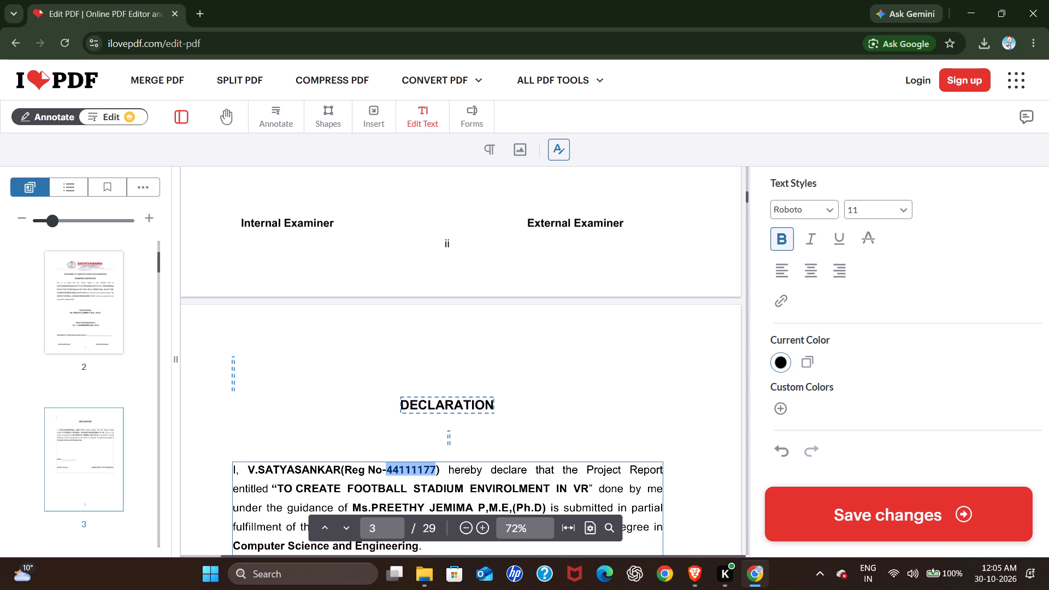
{"action": "double_click", "coordinate": [564, 409]}
{"action": "double_click", "coordinate": [399, 471]}
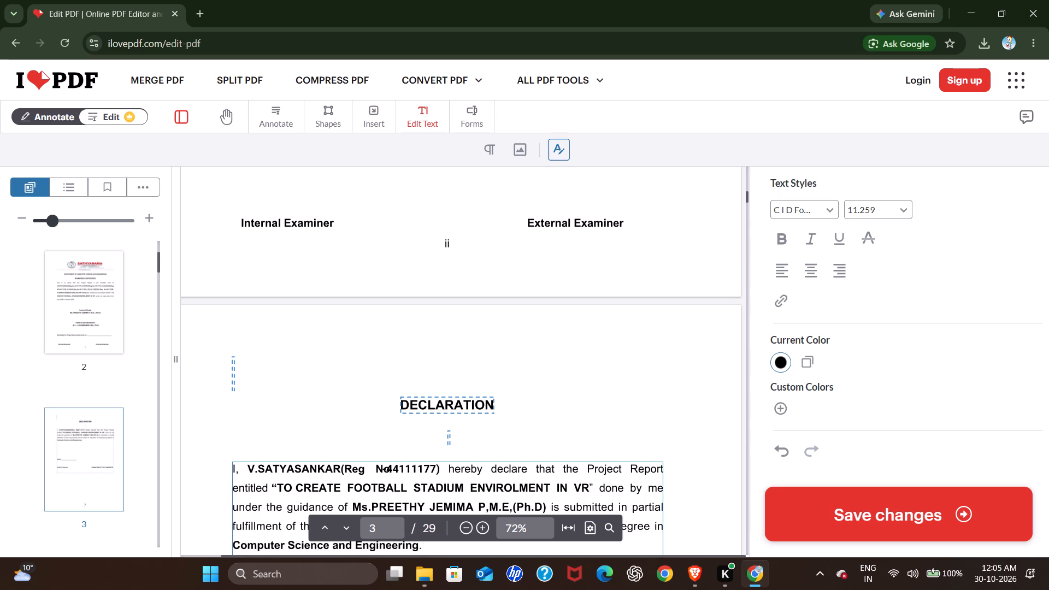
{"action": "left_click", "coordinate": [396, 471]}
{"action": "left_click", "coordinate": [368, 469]}
{"action": "key", "text": "BackSpace"}
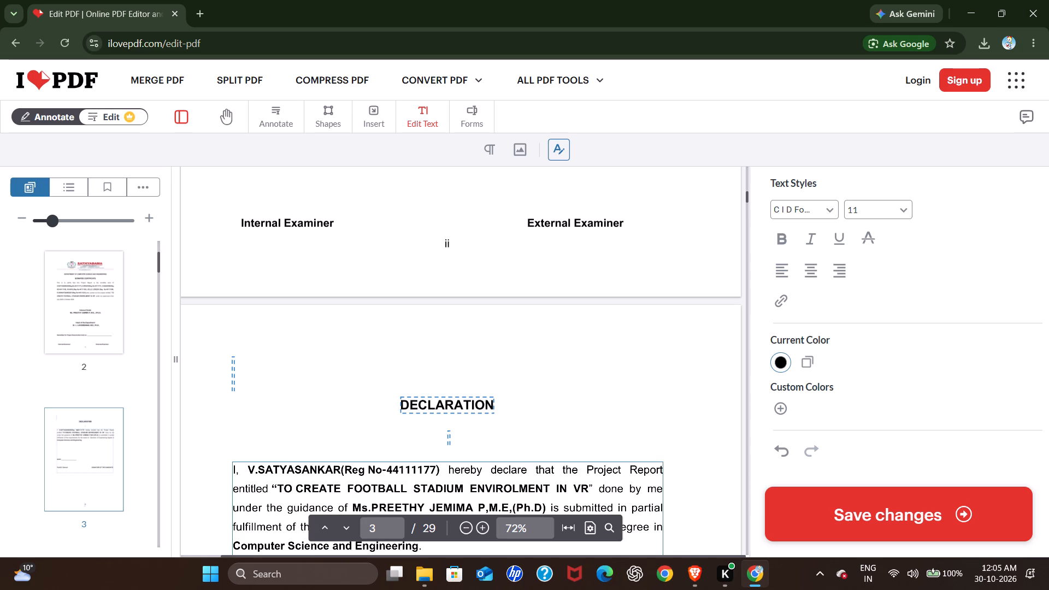
{"action": "key", "text": "space"}
{"action": "left_click", "coordinate": [603, 389]}
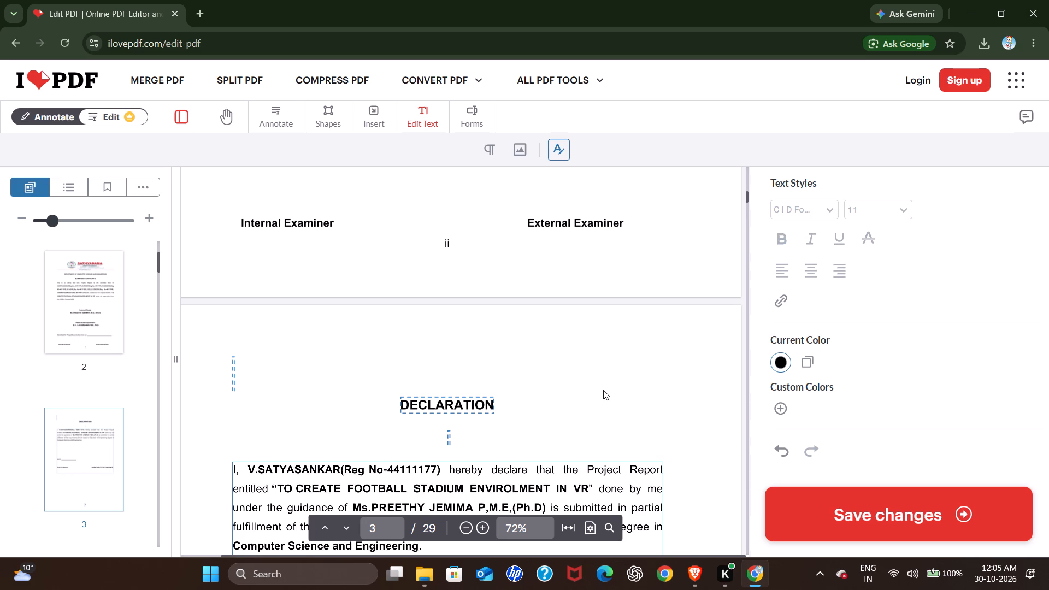
{"action": "left_click", "coordinate": [604, 391]}
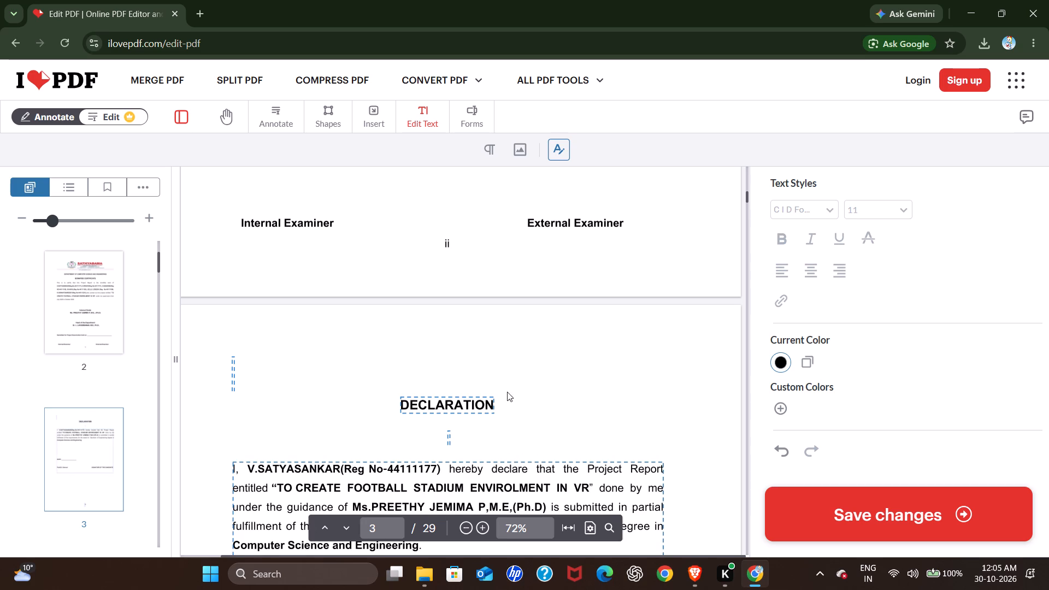
Review the student entries in the Bonafide Certificate and the Declaration.
{"action": "scroll", "coordinate": [455, 363], "scroll_direction": "up", "scroll_amount": 7}
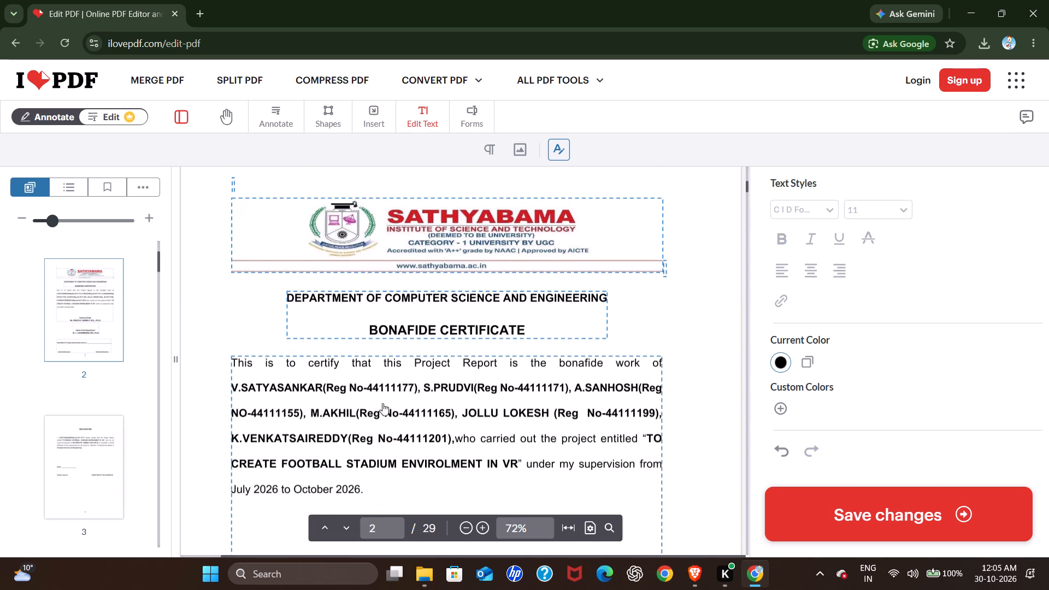
{"action": "scroll", "coordinate": [382, 403], "scroll_direction": "down", "scroll_amount": 9}
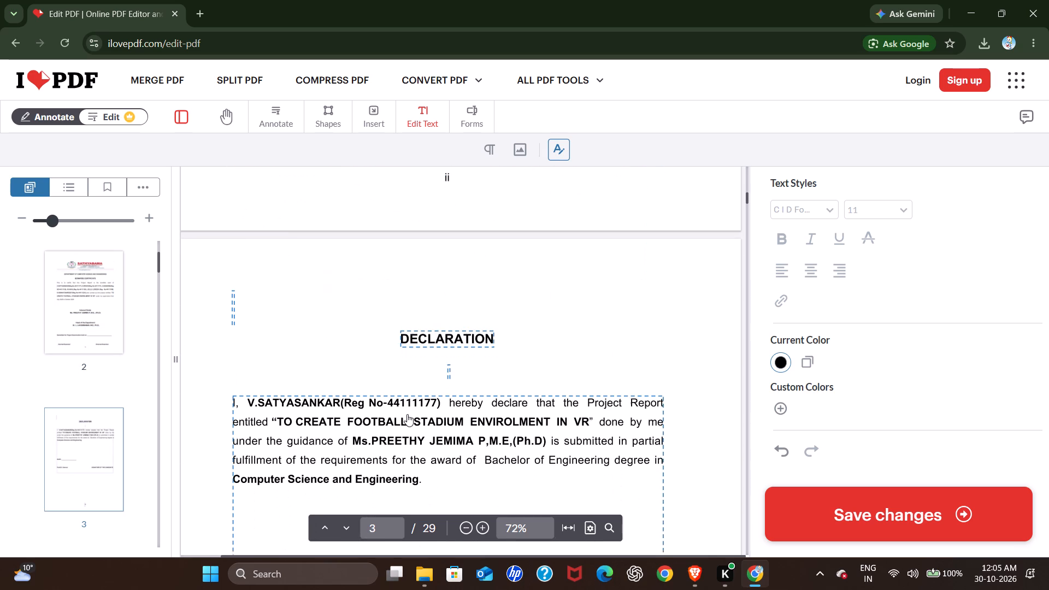
{"action": "scroll", "coordinate": [407, 414], "scroll_direction": "down", "scroll_amount": 1}
{"action": "double_click", "coordinate": [662, 332]}
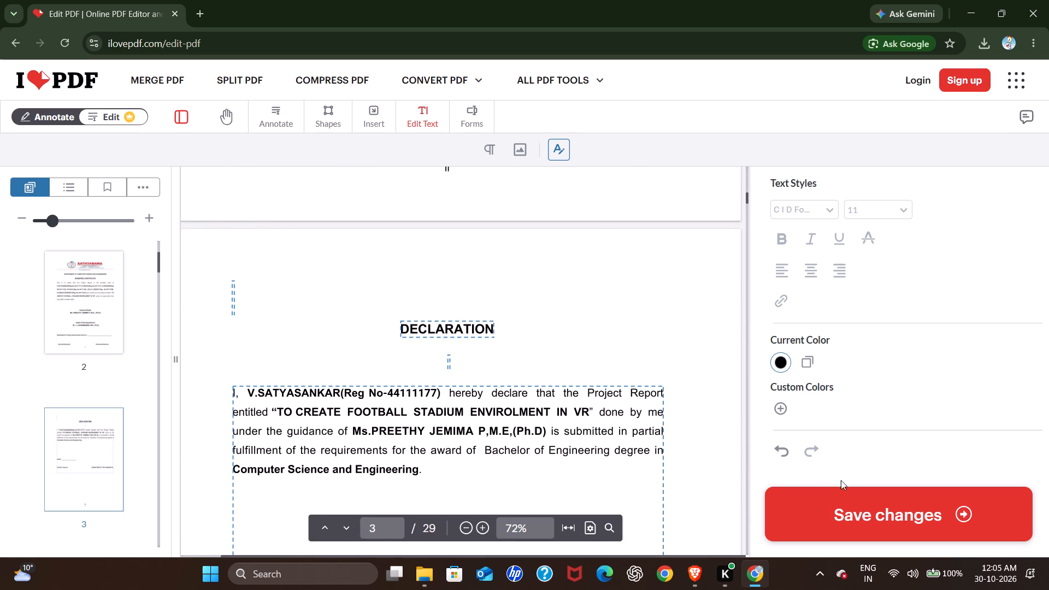
Save the PDF changes, download the edited report and show the file in the Downloads folder.
{"action": "left_click", "coordinate": [849, 512]}
{"action": "left_click", "coordinate": [506, 204]}
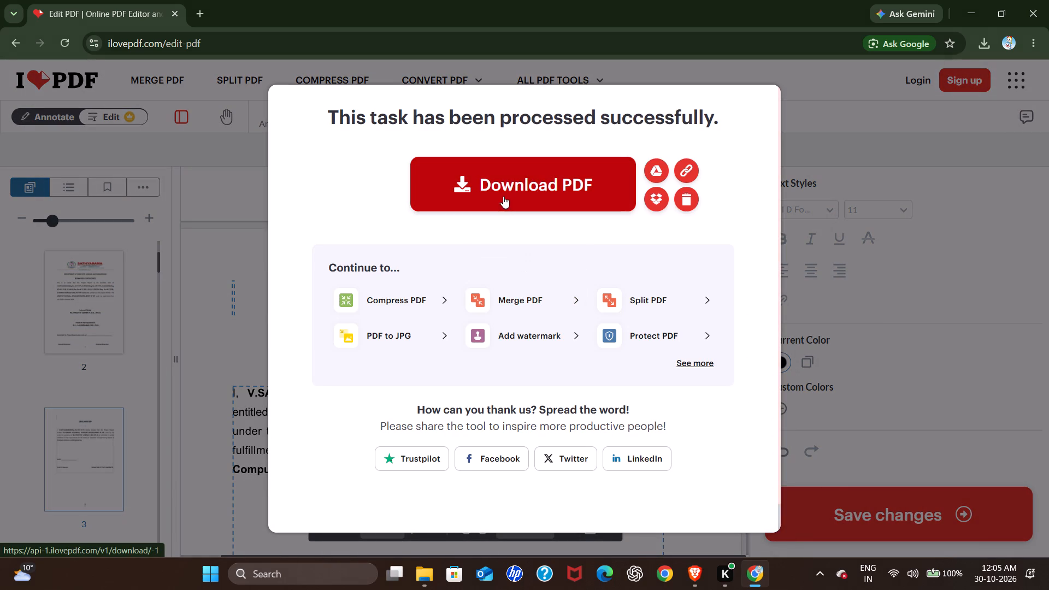
{"action": "left_click", "coordinate": [946, 74]}
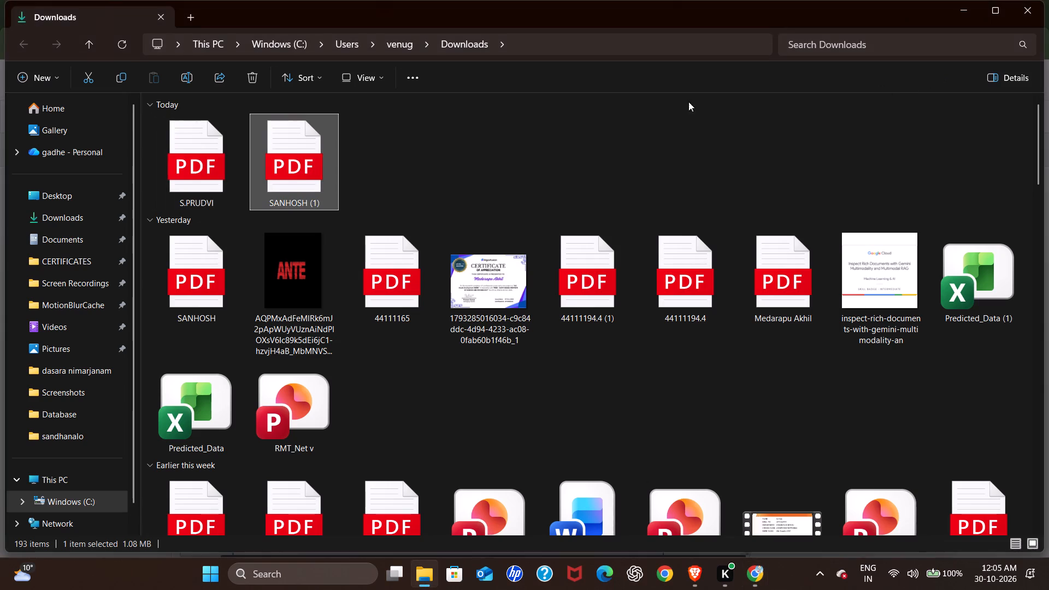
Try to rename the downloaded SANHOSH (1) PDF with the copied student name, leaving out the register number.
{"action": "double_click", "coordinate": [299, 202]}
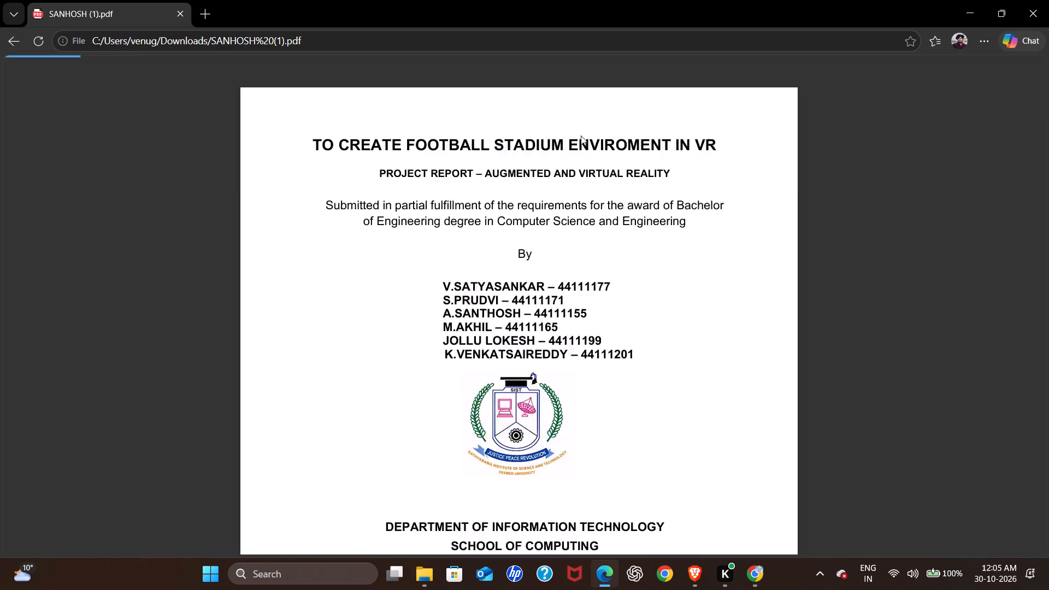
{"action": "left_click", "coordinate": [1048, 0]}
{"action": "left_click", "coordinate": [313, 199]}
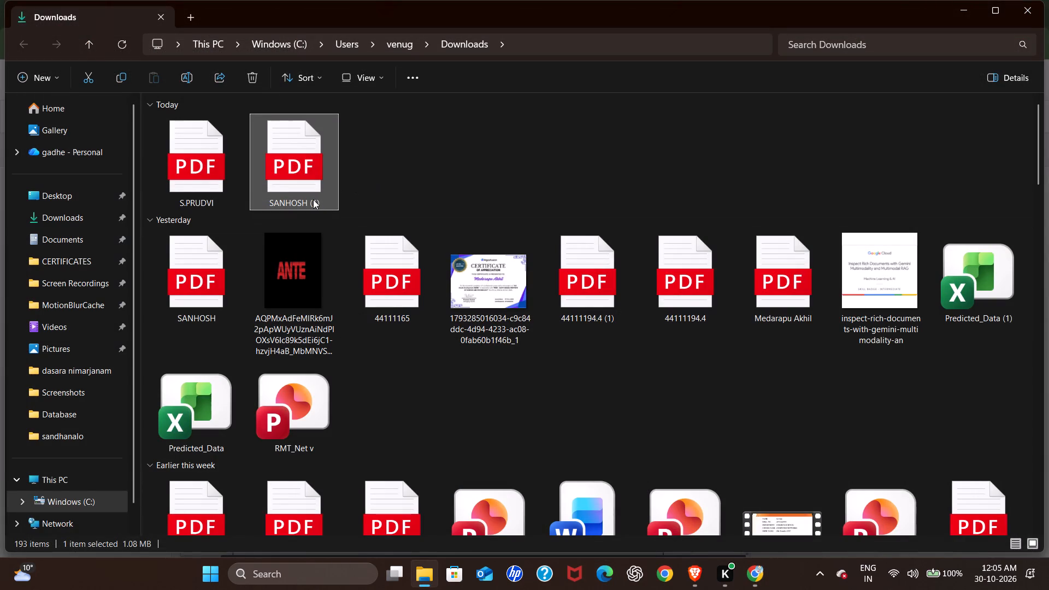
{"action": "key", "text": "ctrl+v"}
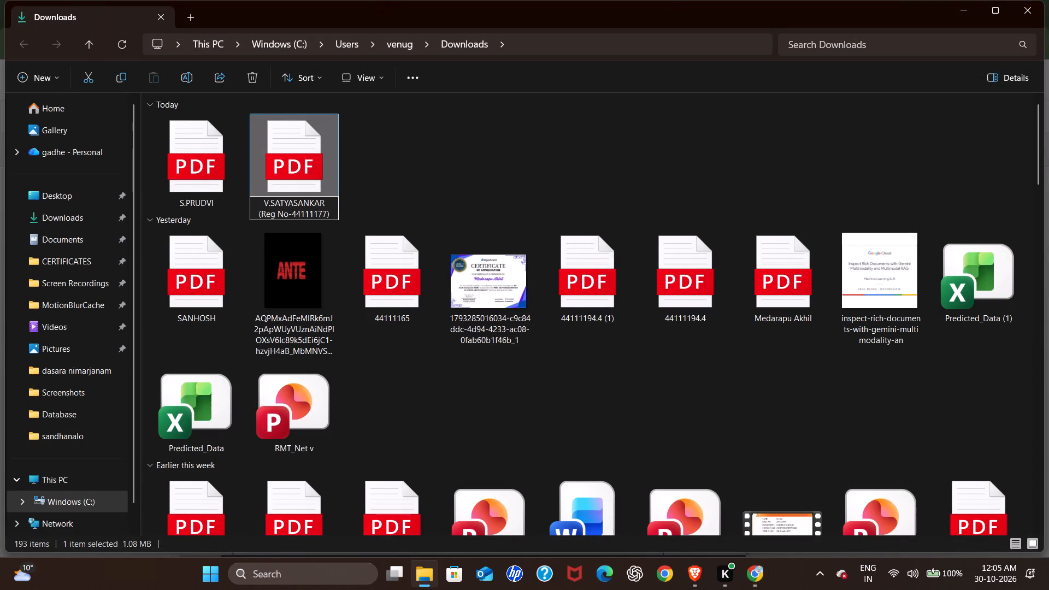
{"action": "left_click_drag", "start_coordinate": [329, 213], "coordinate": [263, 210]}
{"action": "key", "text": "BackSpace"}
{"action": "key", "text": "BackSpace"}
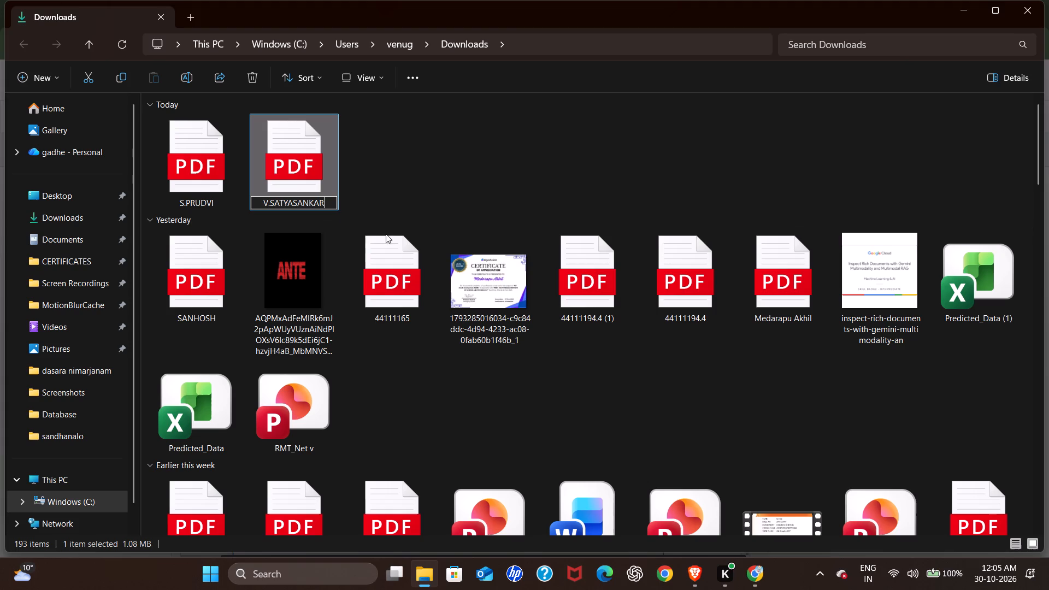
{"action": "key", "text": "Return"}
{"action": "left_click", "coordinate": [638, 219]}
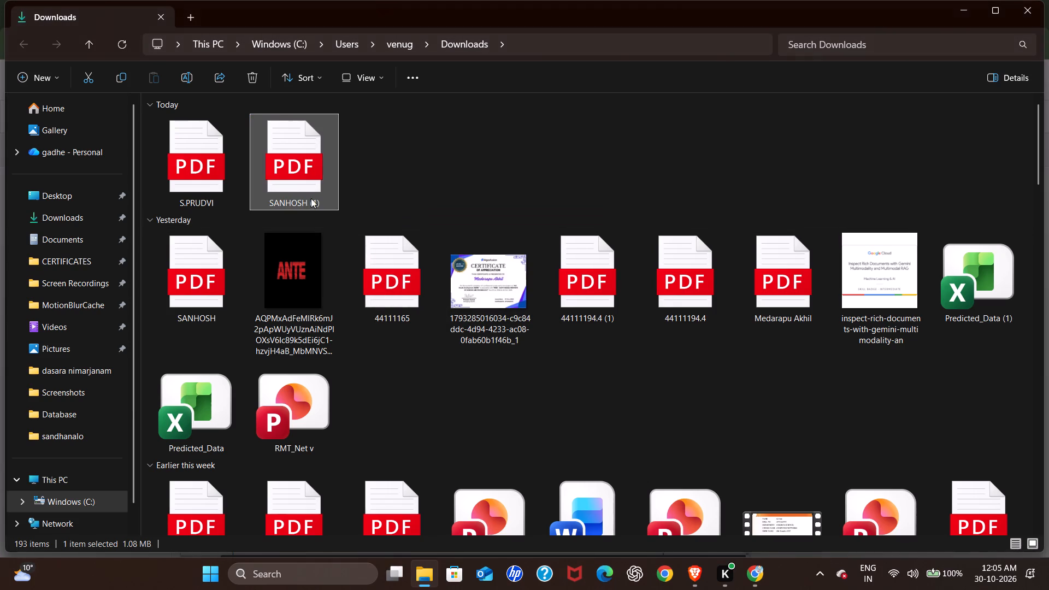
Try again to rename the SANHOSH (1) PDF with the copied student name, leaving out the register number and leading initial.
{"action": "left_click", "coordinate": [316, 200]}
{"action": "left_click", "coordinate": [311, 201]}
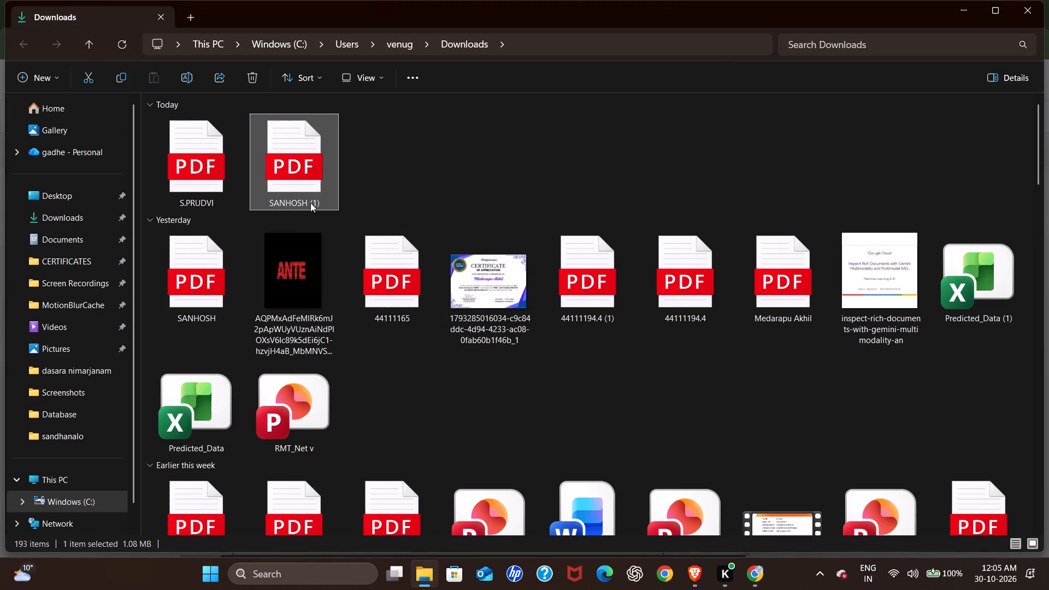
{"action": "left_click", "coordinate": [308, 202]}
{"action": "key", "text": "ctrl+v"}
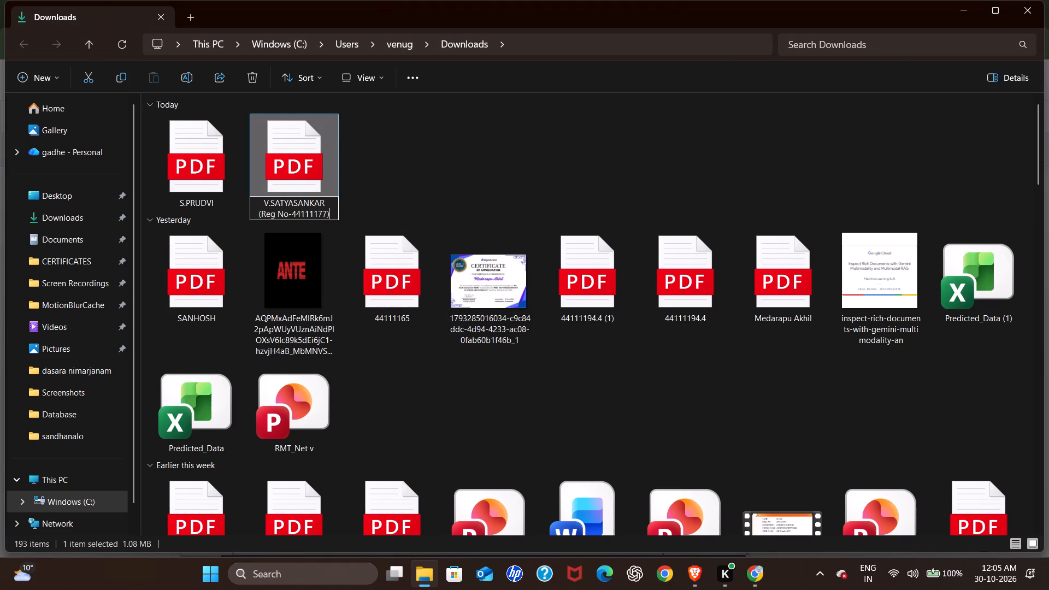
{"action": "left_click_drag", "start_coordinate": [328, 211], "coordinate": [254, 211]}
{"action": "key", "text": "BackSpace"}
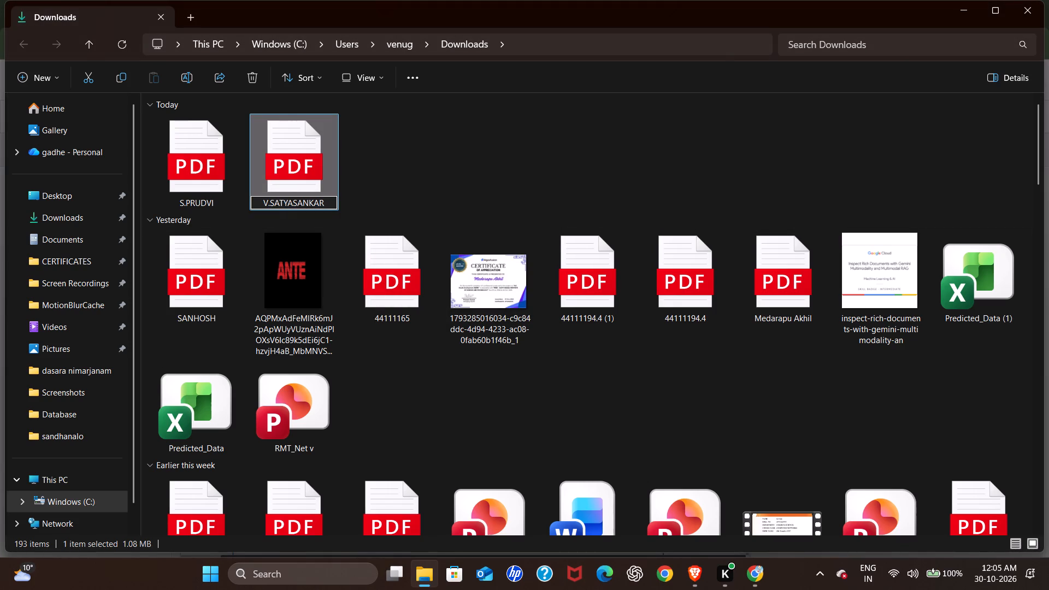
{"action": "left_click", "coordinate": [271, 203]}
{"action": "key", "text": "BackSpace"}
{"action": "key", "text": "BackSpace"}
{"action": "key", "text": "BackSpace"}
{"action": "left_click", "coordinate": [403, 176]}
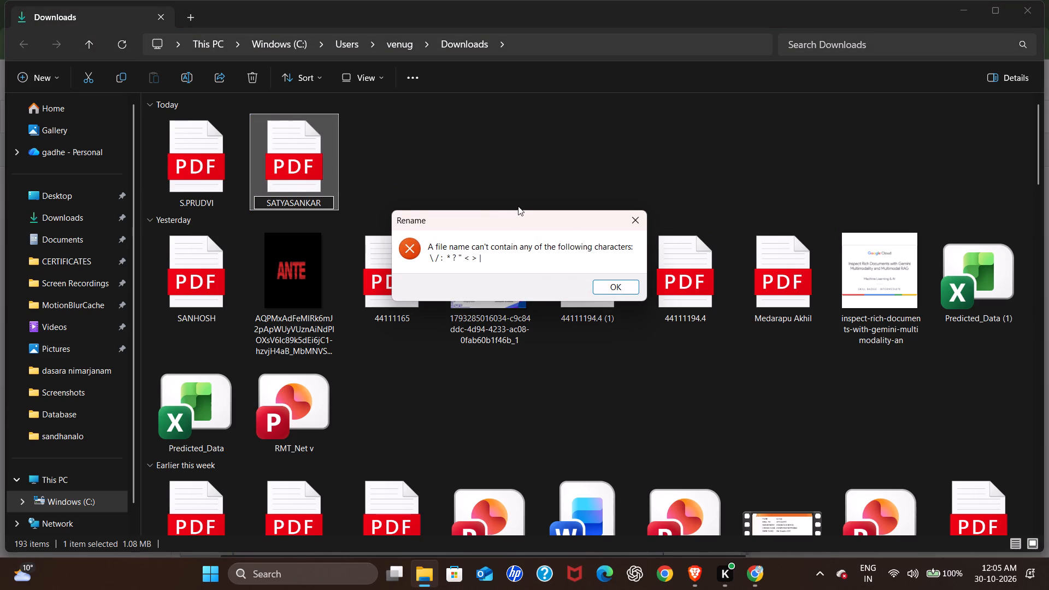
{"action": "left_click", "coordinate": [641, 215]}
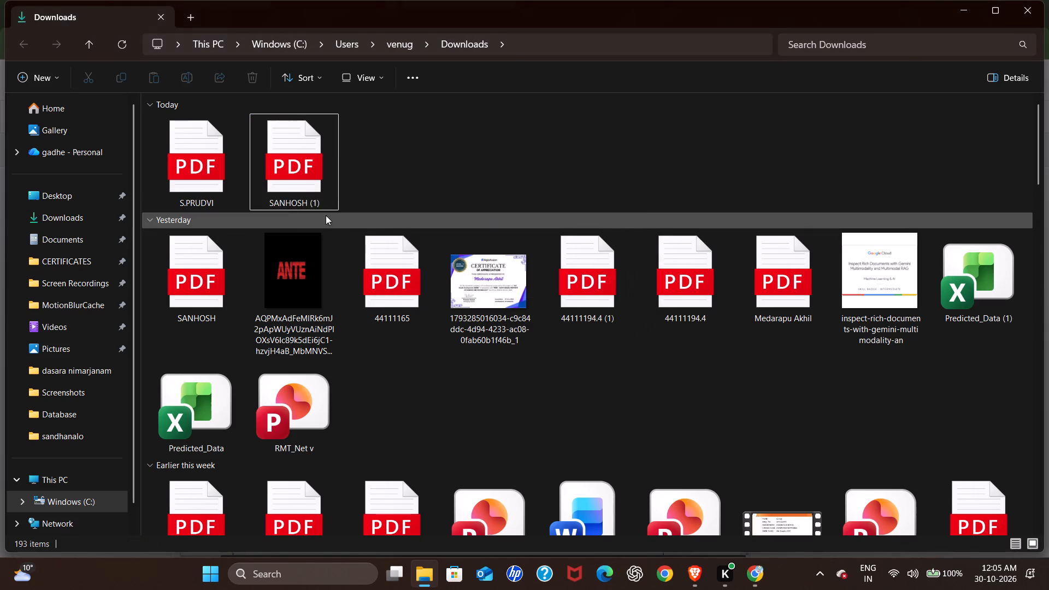
Rename the downloaded SANHOSH (1) PDF as shankar.
{"action": "double_click", "coordinate": [295, 202]}
{"action": "left_click", "coordinate": [1048, 0]}
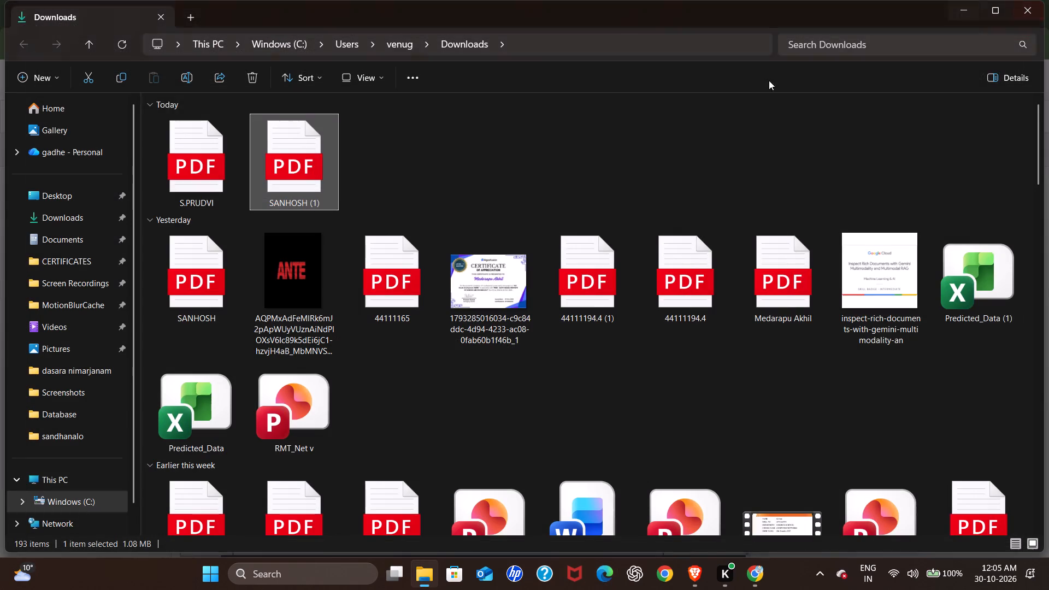
{"action": "left_click", "coordinate": [313, 200]}
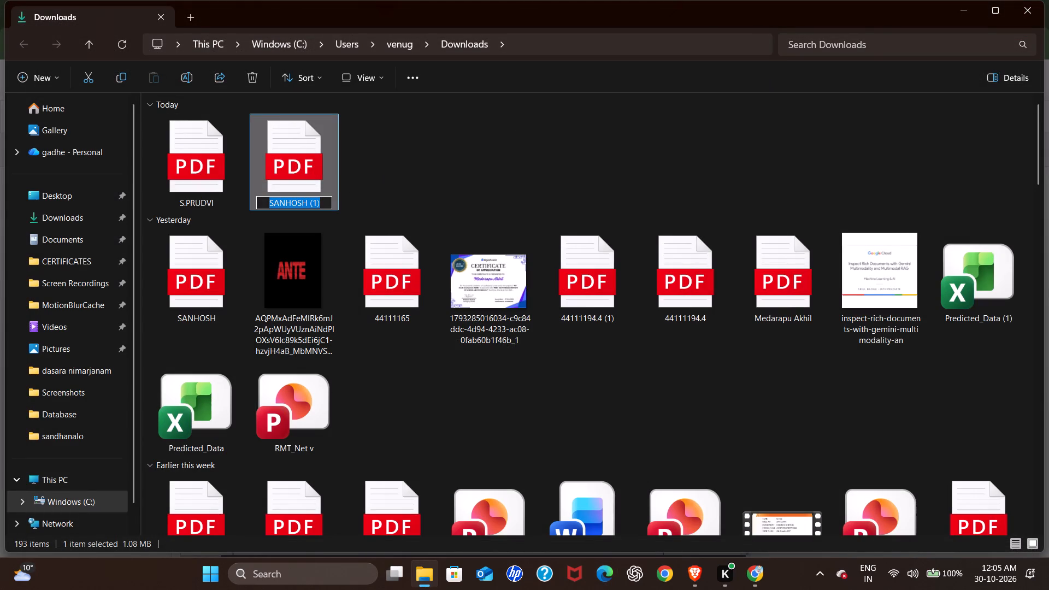
{"action": "type", "text": "shankar"}
{"action": "key", "text": "Return"}
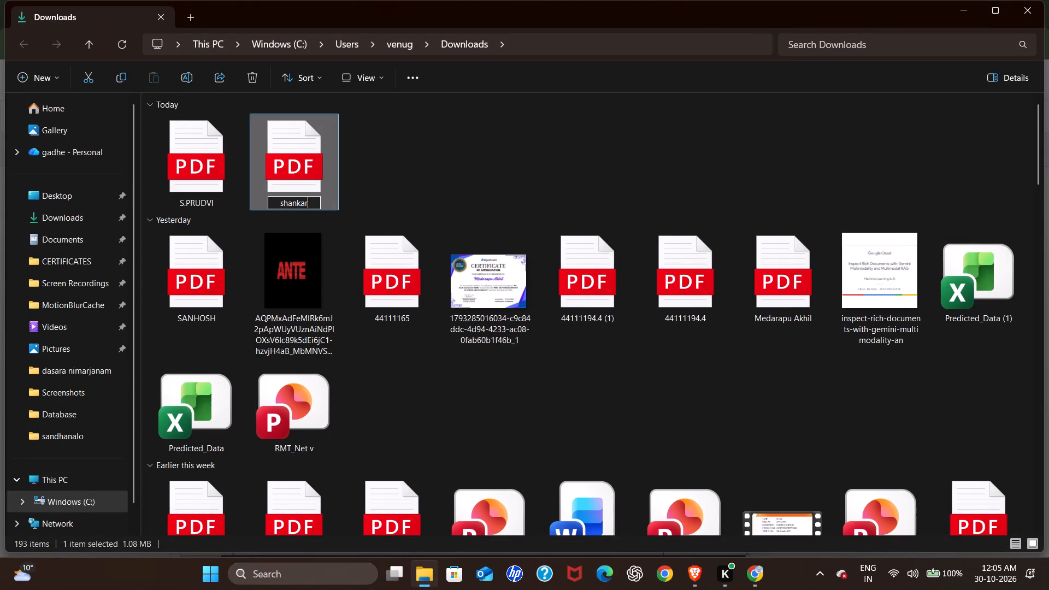
Switch back to the iLovePDF page in Chrome.
{"action": "key", "text": "alt+Tab"}
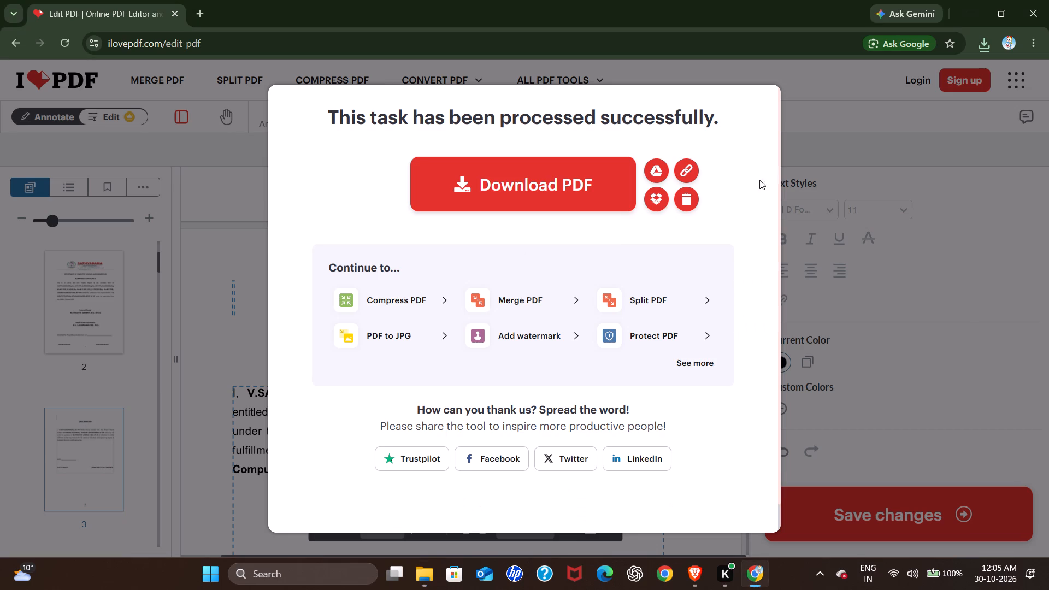